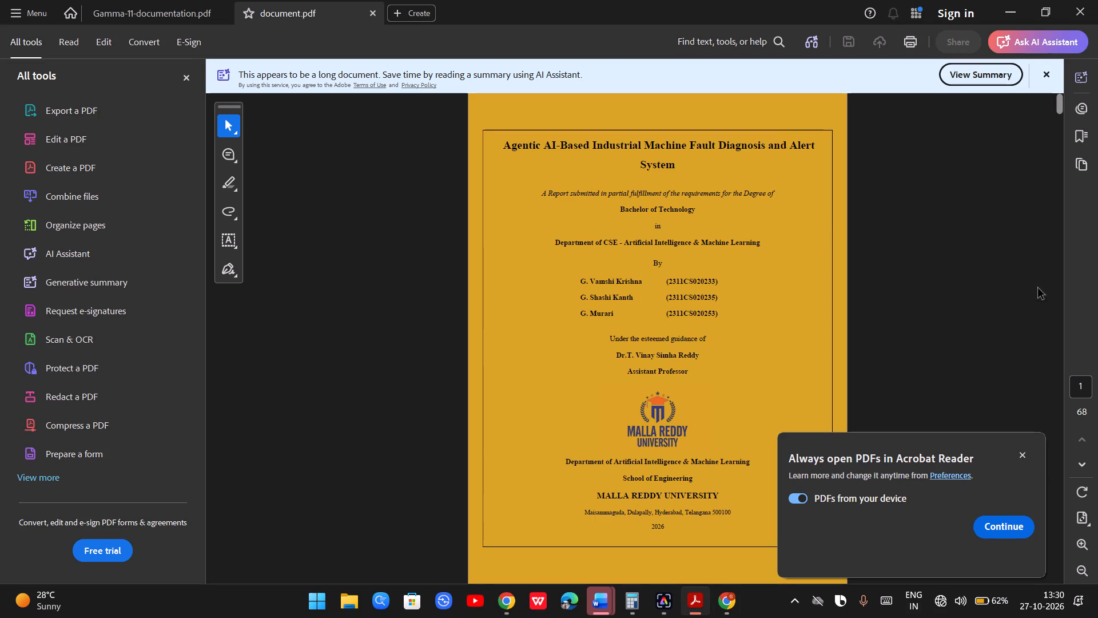
Check the nearby Wi-Fi networks and open the full Wi-Fi page in Windows Settings.
click(962, 594)
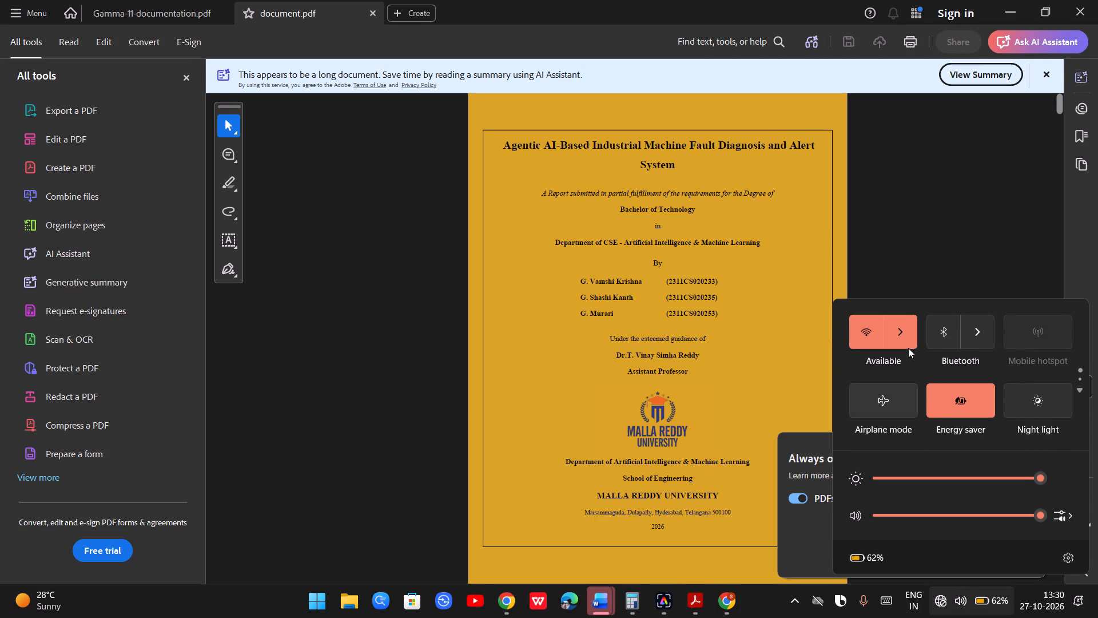
click(904, 339)
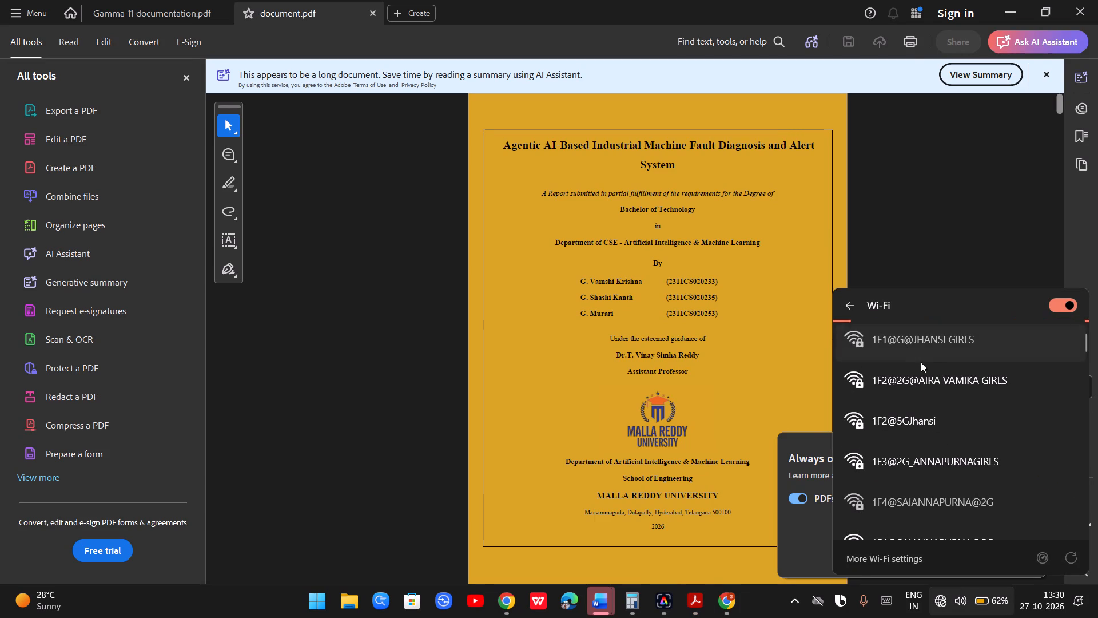
scroll(936, 439, down, 1)
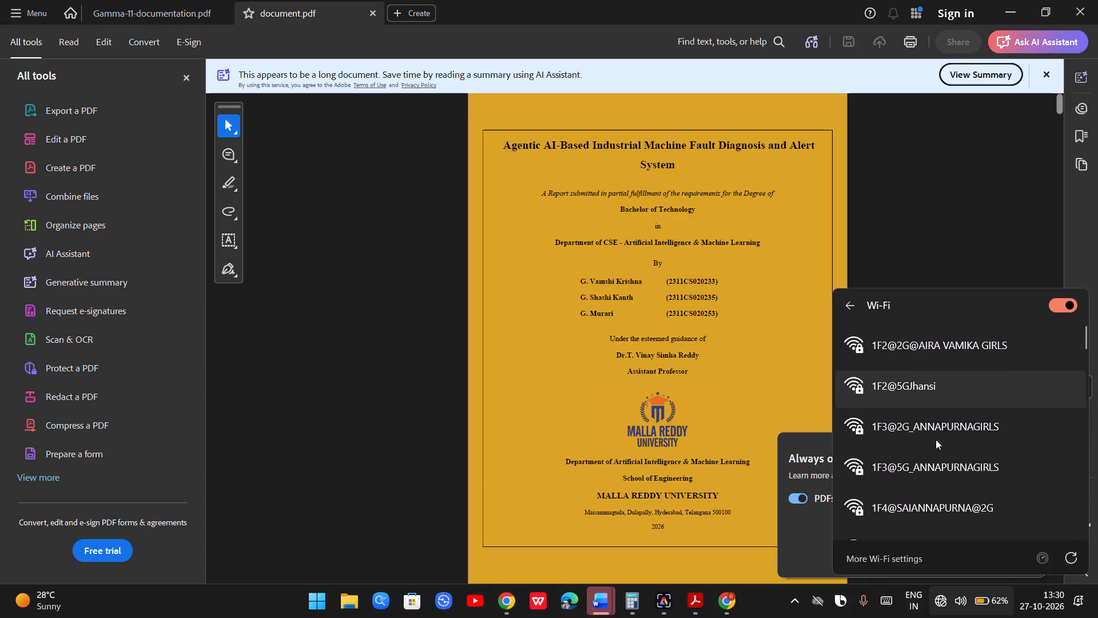
scroll(936, 439, down, 3)
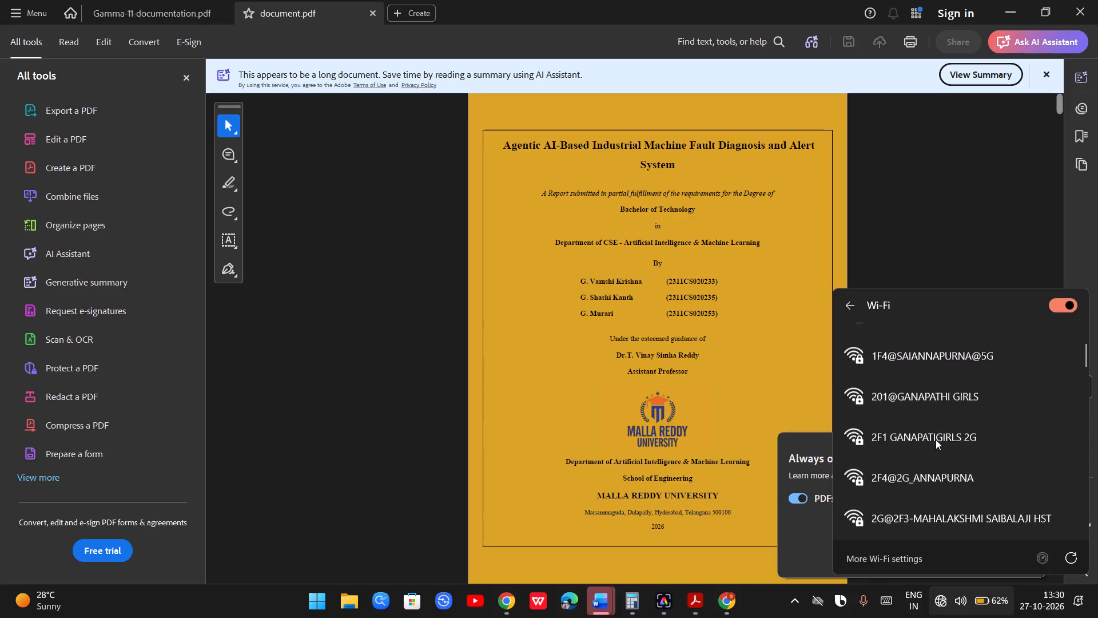
click(921, 563)
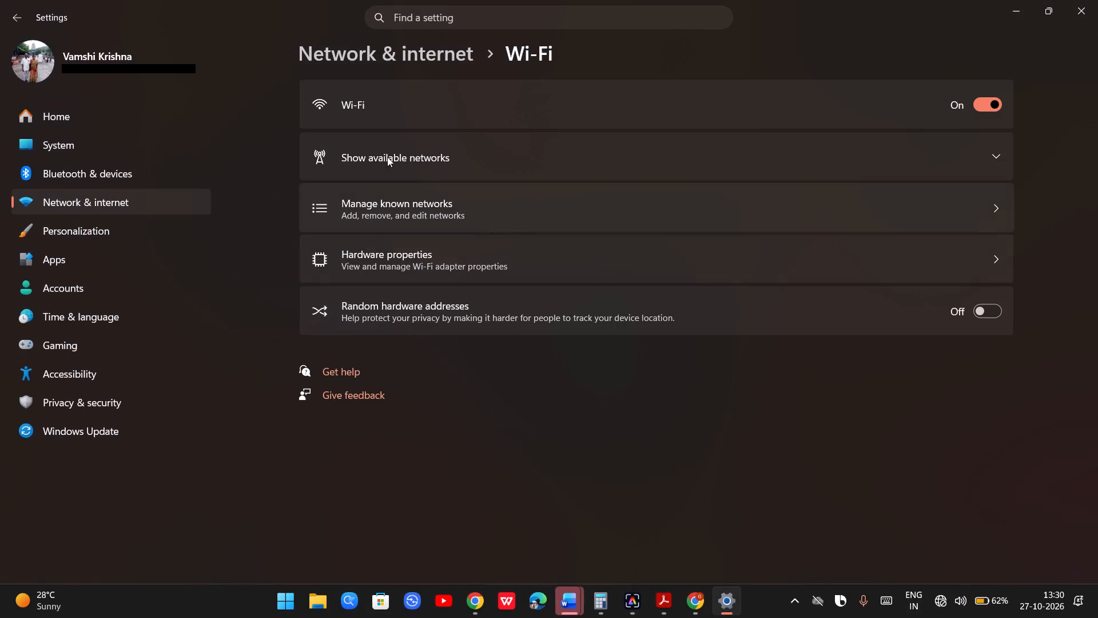
Show the available networks and start connecting to the SAI BALAJI@5G Wi-Fi network.
click(628, 170)
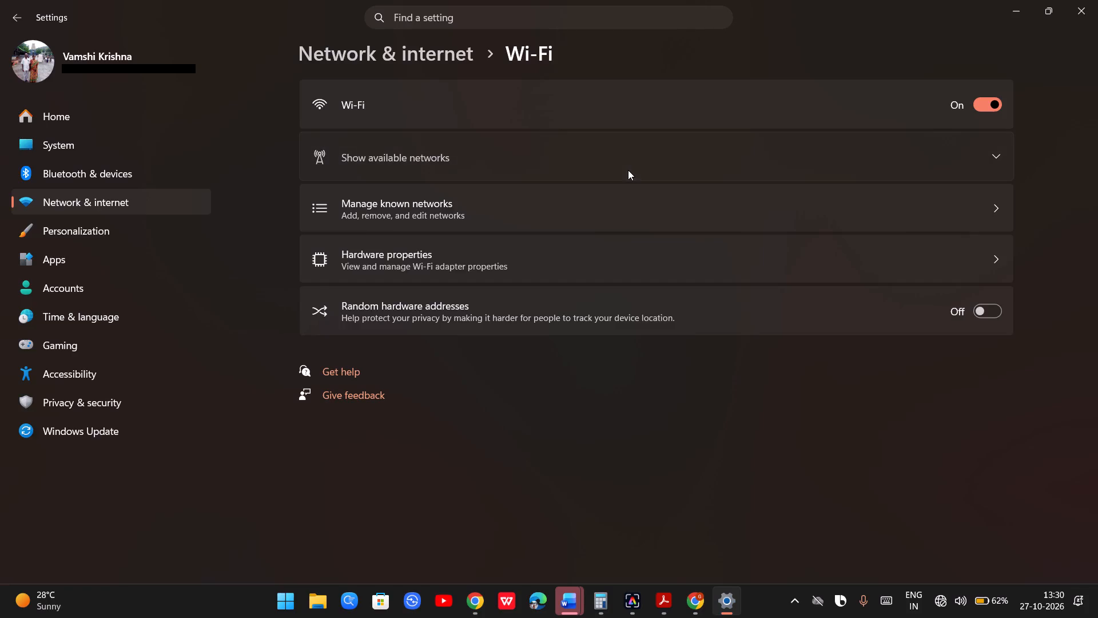
click(693, 177)
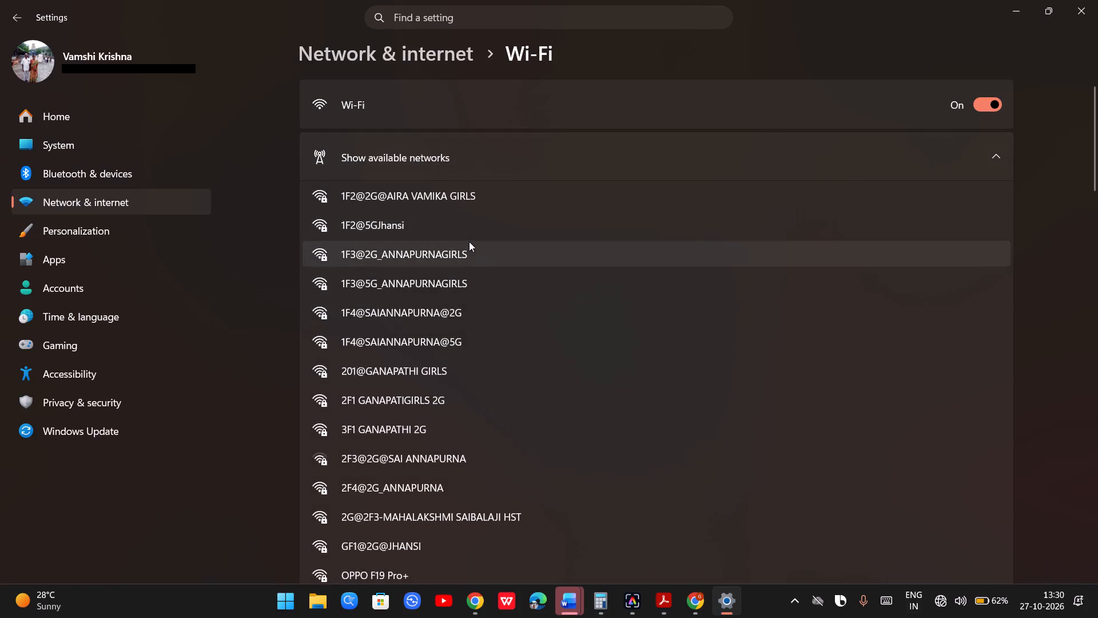
scroll(448, 419, down, 3)
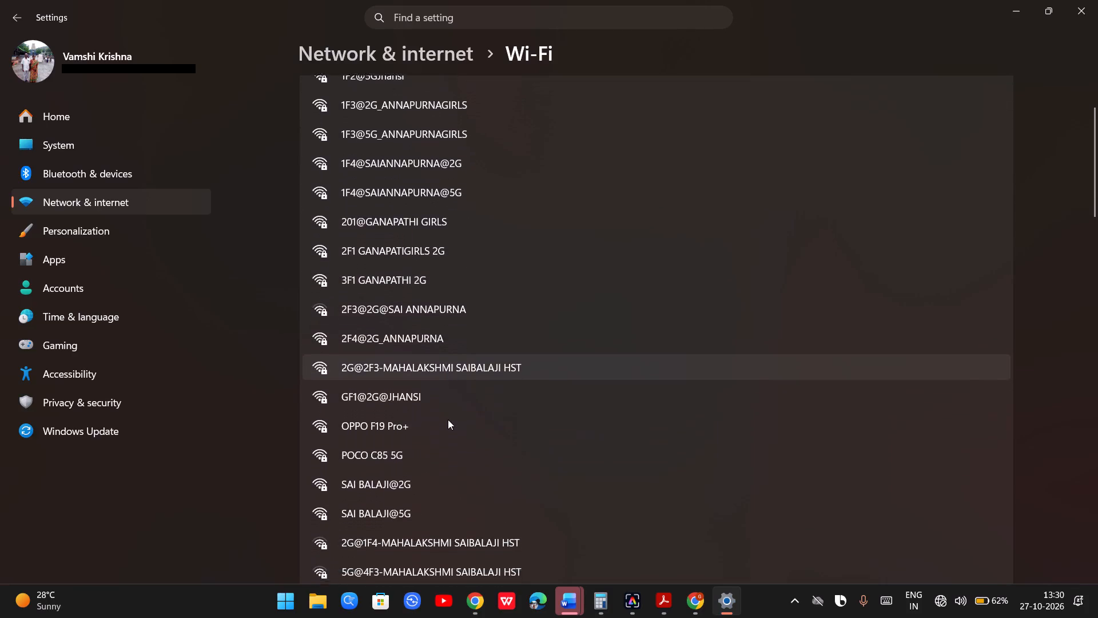
scroll(448, 419, down, 1)
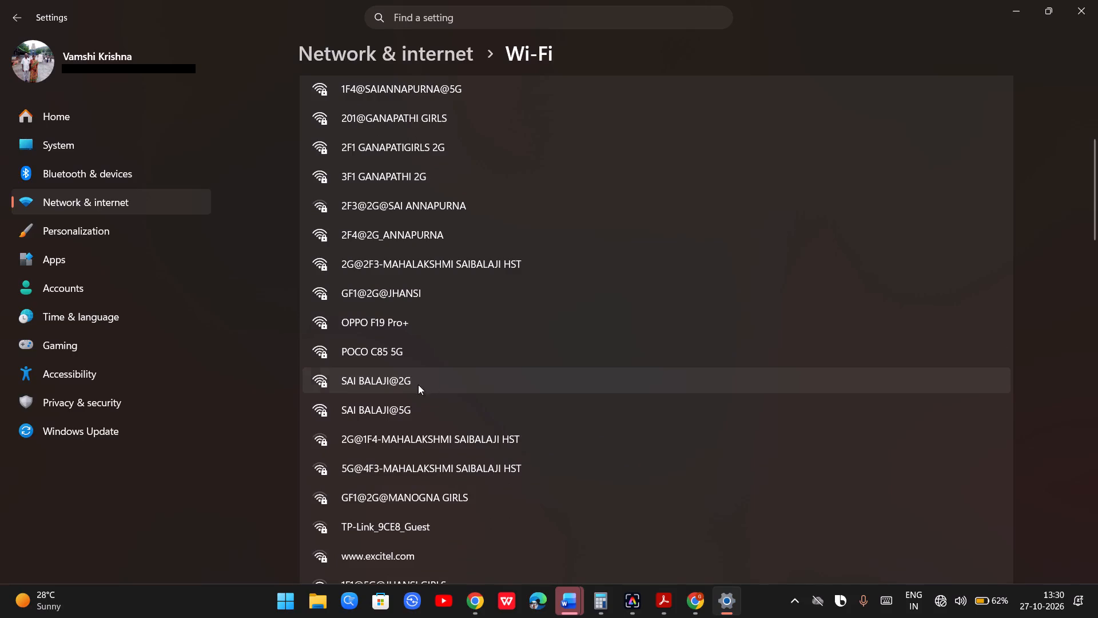
click(399, 406)
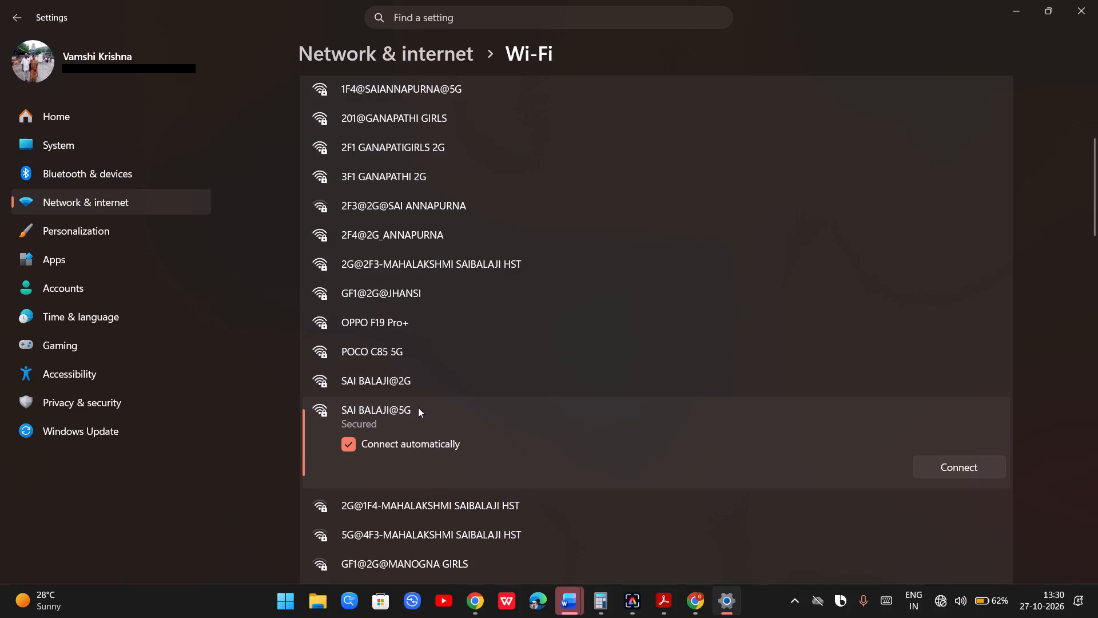
click(938, 471)
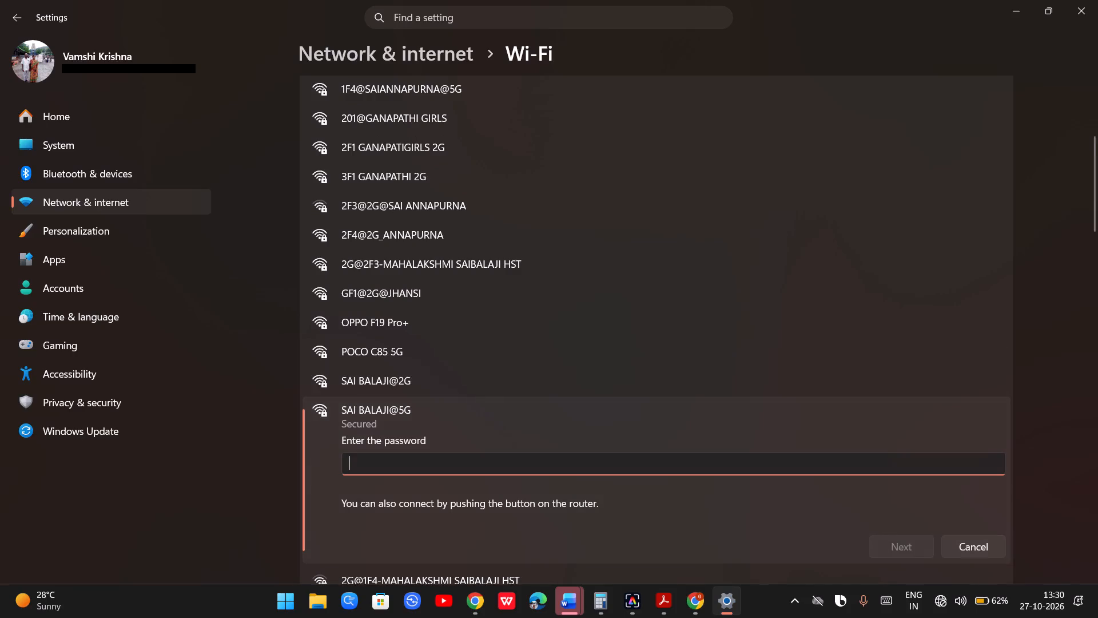
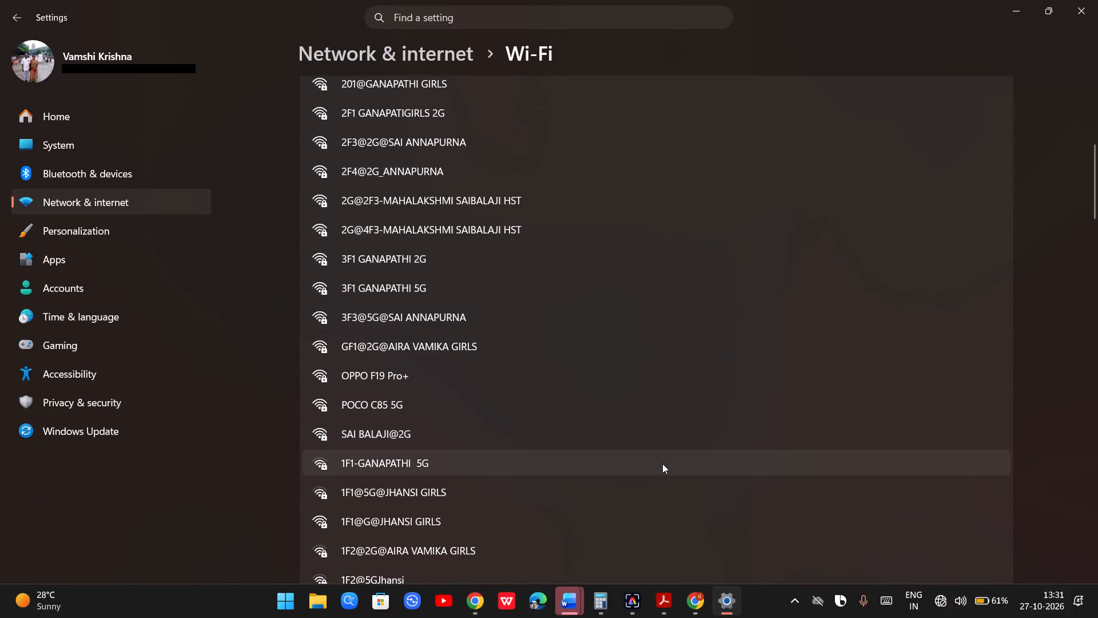
Restart the Wi-Fi connection by turning Wi-Fi off and back on from the taskbar's quick network controls.
scroll(550, 437, up, 10)
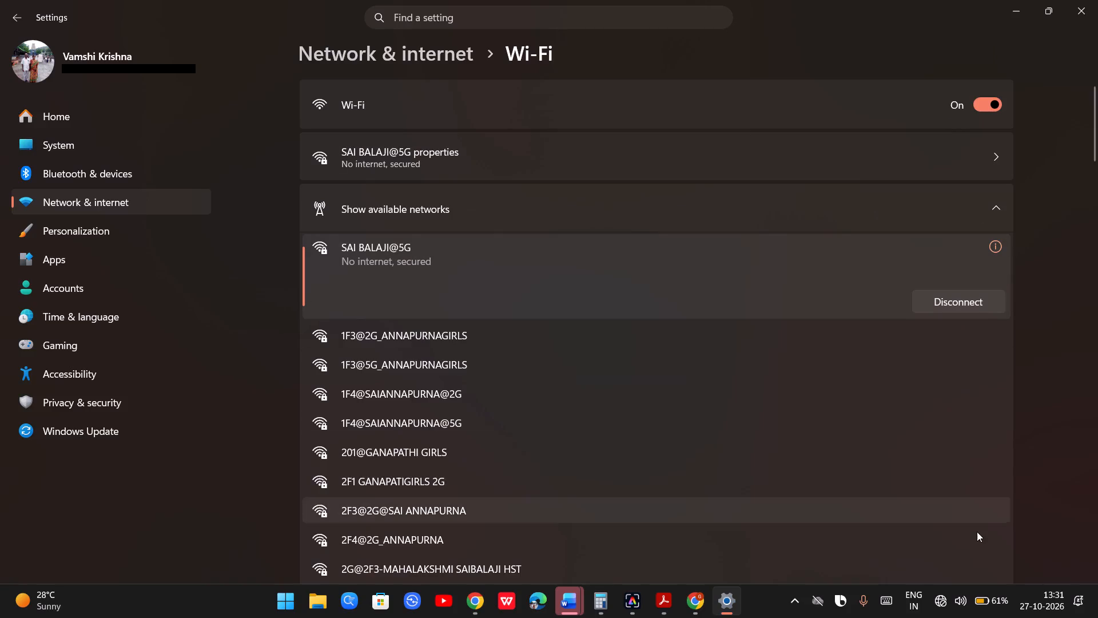
click(943, 603)
click(907, 339)
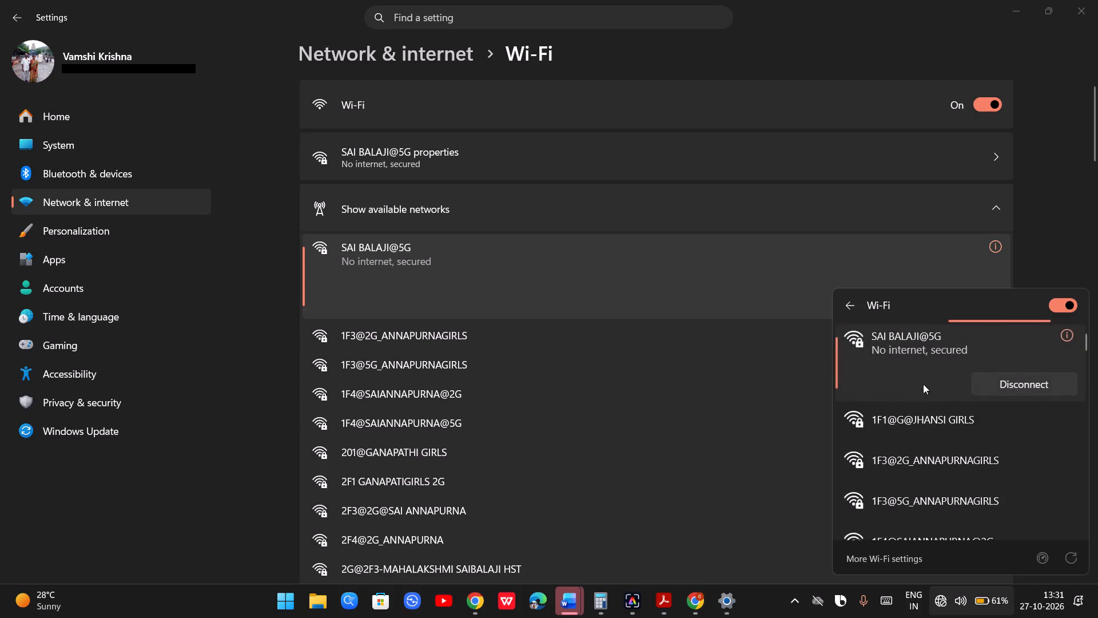
click(1068, 298)
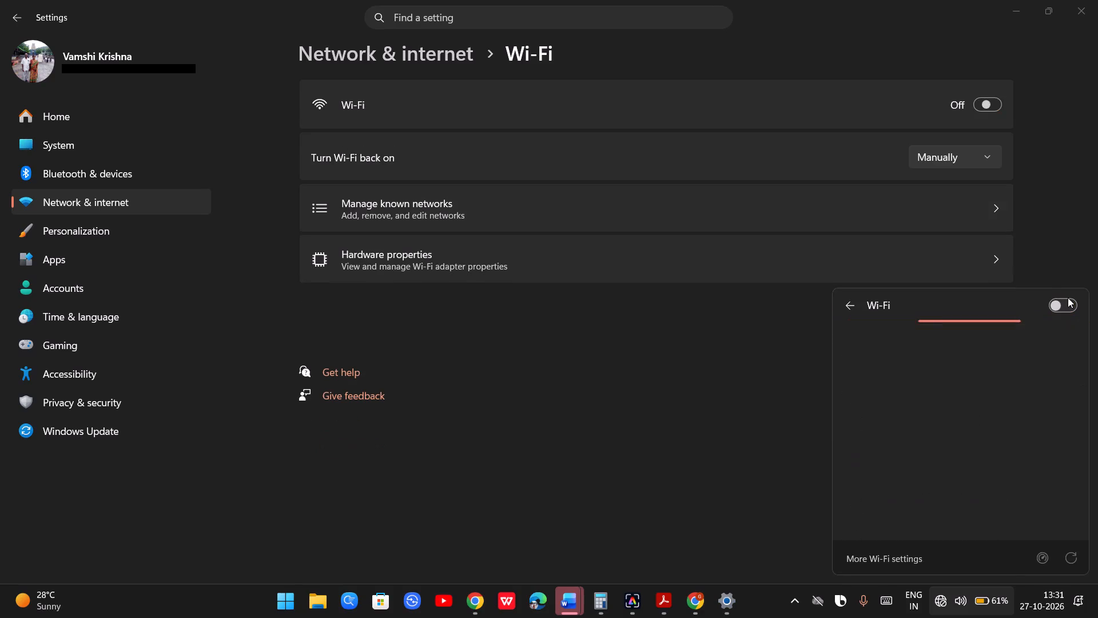
click(1068, 298)
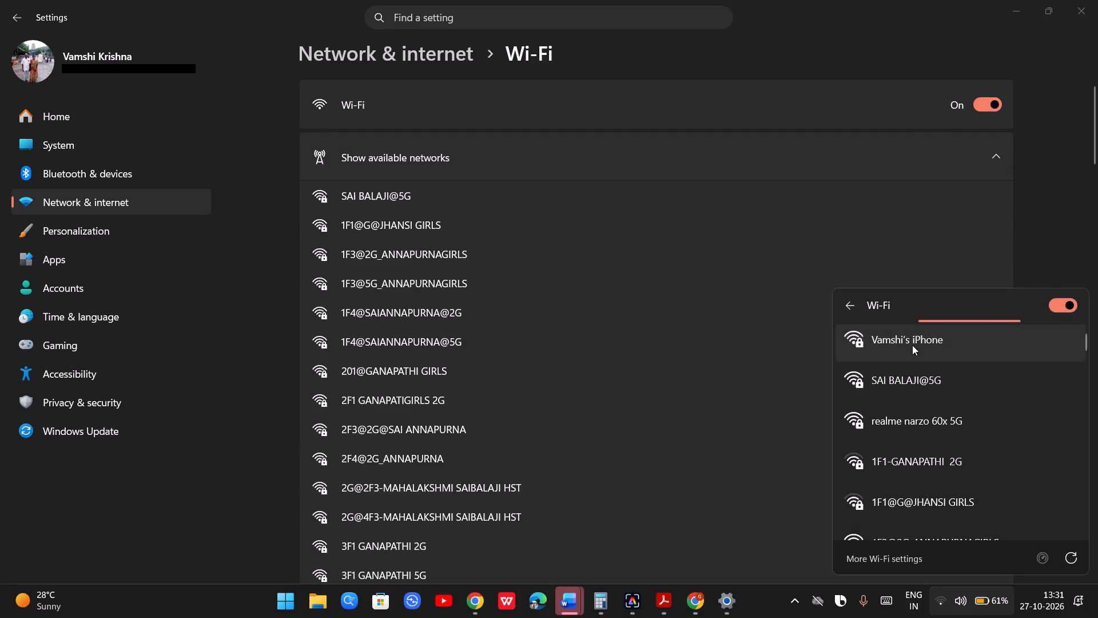
Connect to the iPhone hotspot's Wi-Fi network and minimise Settings to return to the document.pdf report.
click(912, 342)
click(927, 421)
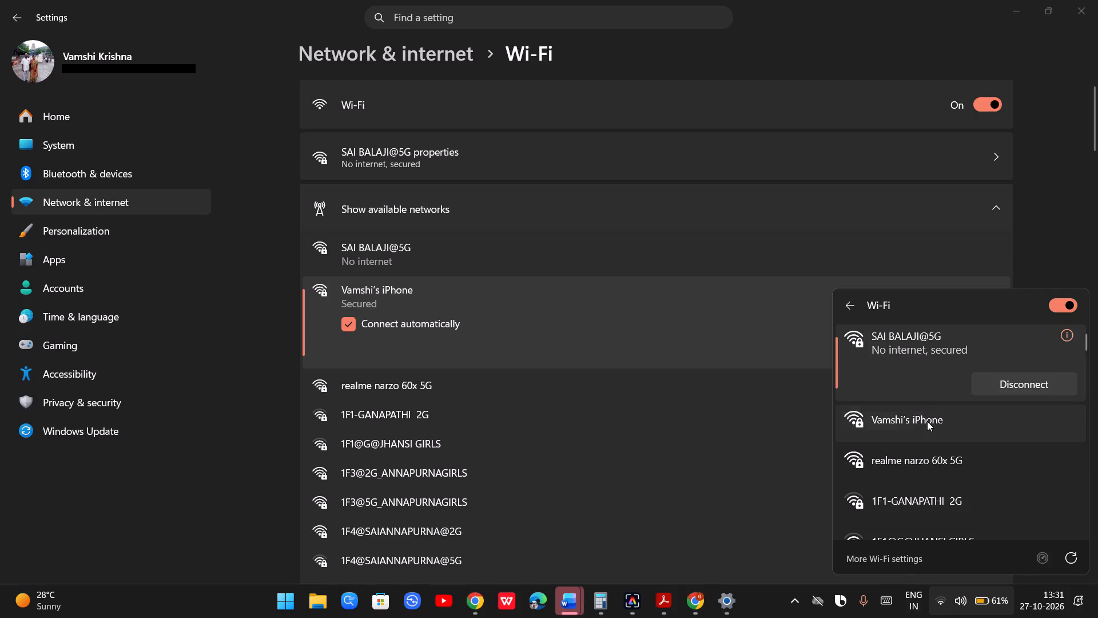
click(996, 443)
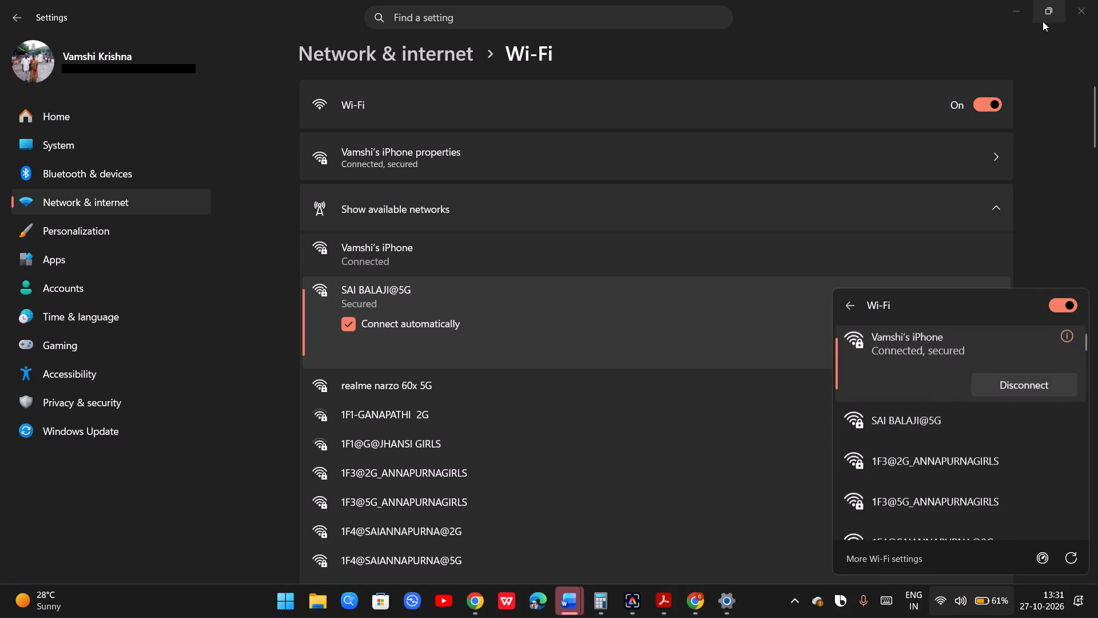
click(1023, 9)
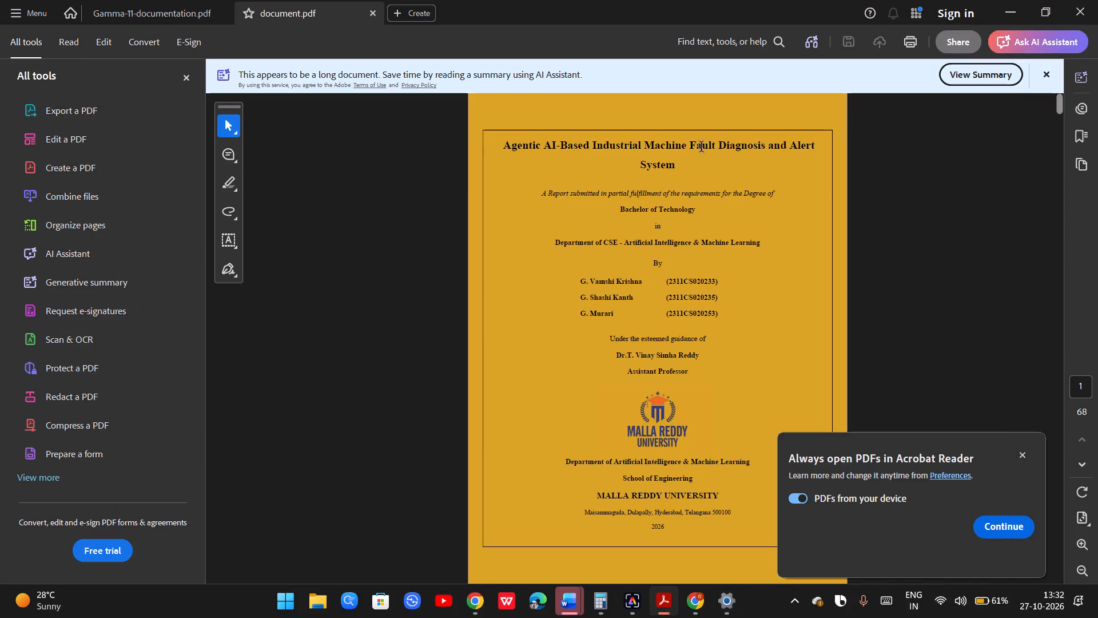
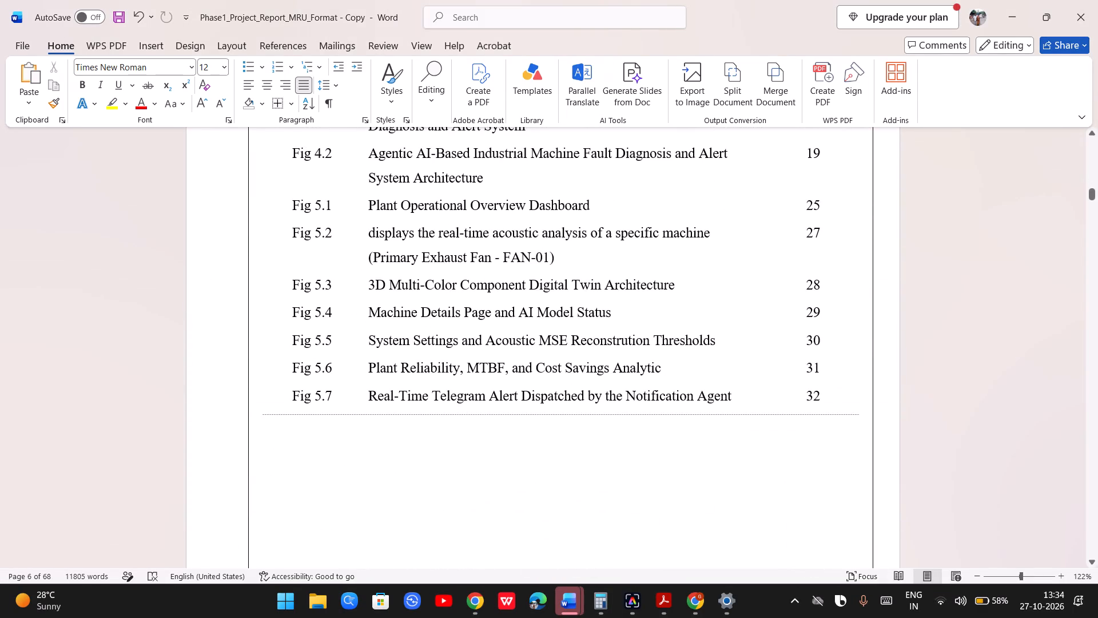
Change the ABBREVIATIONS heading in the project report to LIST OF ABBREVIATIONS, checking it against the List of Tables page.
scroll(588, 426, up, 2)
scroll(588, 426, down, 7)
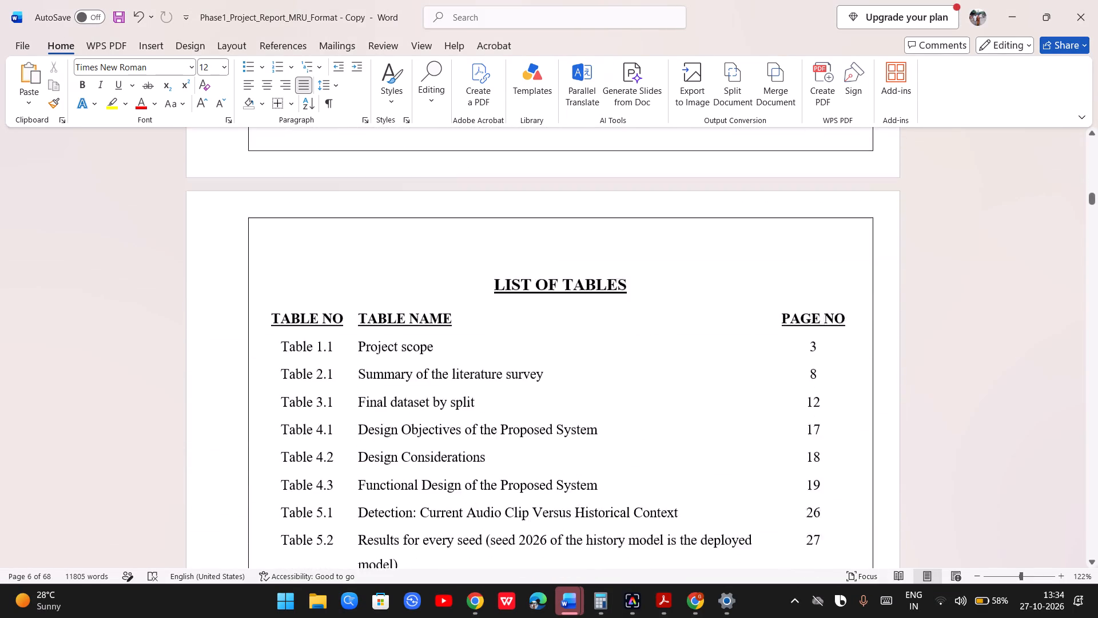
scroll(588, 426, down, 3)
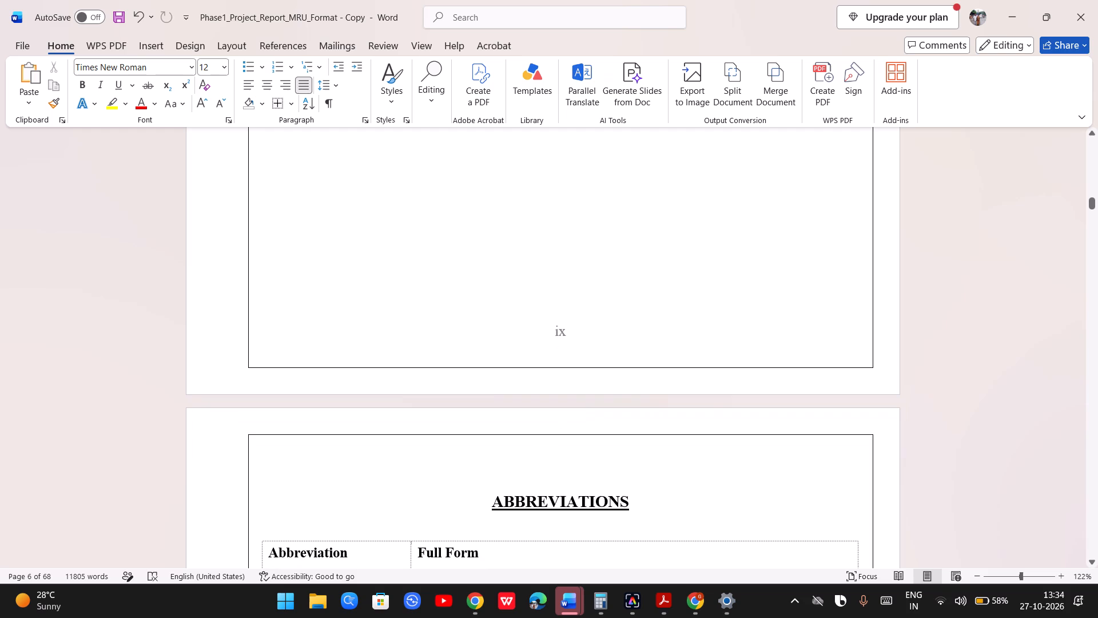
click(491, 494)
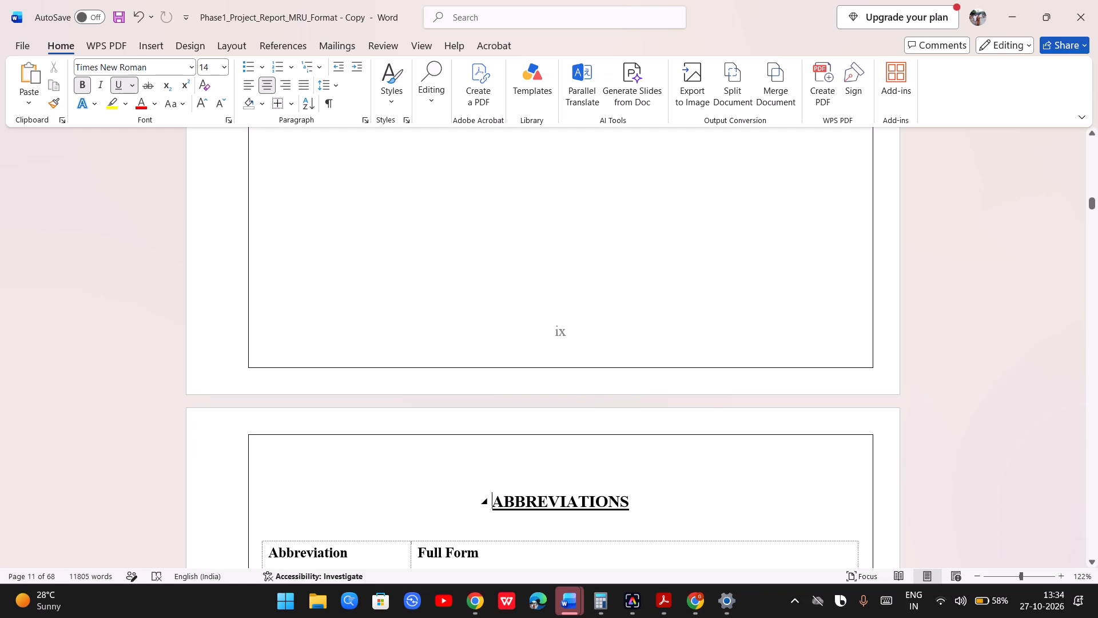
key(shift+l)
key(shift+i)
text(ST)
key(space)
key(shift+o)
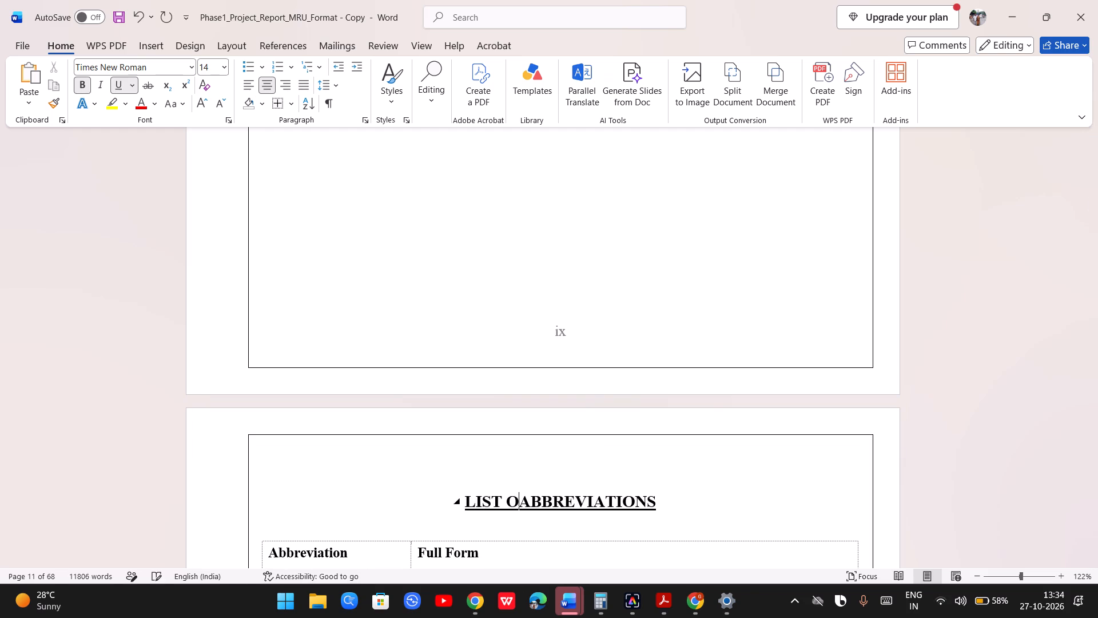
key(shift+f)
scroll(491, 494, up, 2)
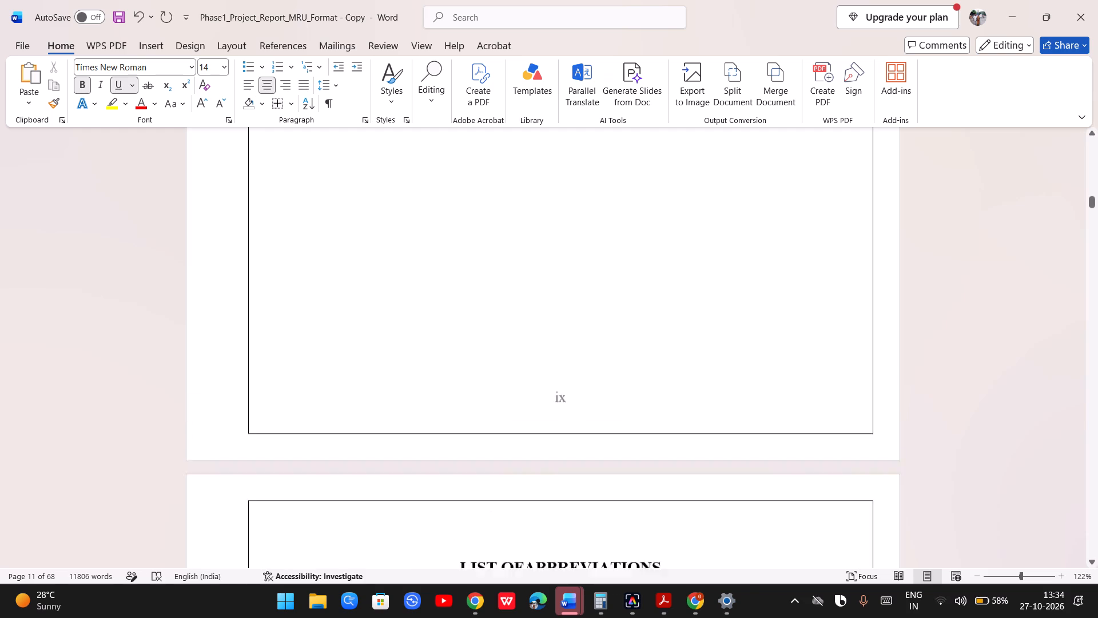
scroll(491, 494, up, 3)
scroll(491, 494, down, 3)
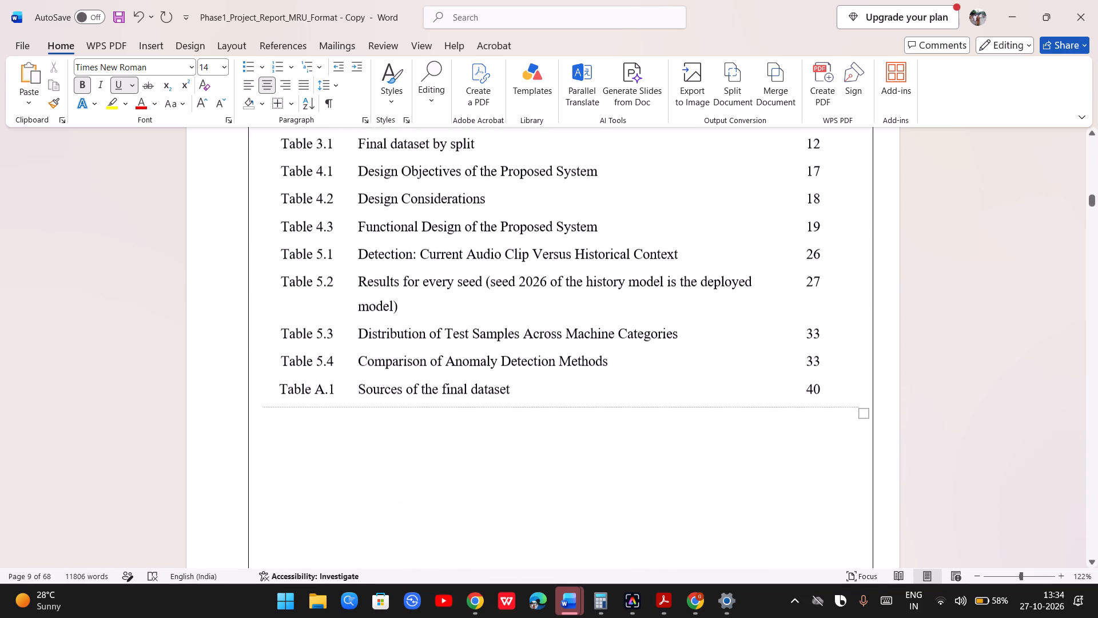
scroll(491, 494, down, 2)
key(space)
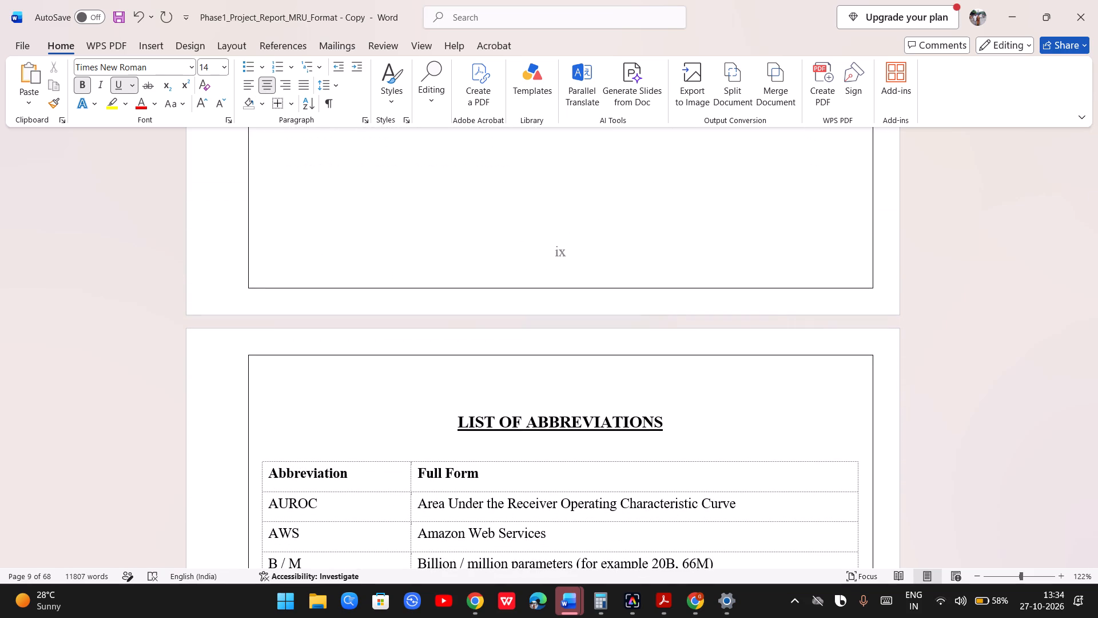
Save the project report after a glance over the contents, list of figures and abbreviations pages.
click(594, 469)
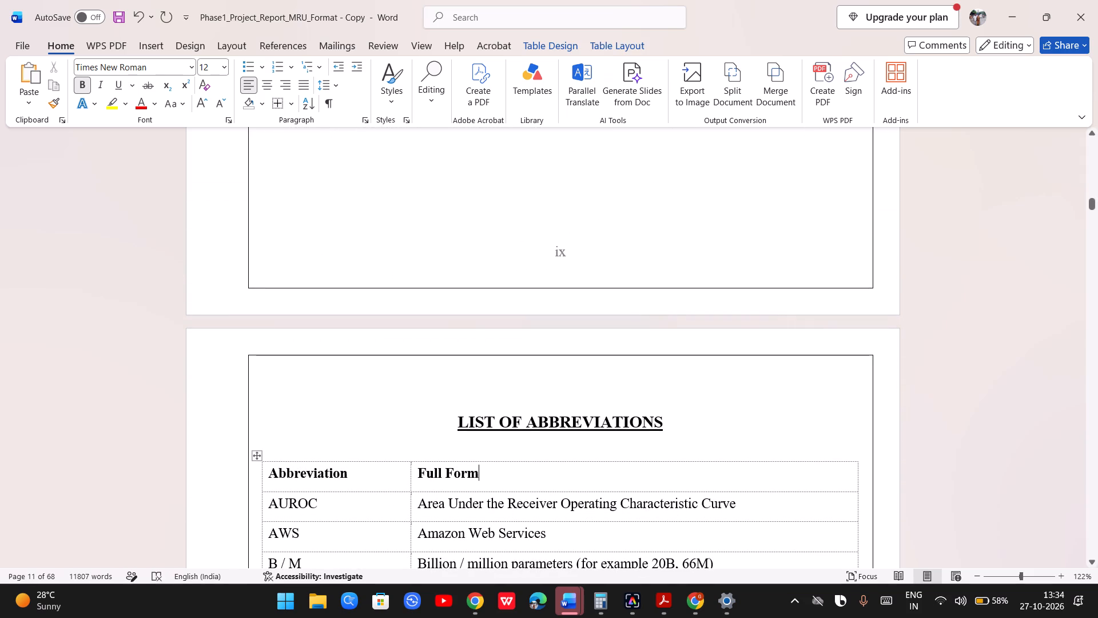
scroll(594, 469, up, 11)
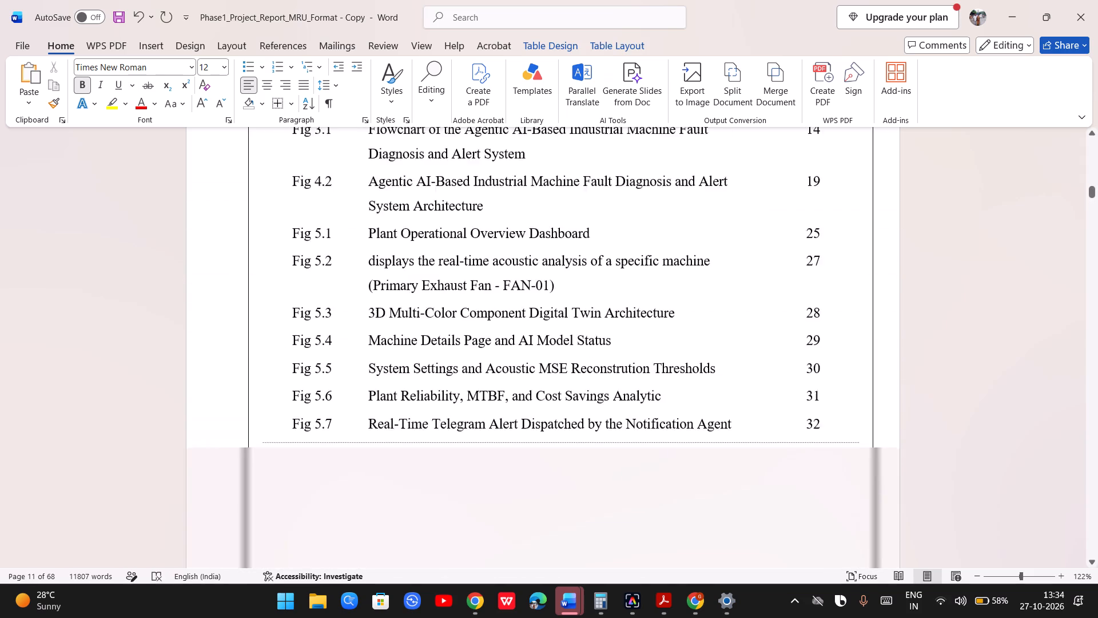
scroll(594, 469, up, 2)
scroll(594, 469, down, 5)
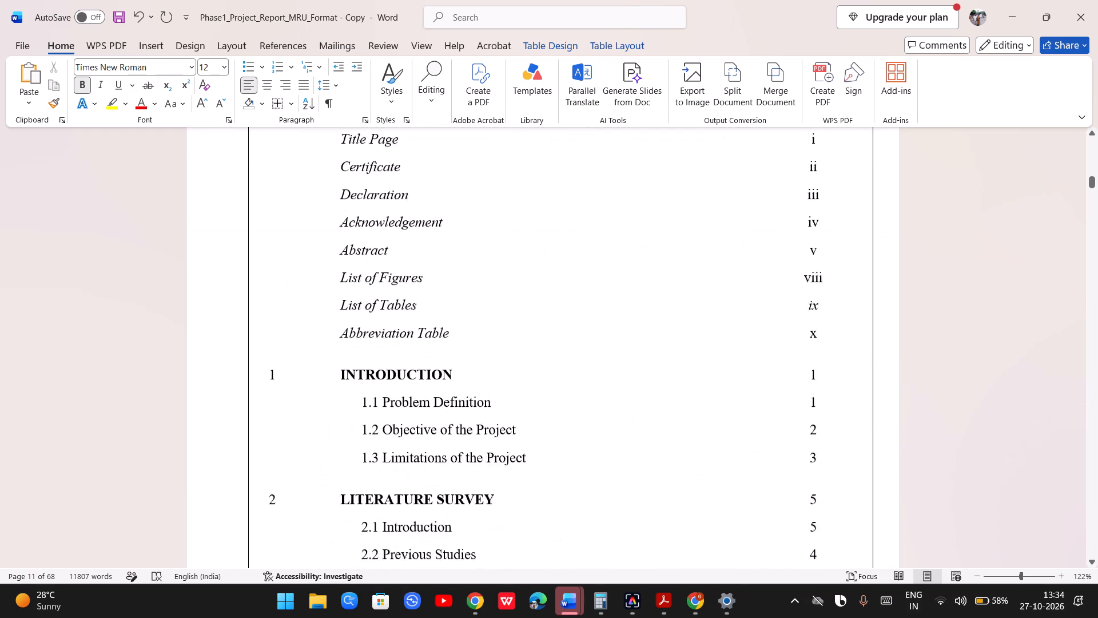
key(ctrl+s)
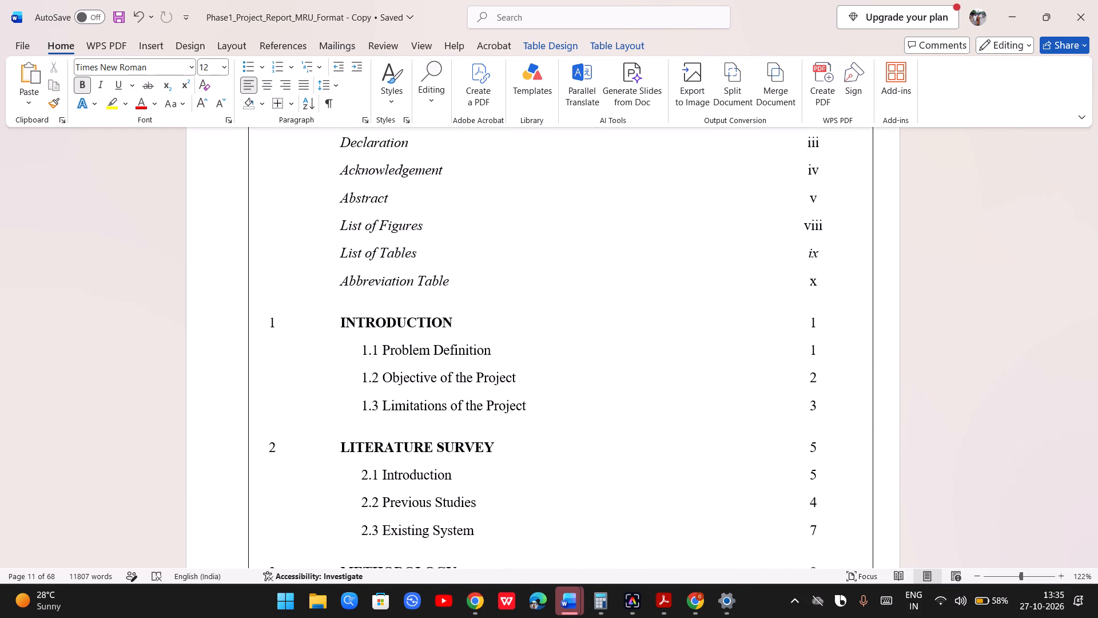
Open the print preview of the report and examine the front matter from the cover page to the contents pages.
key(ctrl+p)
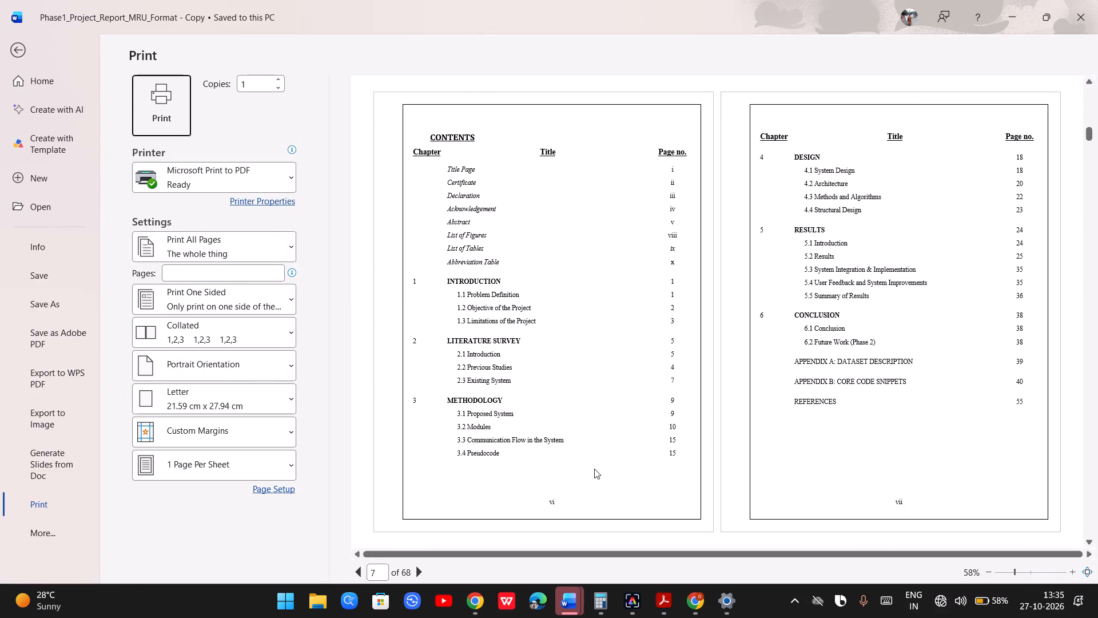
scroll(594, 271, up, 9)
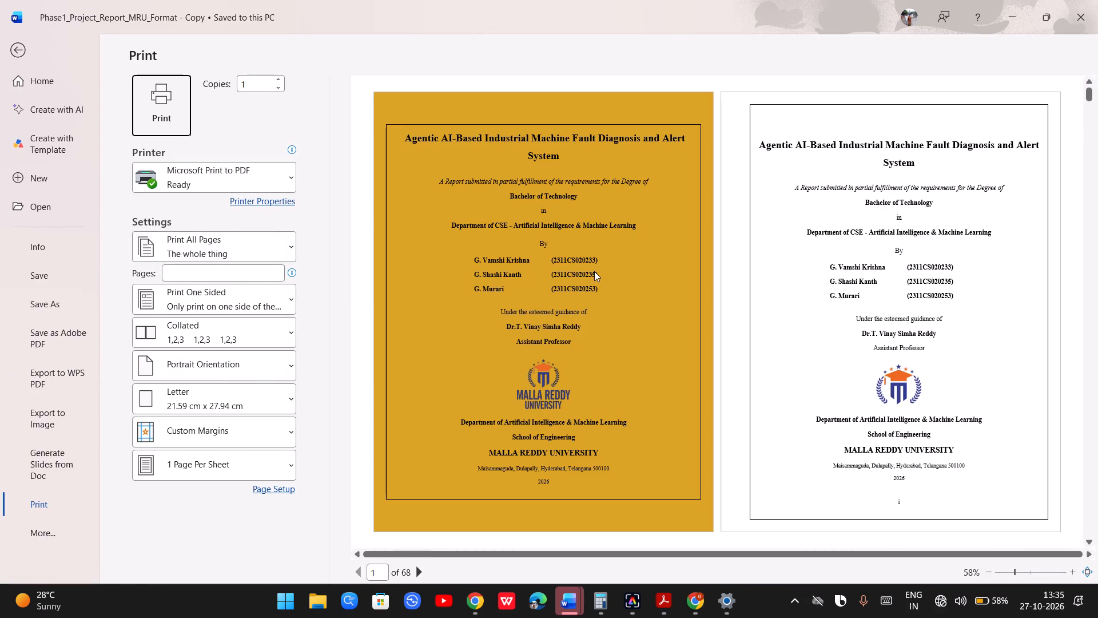
scroll(594, 271, down, 1)
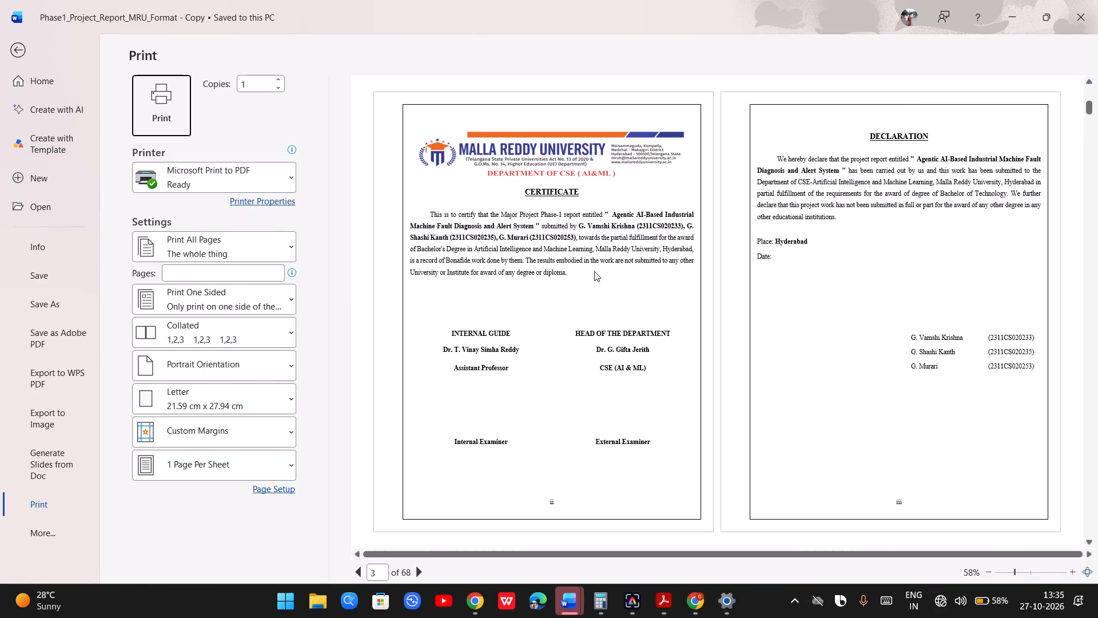
scroll(594, 271, down, 1)
scroll(594, 271, up, 1)
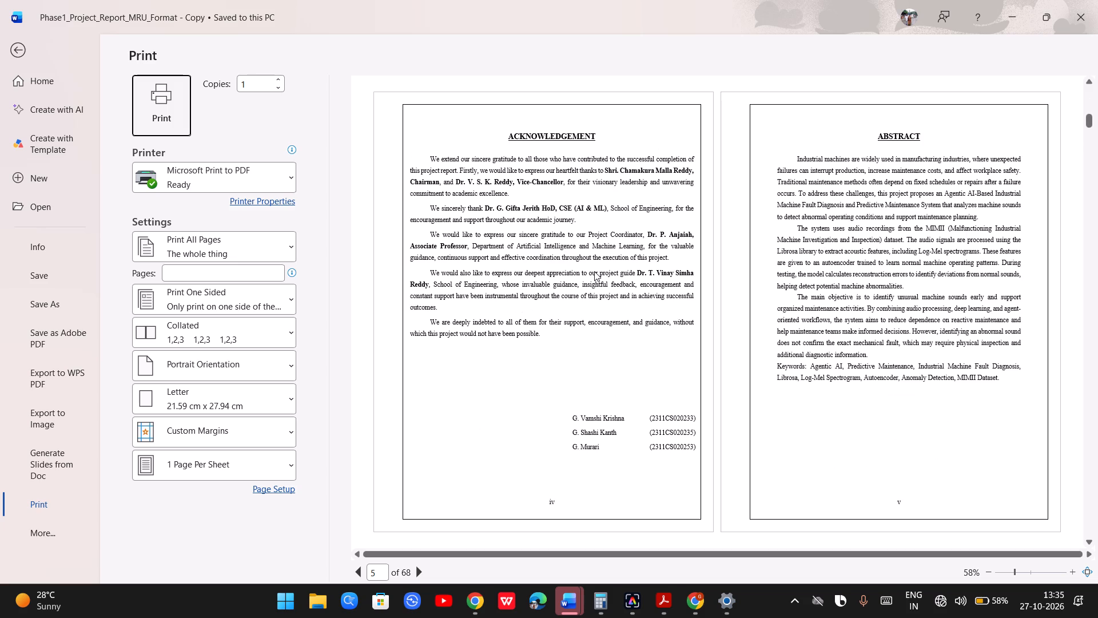
scroll(594, 271, down, 1)
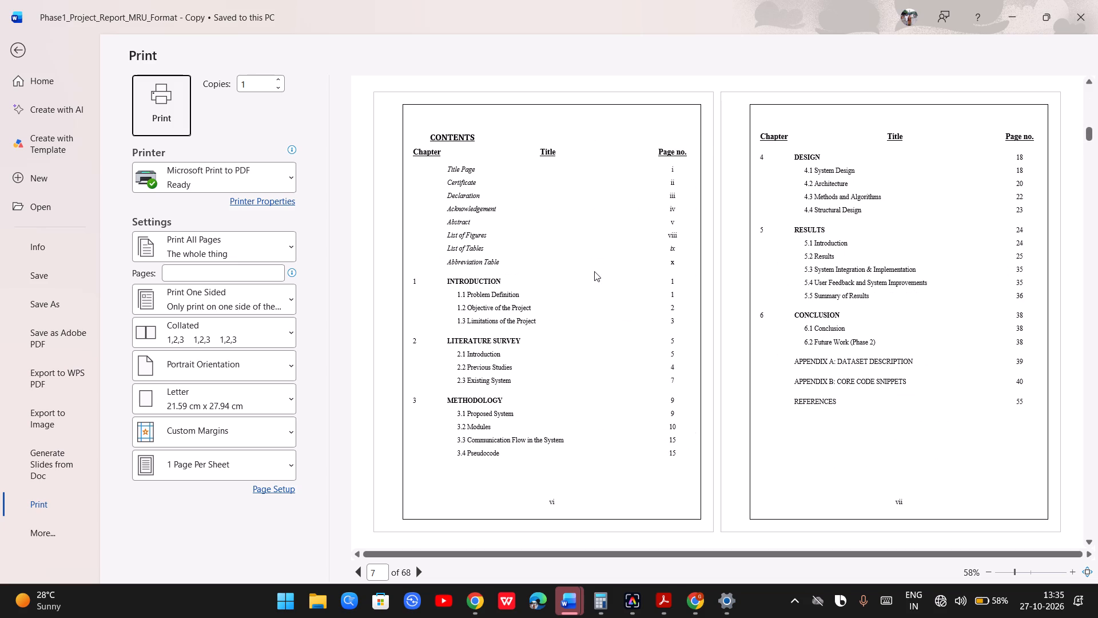
scroll(594, 271, down, 1)
scroll(594, 271, up, 1)
Examine the previewed body pages from the introduction through the literature survey, methodology and design chapters for layout and page numbering.
scroll(594, 271, down, 2)
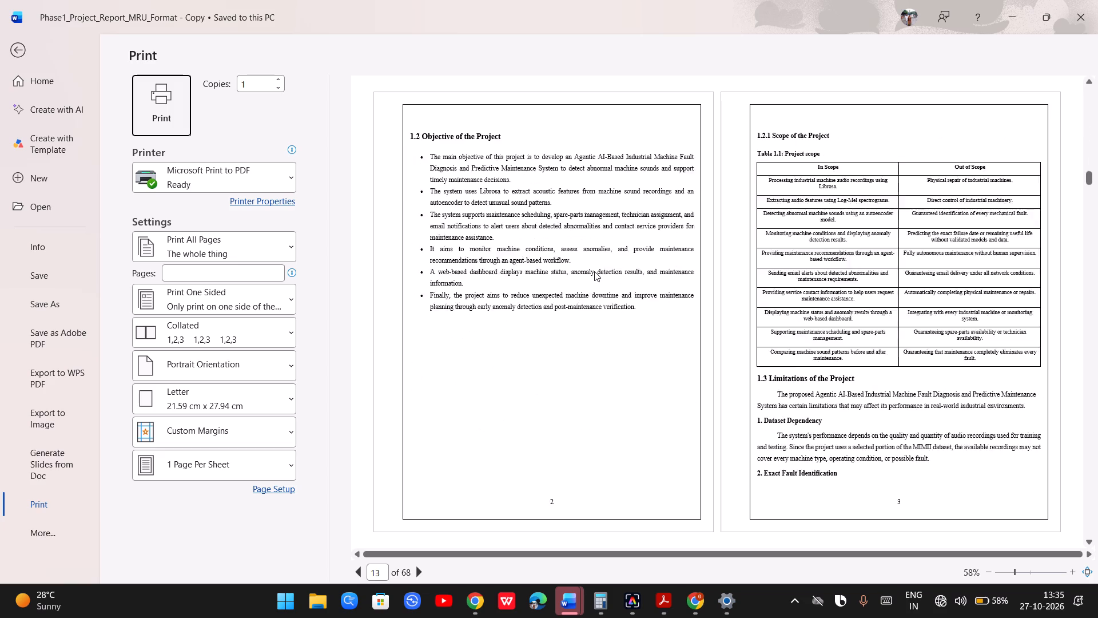
scroll(594, 271, down, 4)
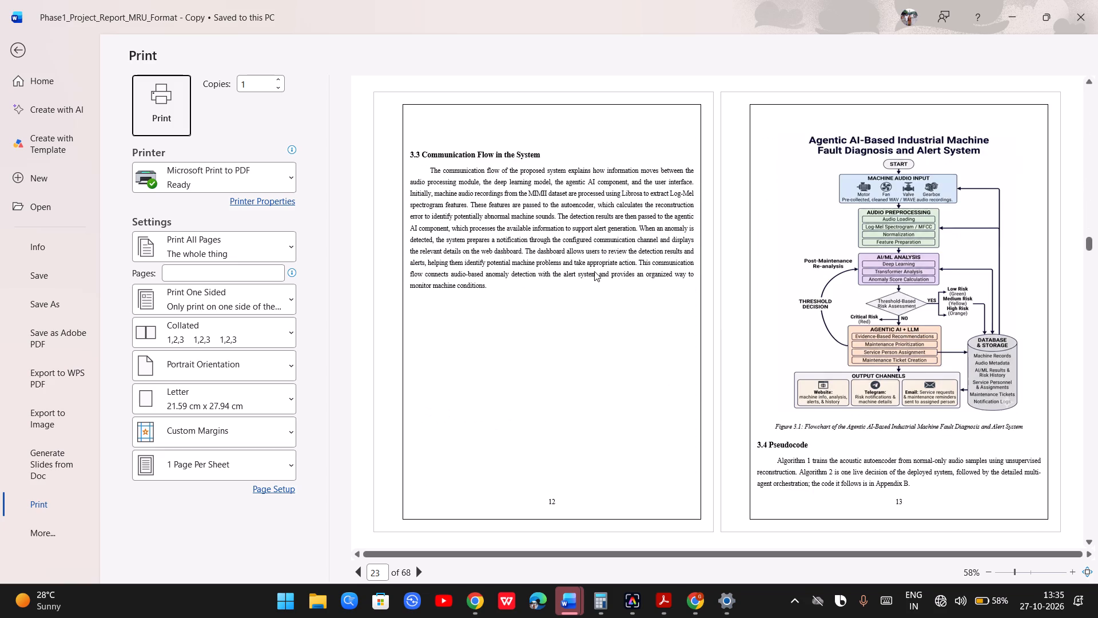
scroll(594, 271, down, 4)
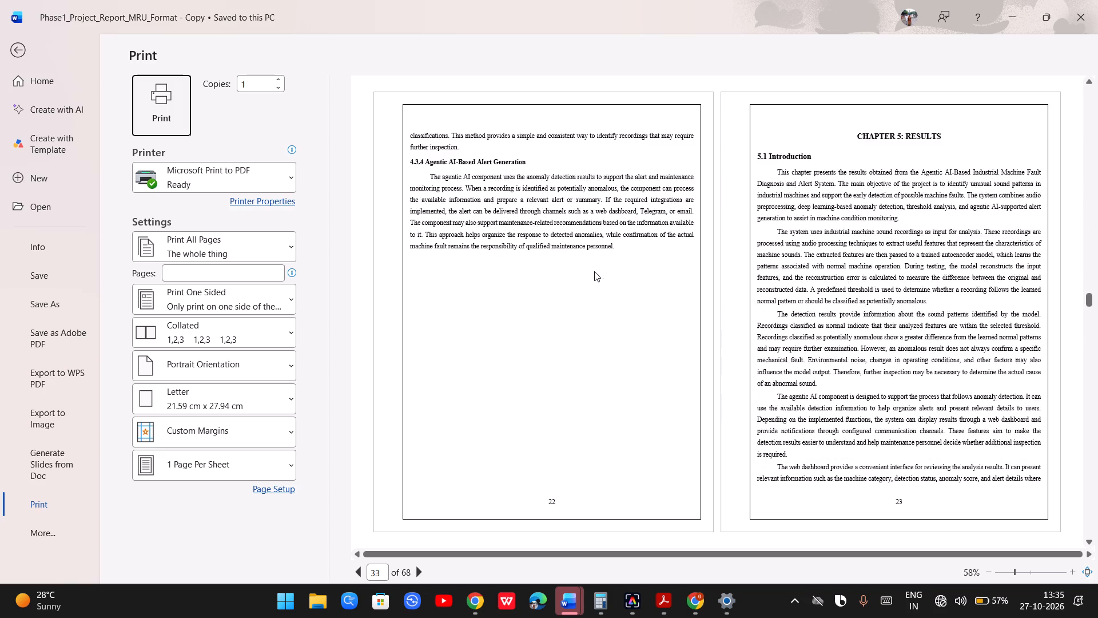
Examine the remaining previewed pages from the results chapter through the conclusion and appendices to the end of the references.
scroll(594, 271, down, 2)
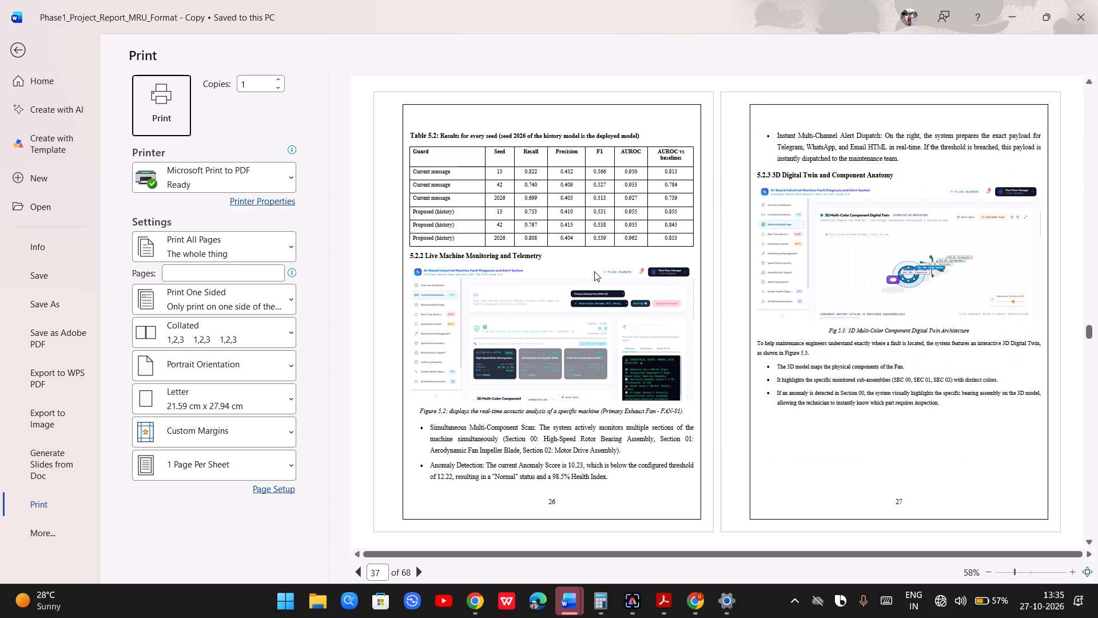
scroll(594, 271, down, 2)
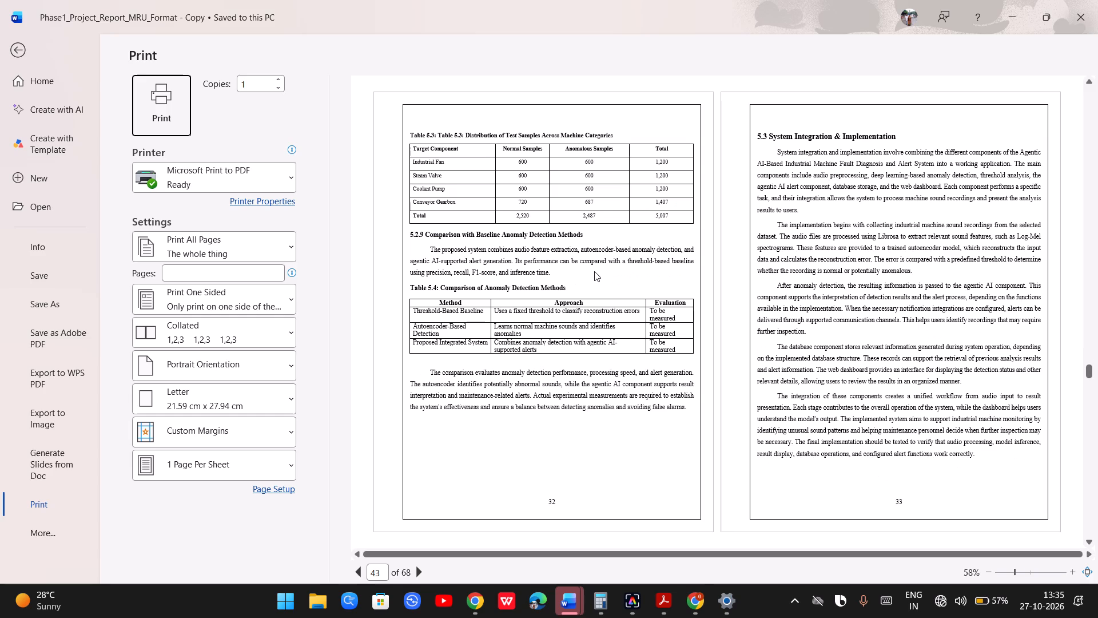
scroll(594, 271, down, 3)
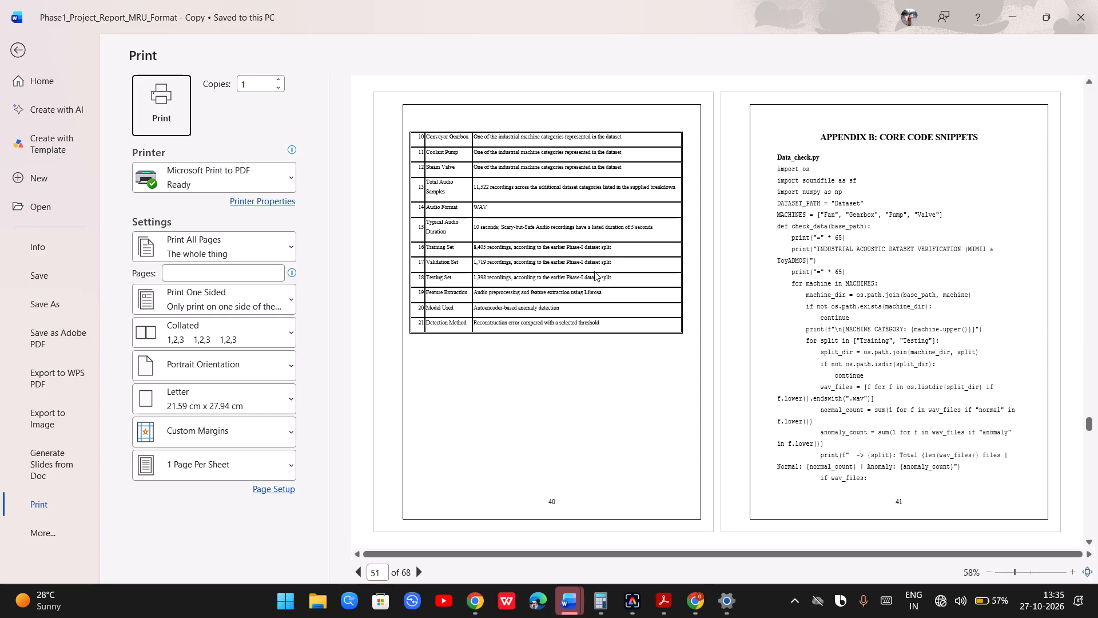
scroll(594, 271, down, 6)
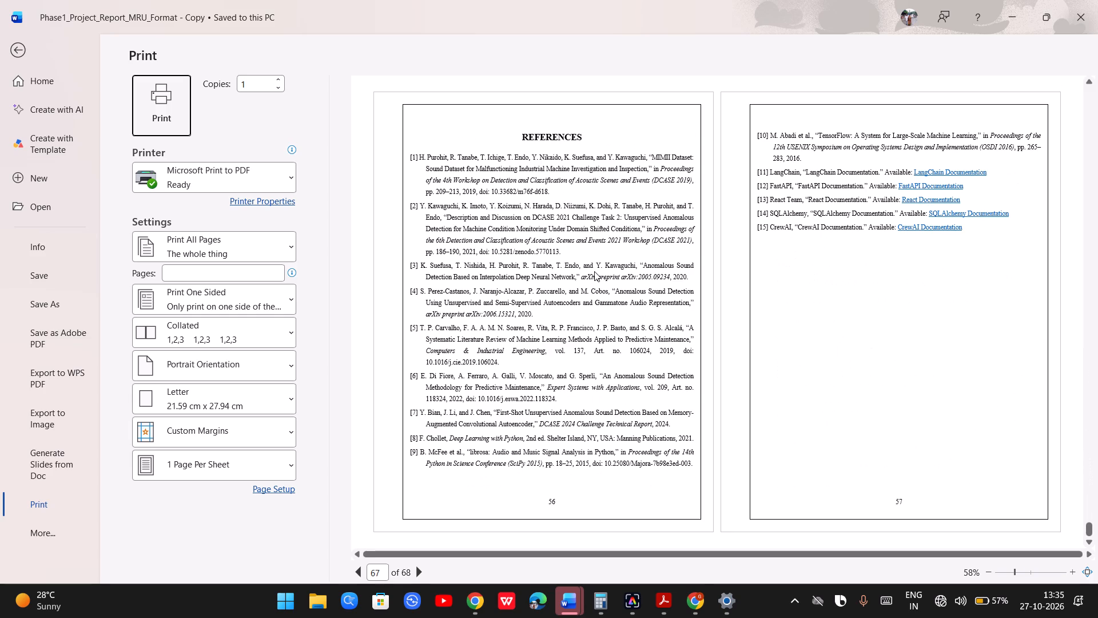
scroll(594, 271, down, 4)
Print the whole report with Microsoft Print to PDF, naming the output file "document" in the 4-1 project documents folder.
click(165, 112)
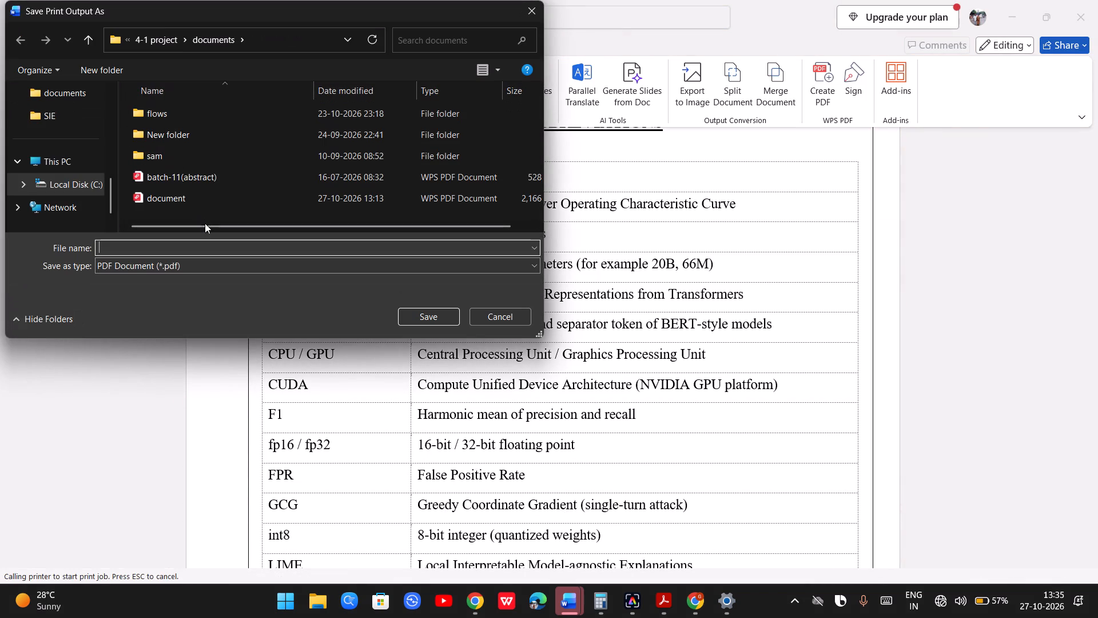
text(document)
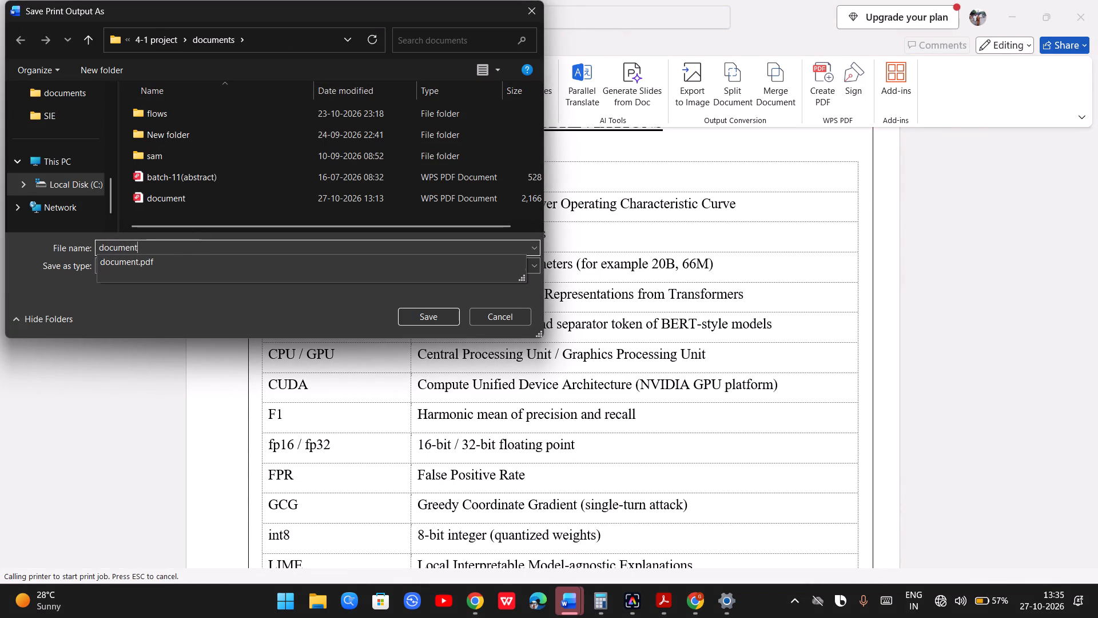
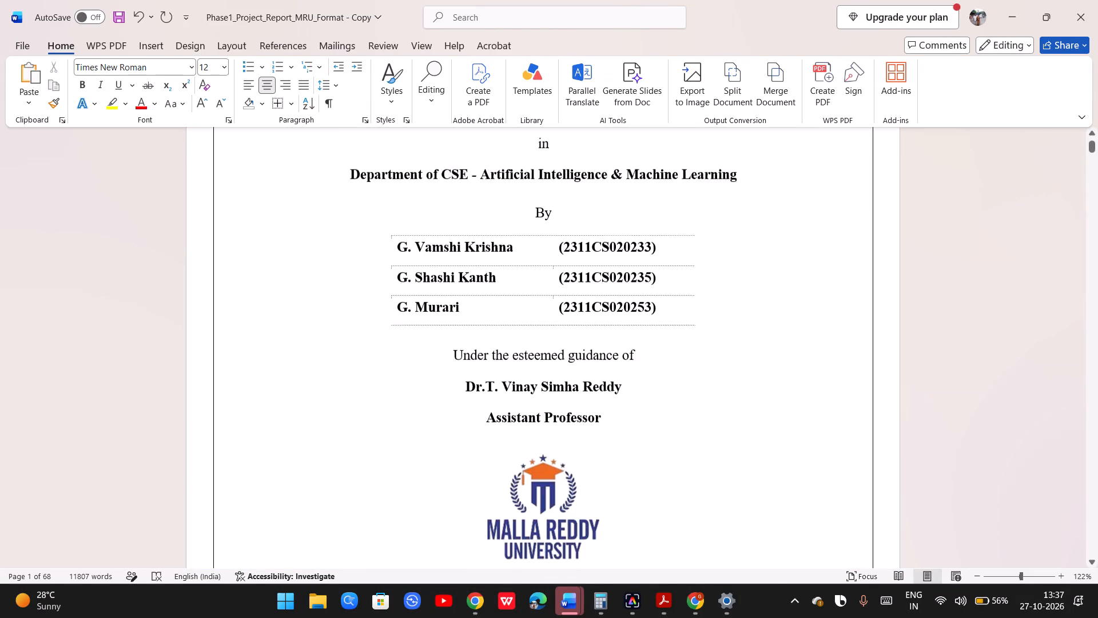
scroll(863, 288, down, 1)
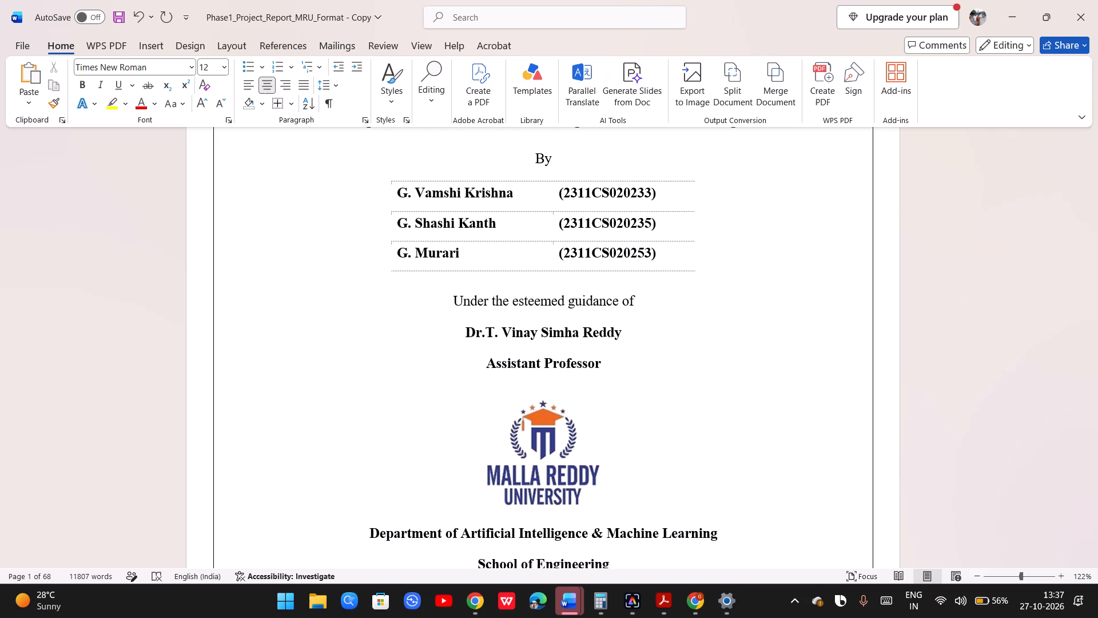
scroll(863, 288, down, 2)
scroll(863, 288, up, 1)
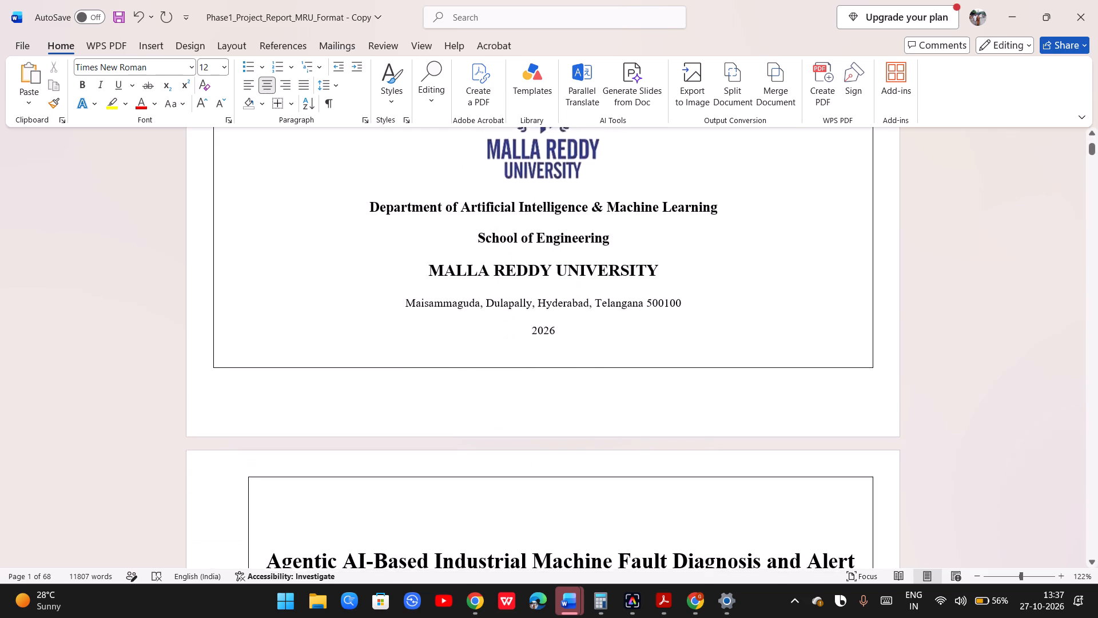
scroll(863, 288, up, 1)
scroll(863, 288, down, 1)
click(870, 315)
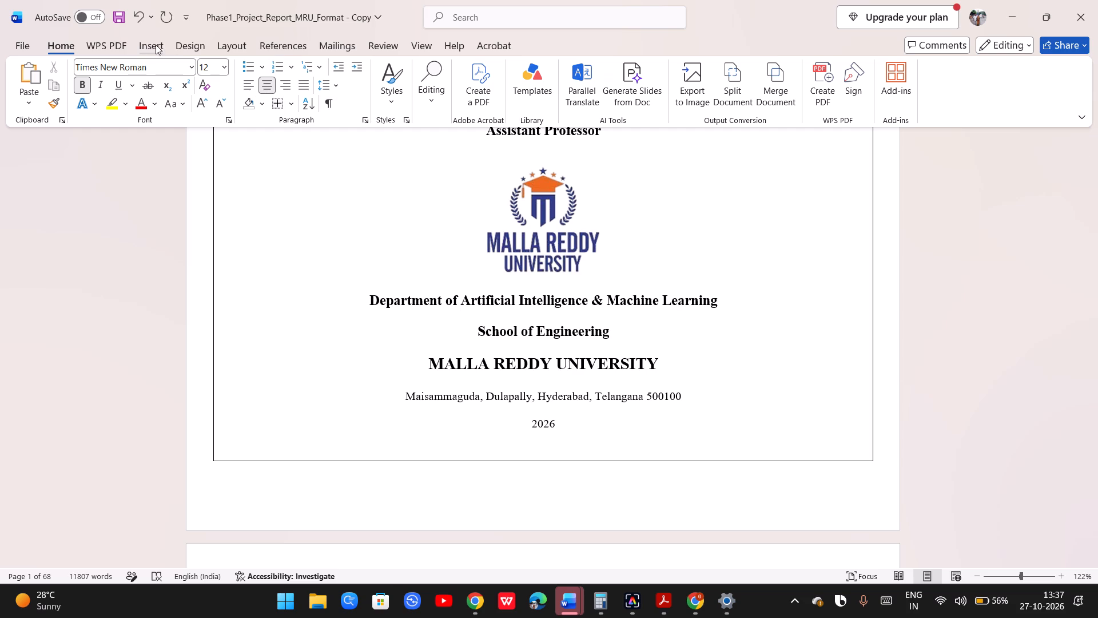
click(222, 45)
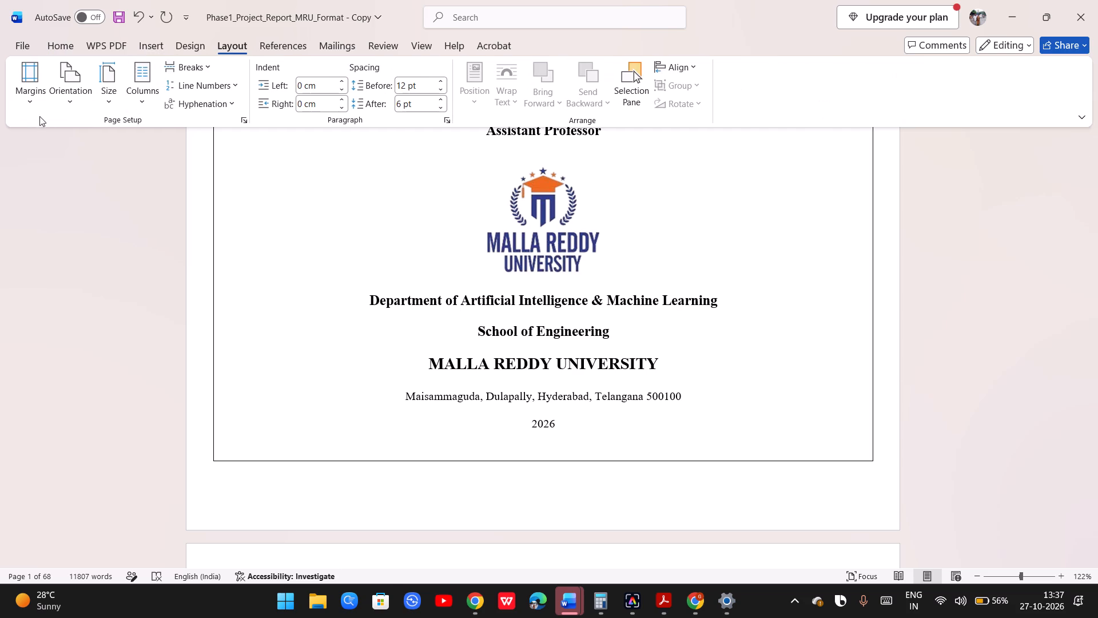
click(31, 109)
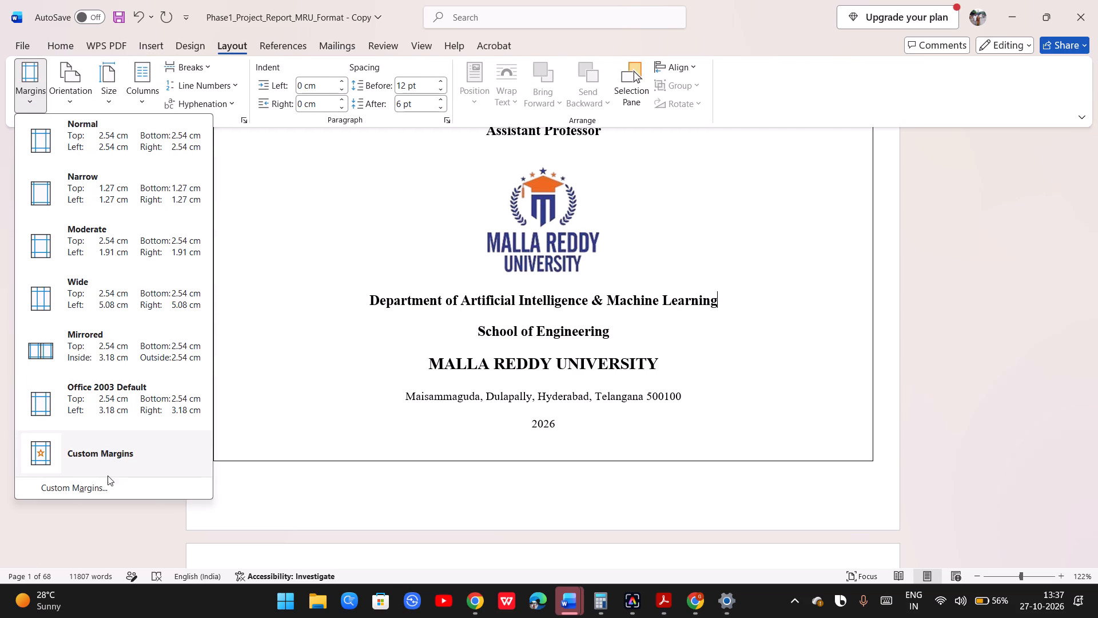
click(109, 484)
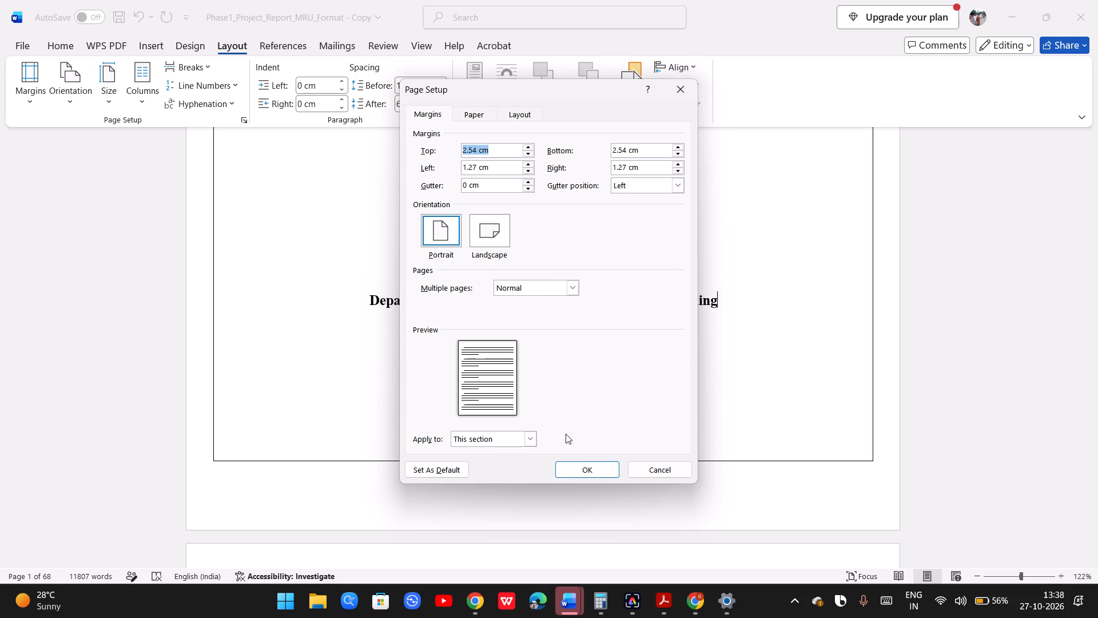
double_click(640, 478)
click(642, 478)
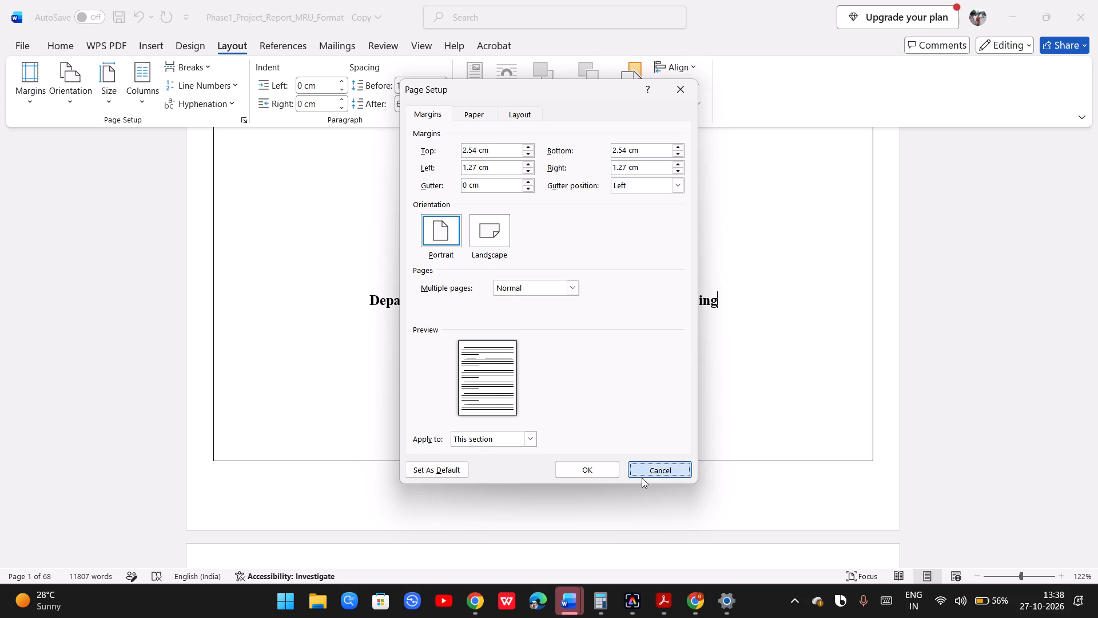
Remove the page border from the cover page only, applying None to this section's first page, and check the title pages.
click(190, 43)
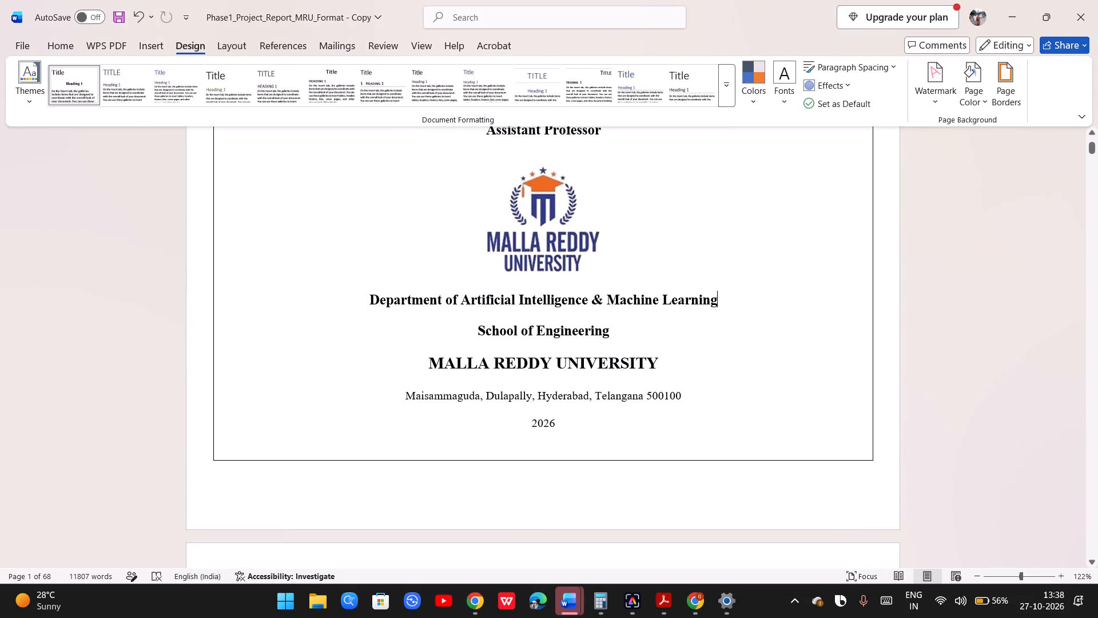
click(1004, 96)
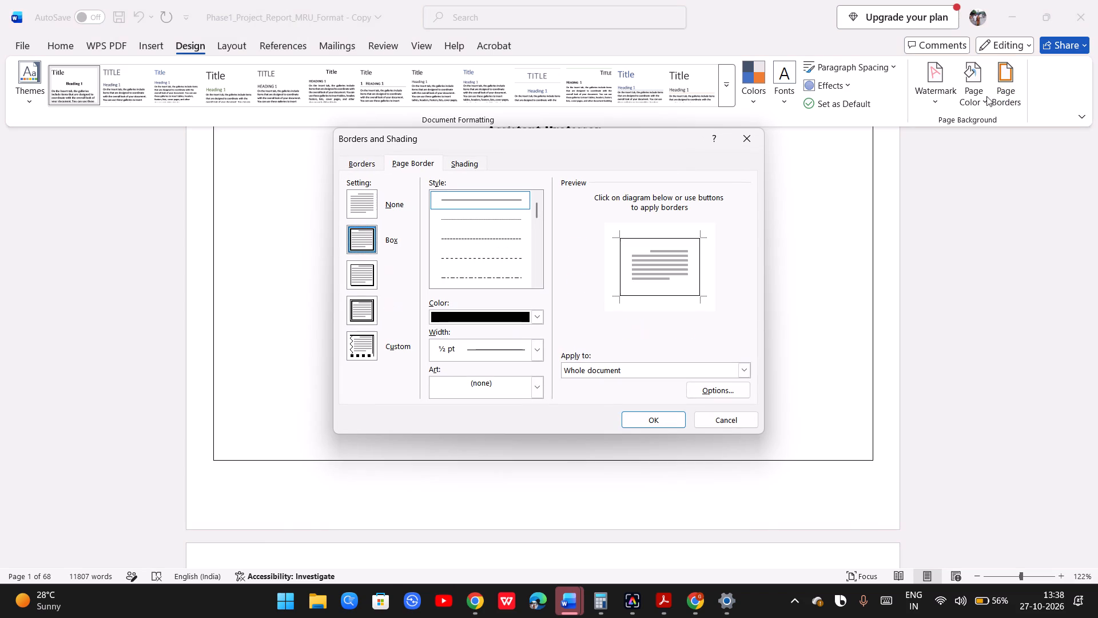
click(614, 366)
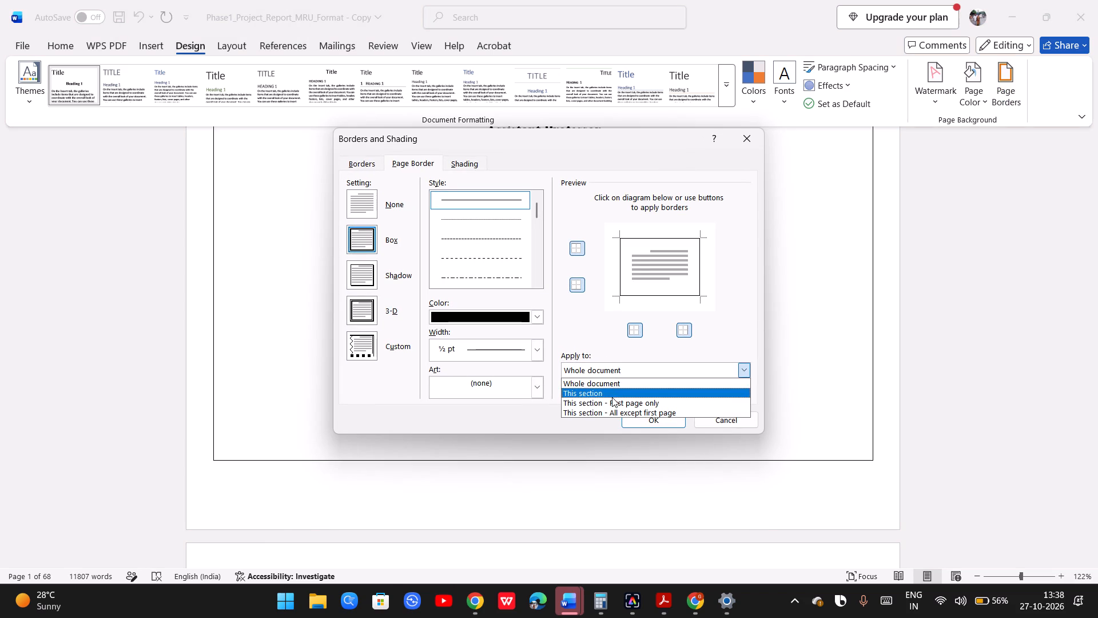
click(612, 397)
click(654, 377)
click(647, 398)
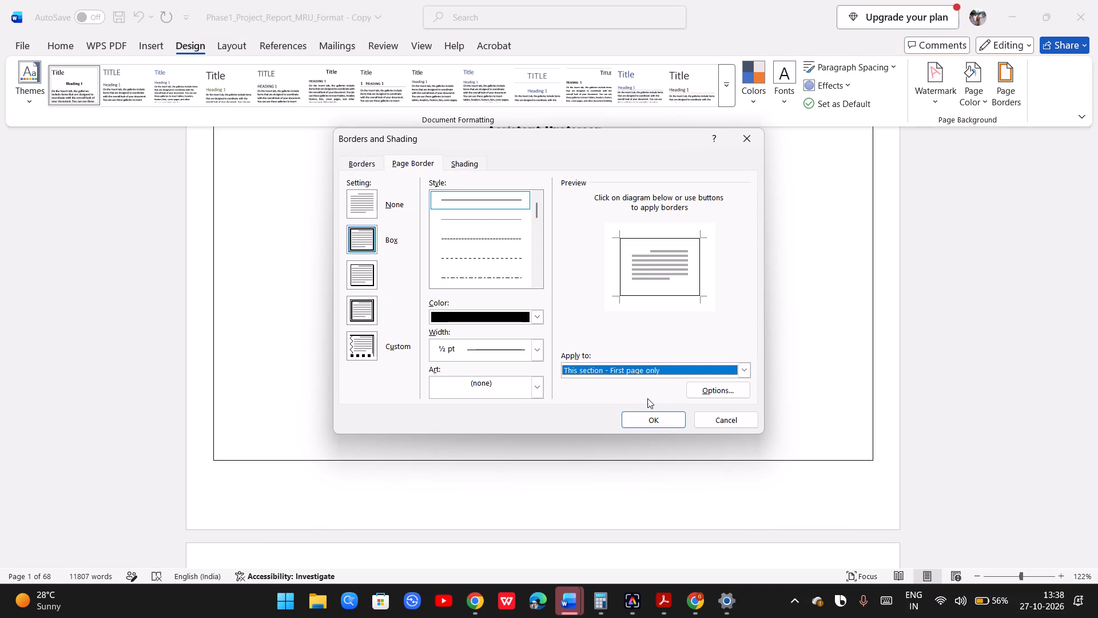
click(371, 207)
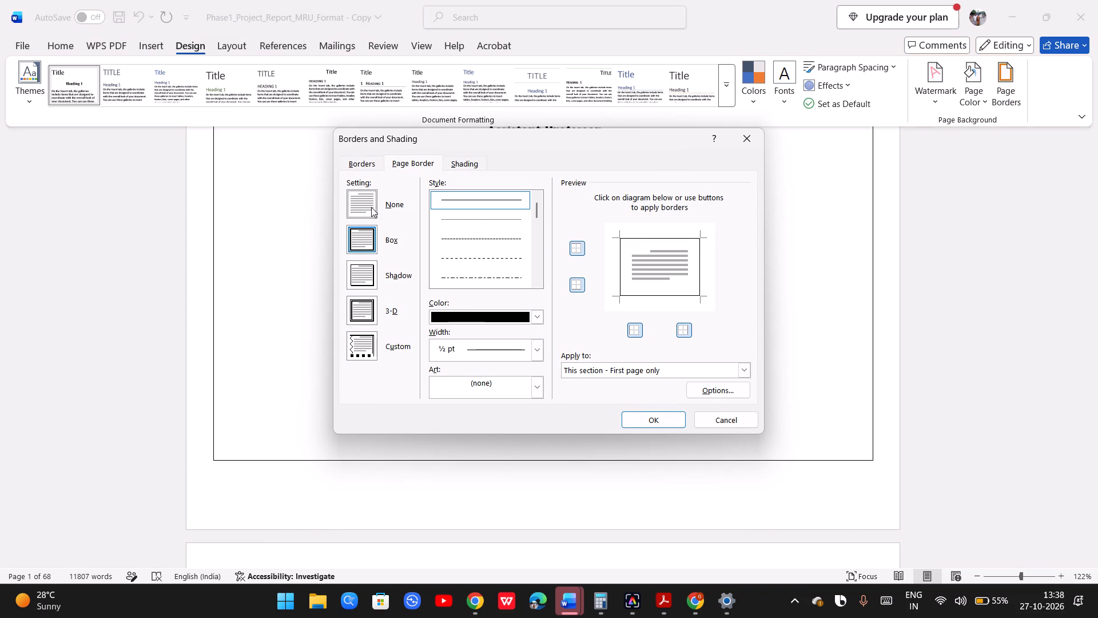
click(628, 421)
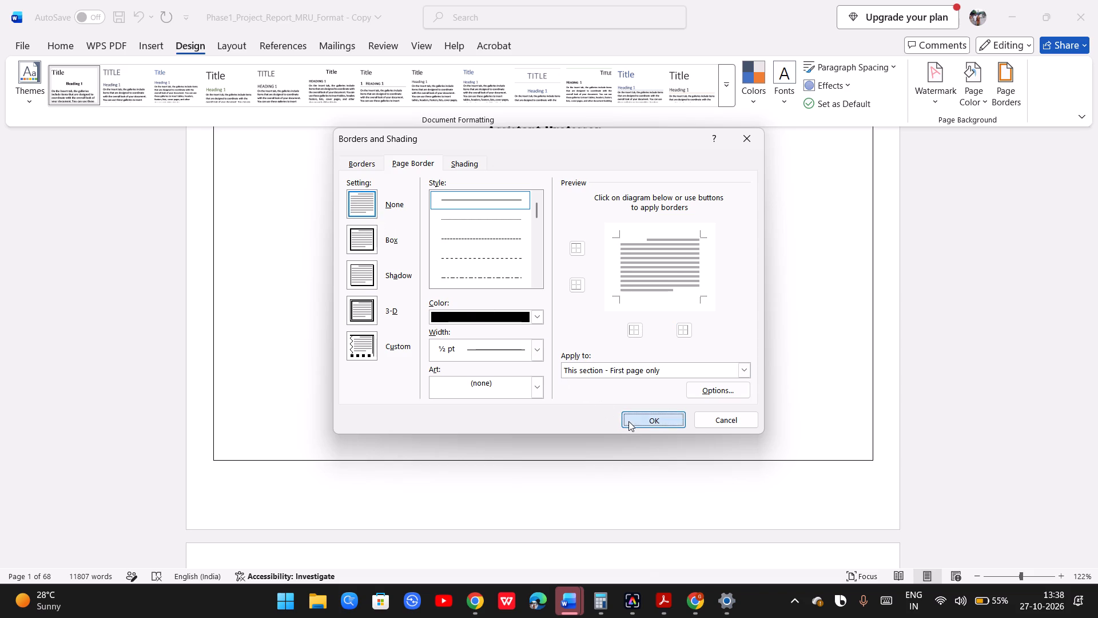
scroll(628, 421, up, 2)
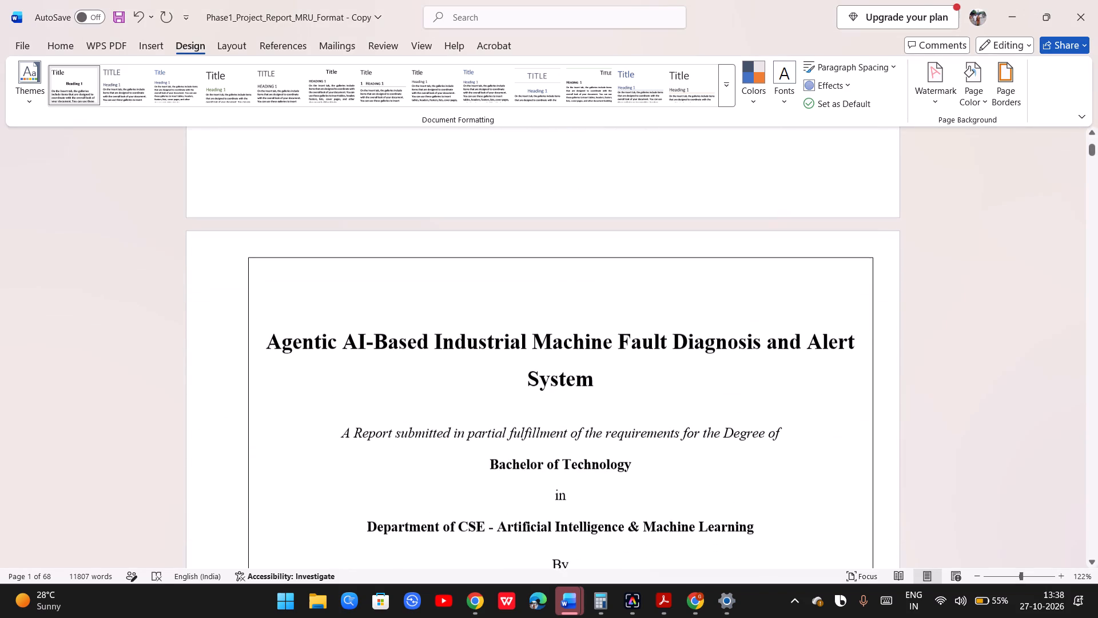
scroll(628, 421, up, 2)
scroll(628, 421, down, 5)
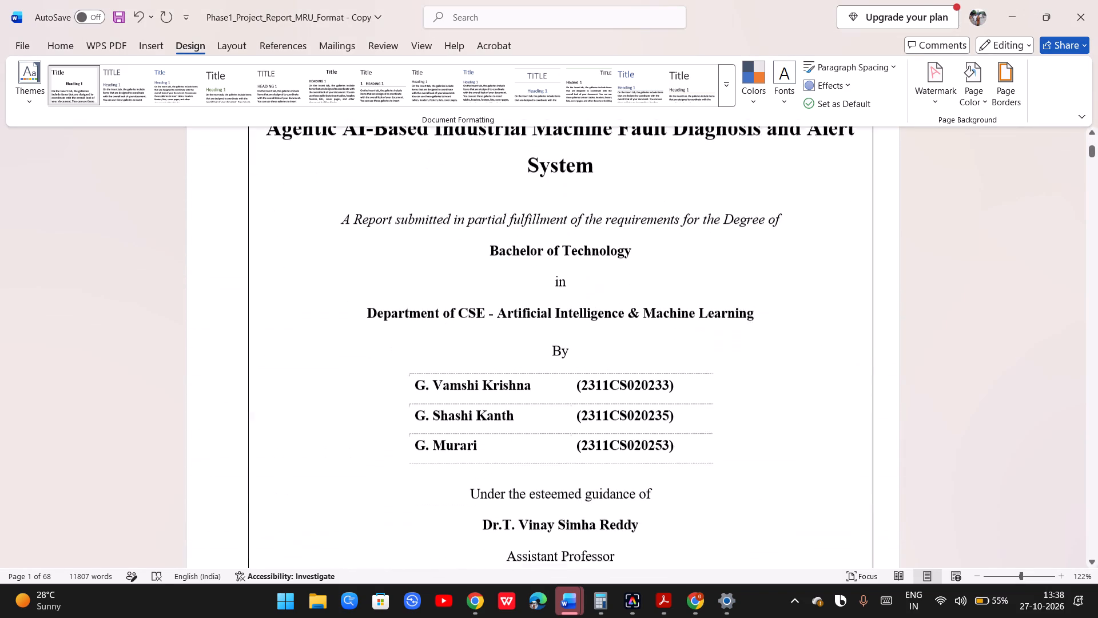
scroll(628, 421, down, 2)
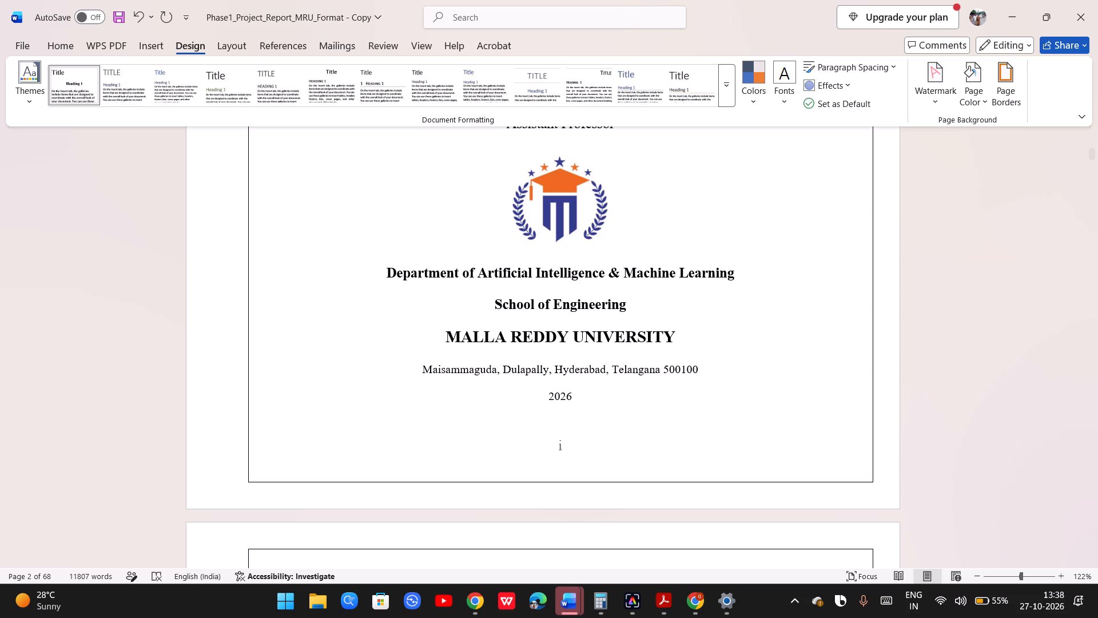
Open the print preview and examine the whole report through the references and back to the cover page for borders and page numbering.
key(ctrl+p)
scroll(628, 421, down, 1)
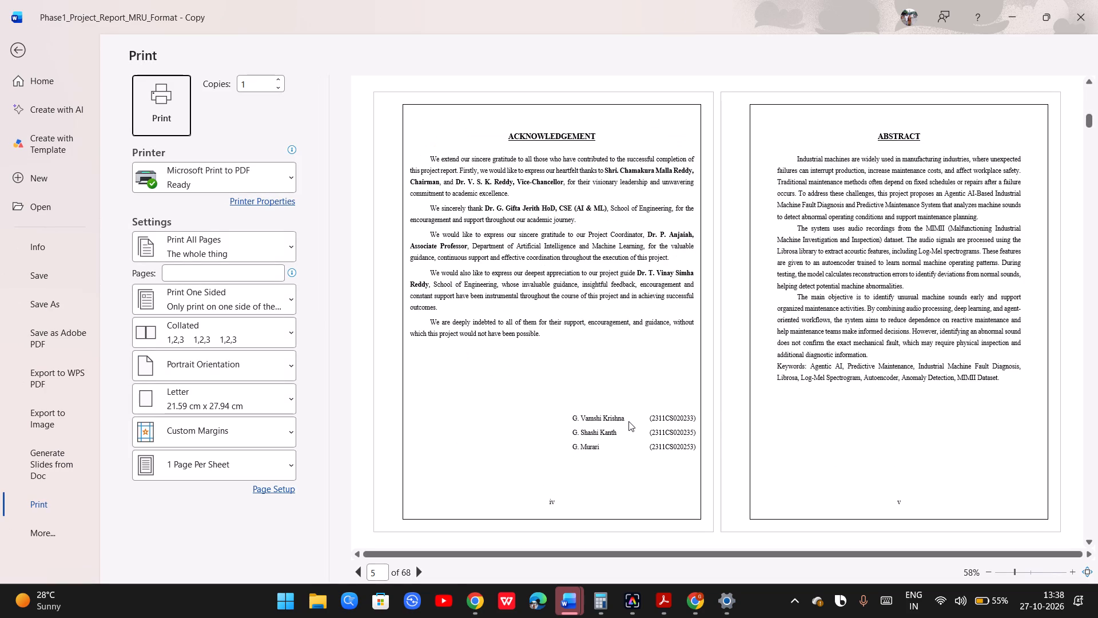
scroll(628, 421, down, 8)
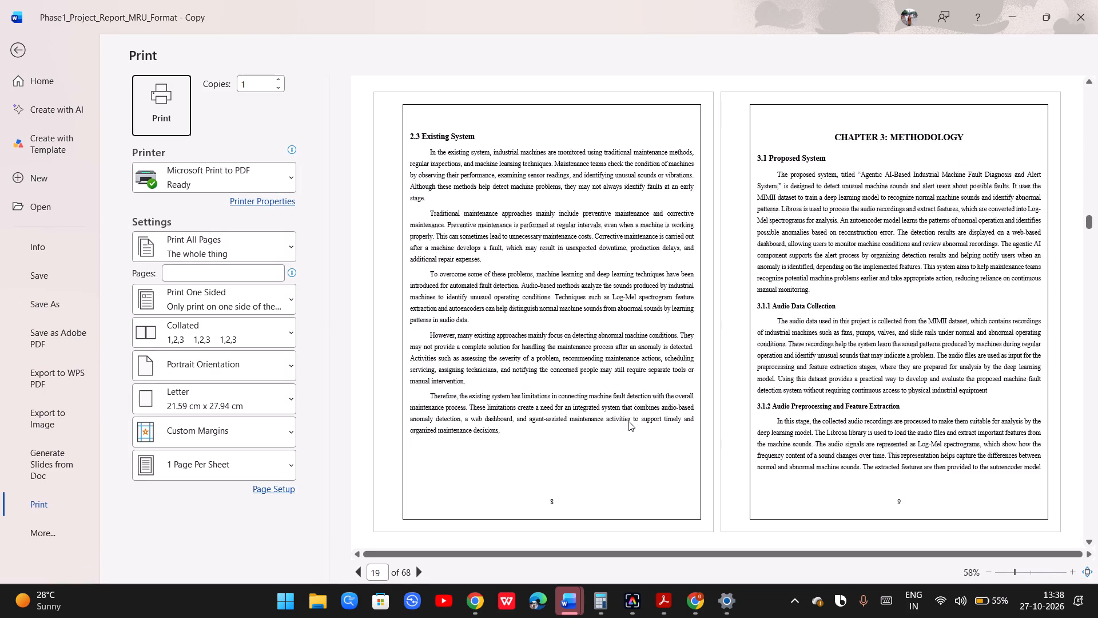
scroll(628, 421, down, 16)
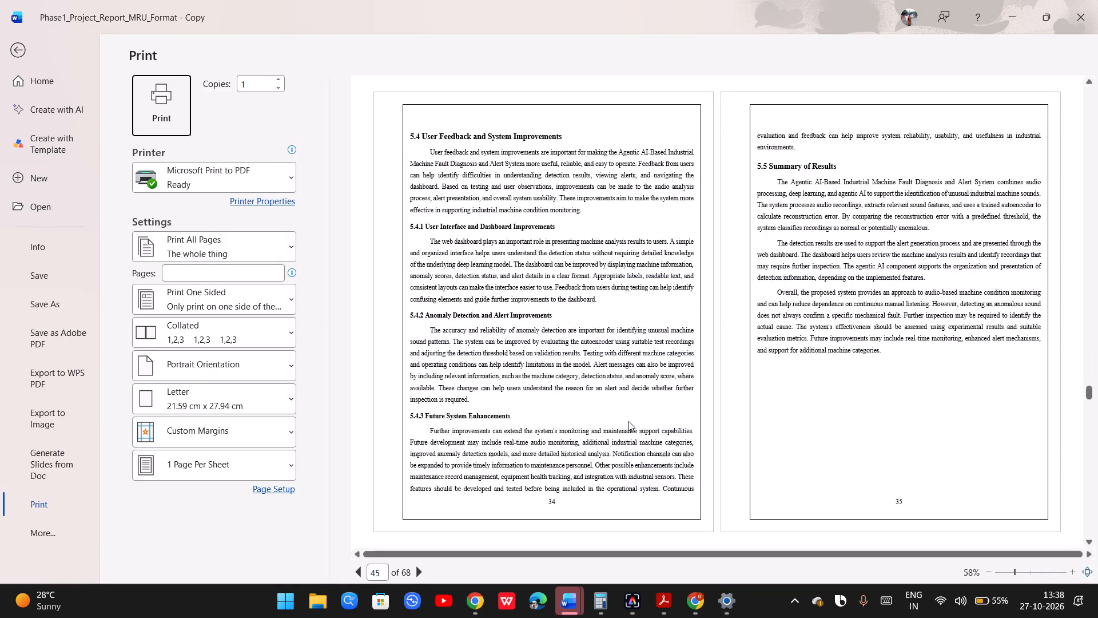
scroll(628, 421, down, 10)
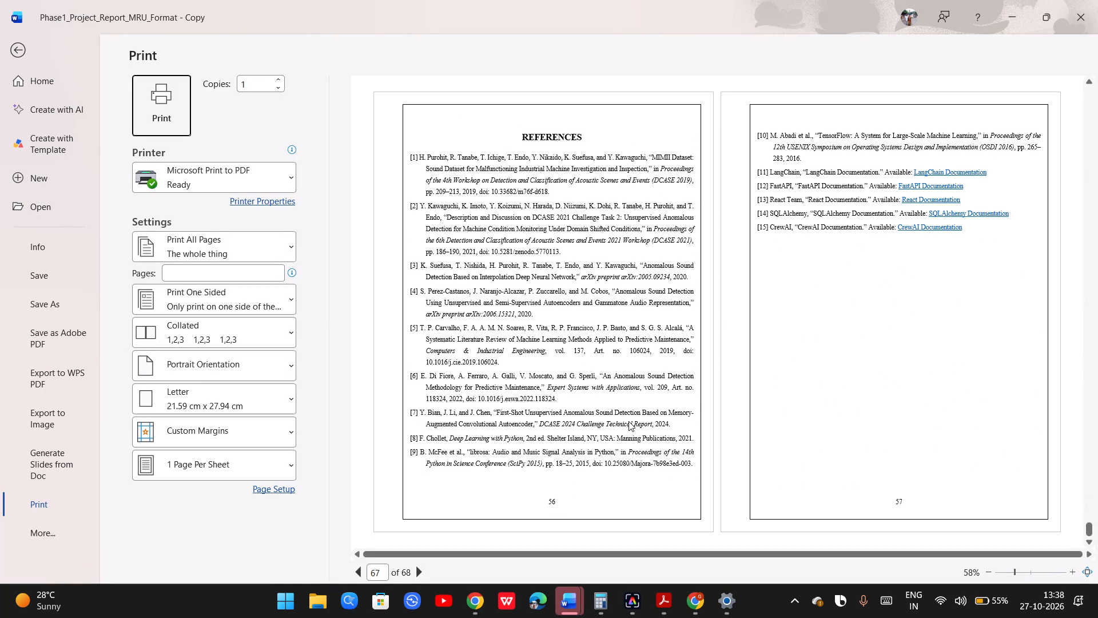
scroll(425, 260, up, 9)
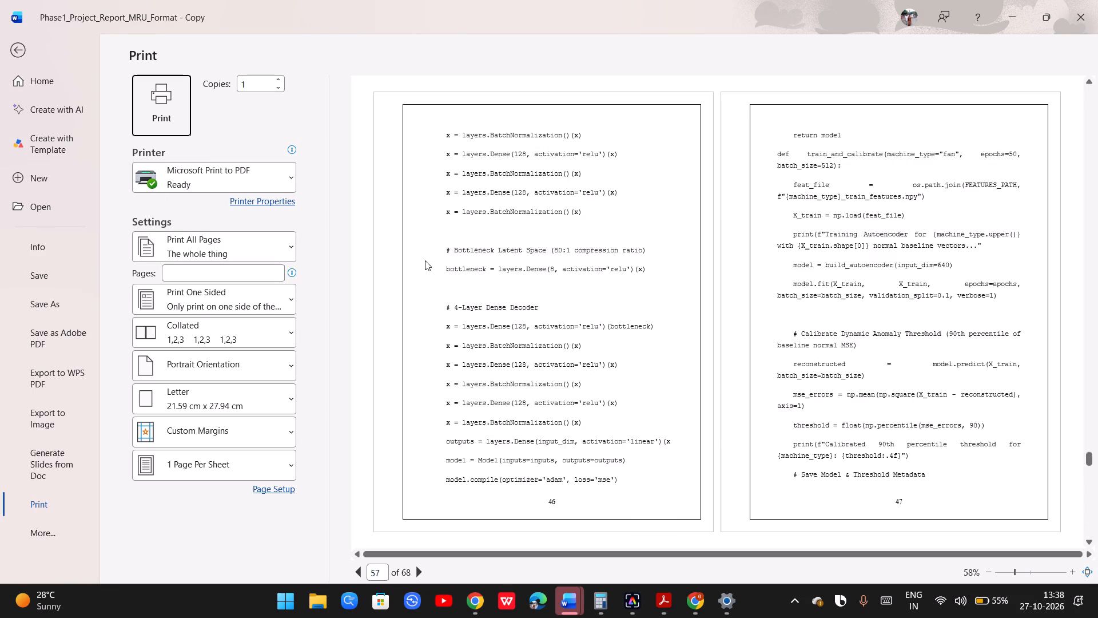
scroll(425, 260, up, 20)
scroll(425, 260, up, 19)
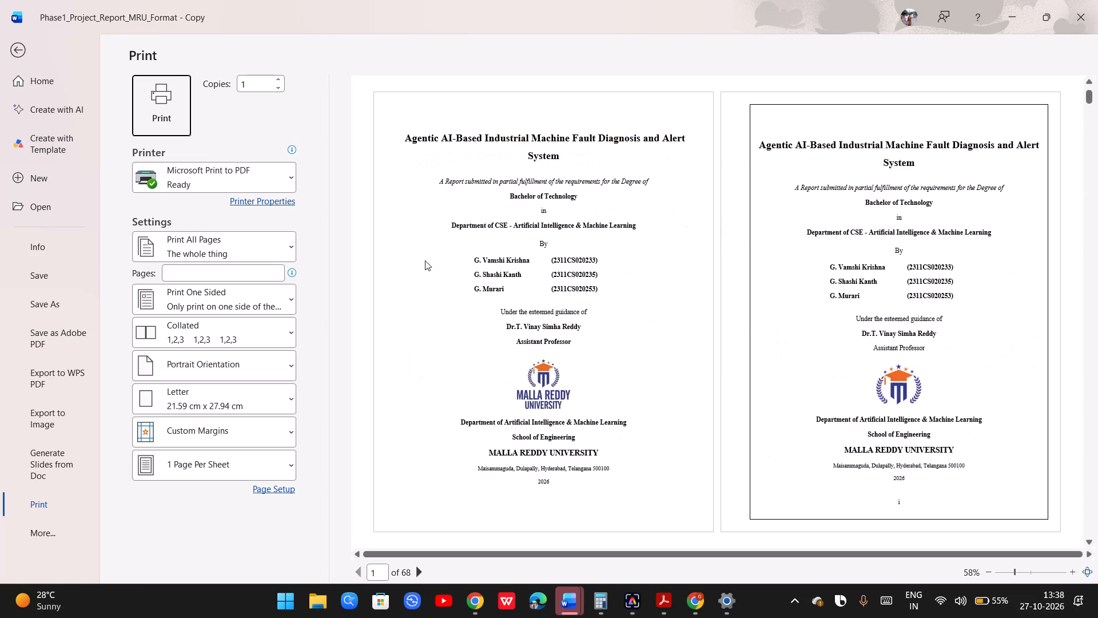
scroll(425, 260, up, 3)
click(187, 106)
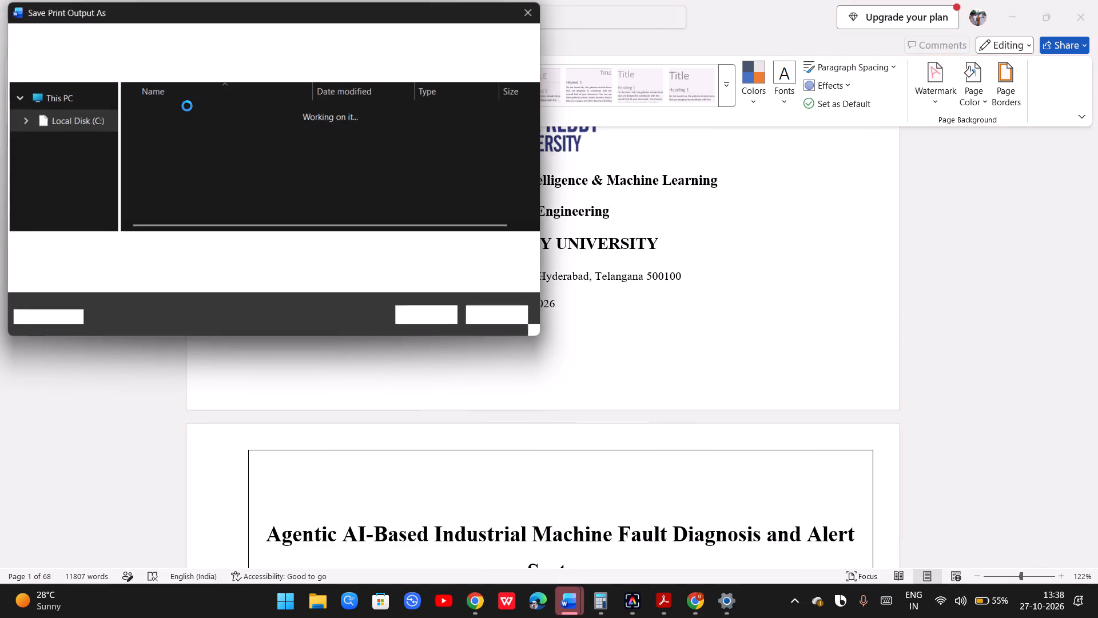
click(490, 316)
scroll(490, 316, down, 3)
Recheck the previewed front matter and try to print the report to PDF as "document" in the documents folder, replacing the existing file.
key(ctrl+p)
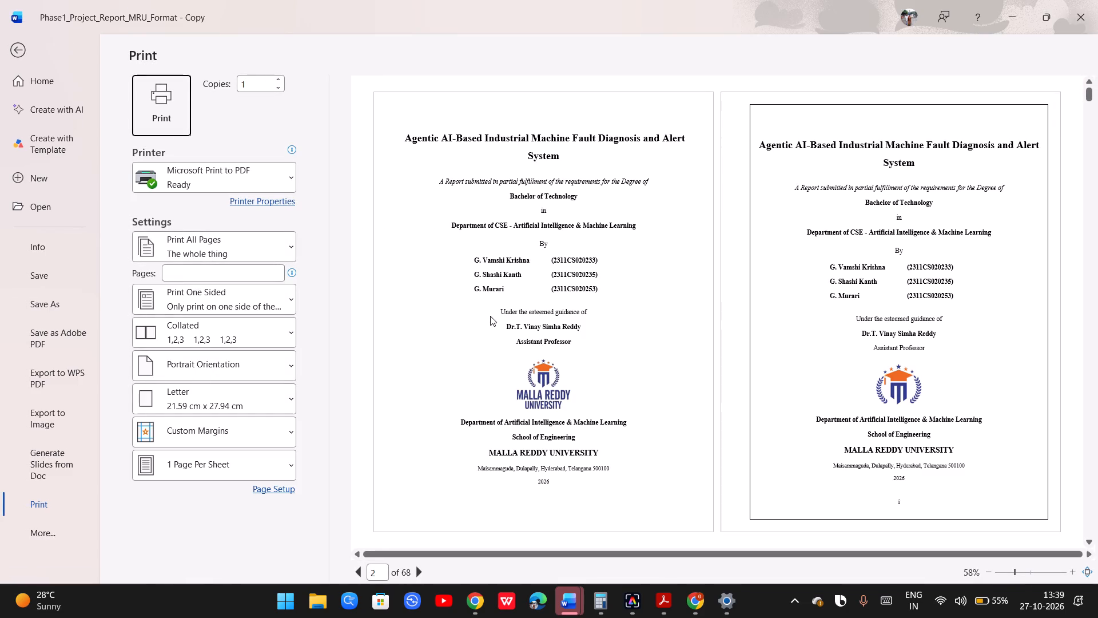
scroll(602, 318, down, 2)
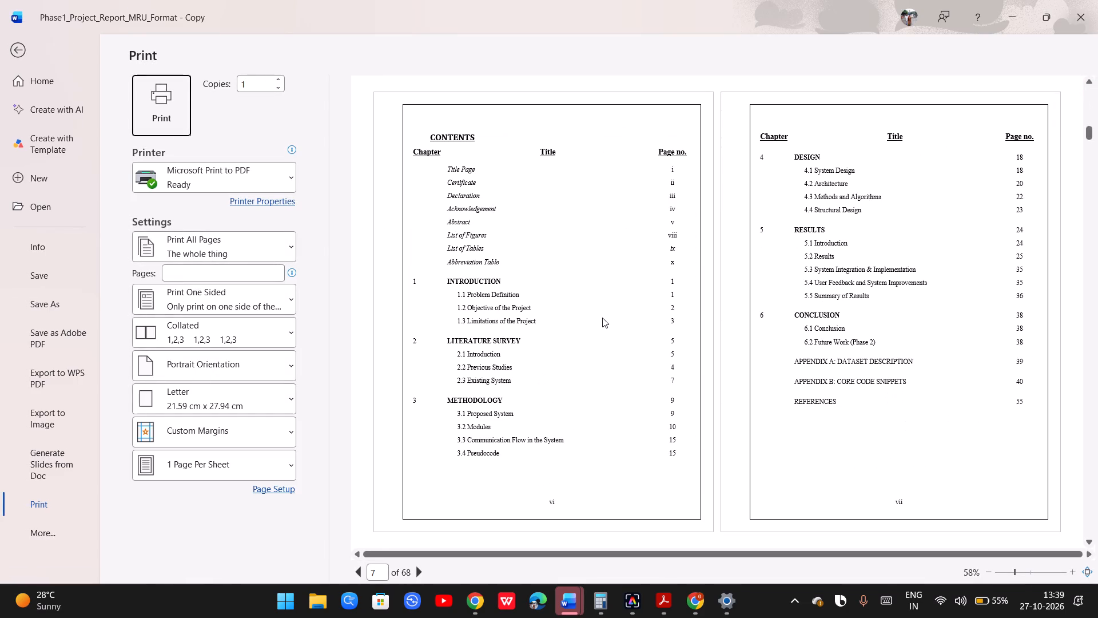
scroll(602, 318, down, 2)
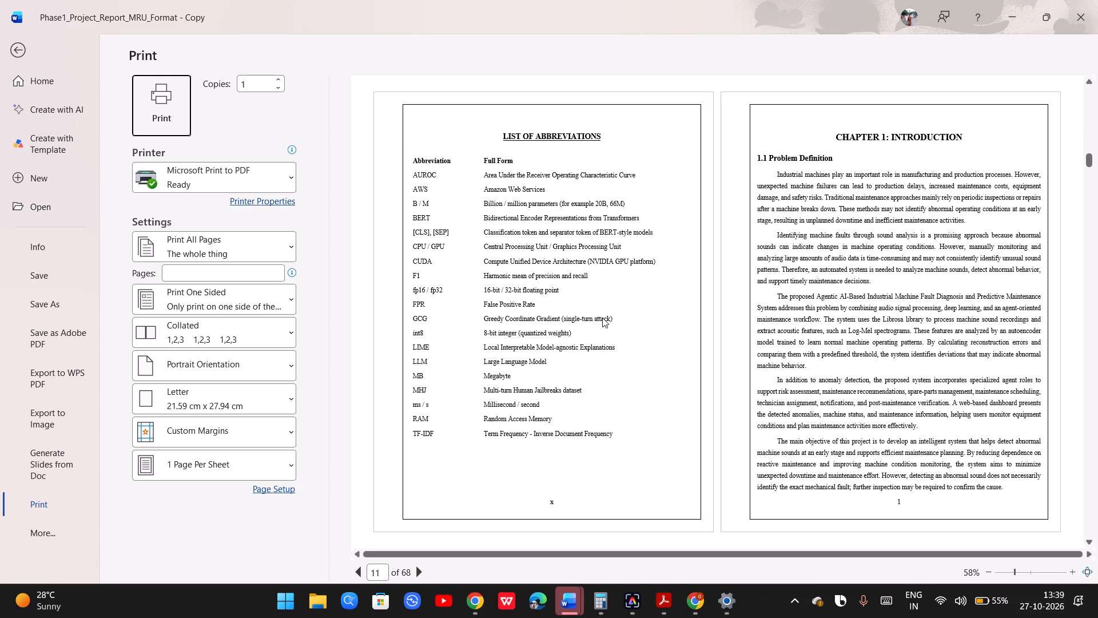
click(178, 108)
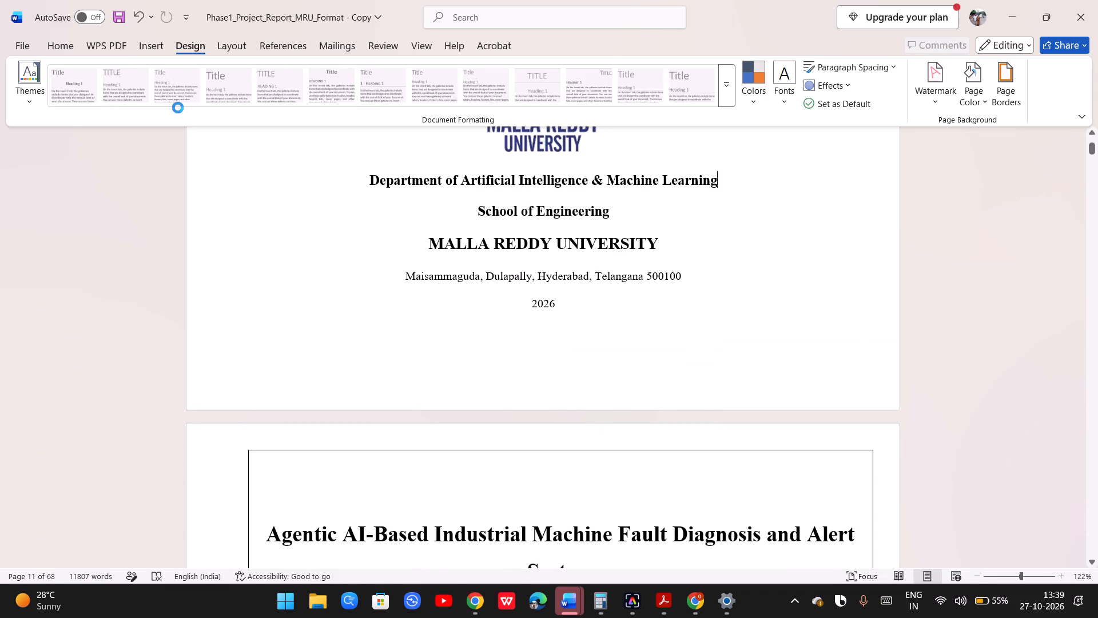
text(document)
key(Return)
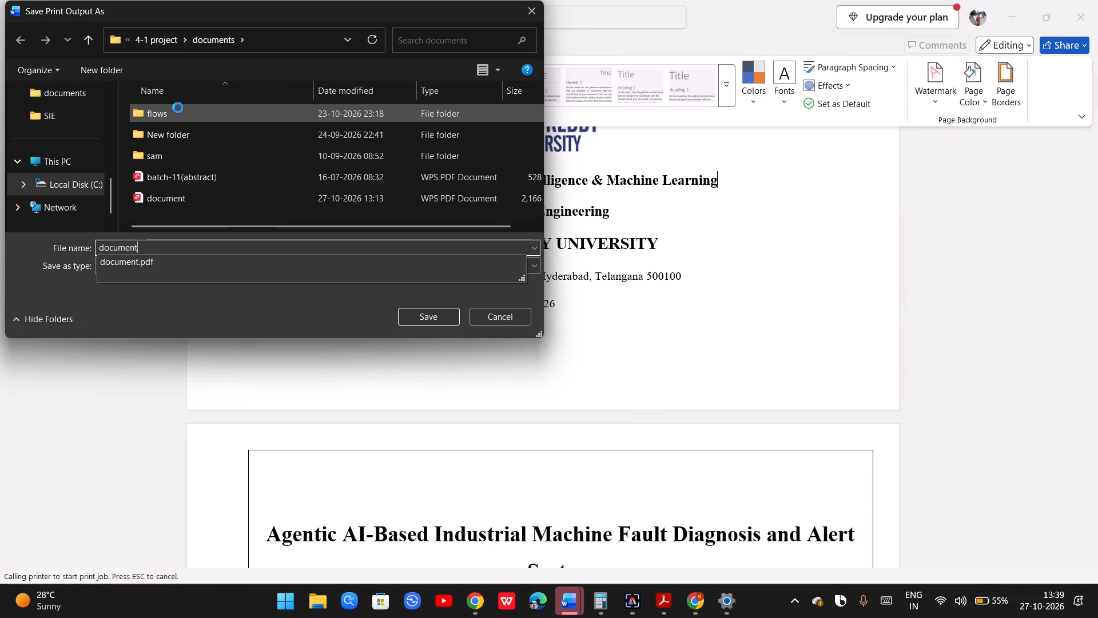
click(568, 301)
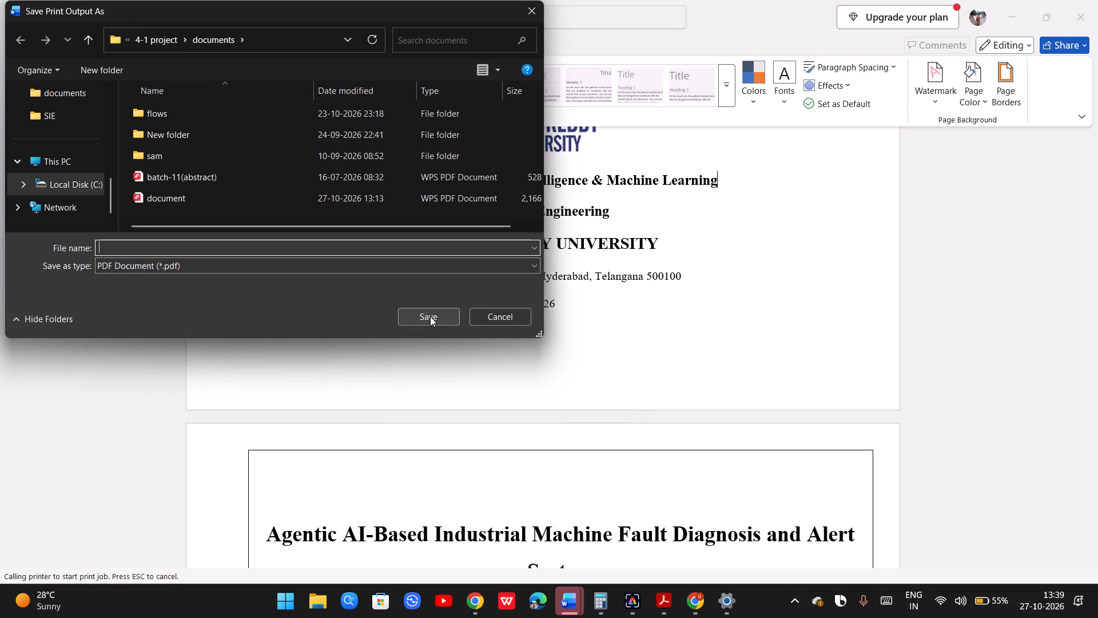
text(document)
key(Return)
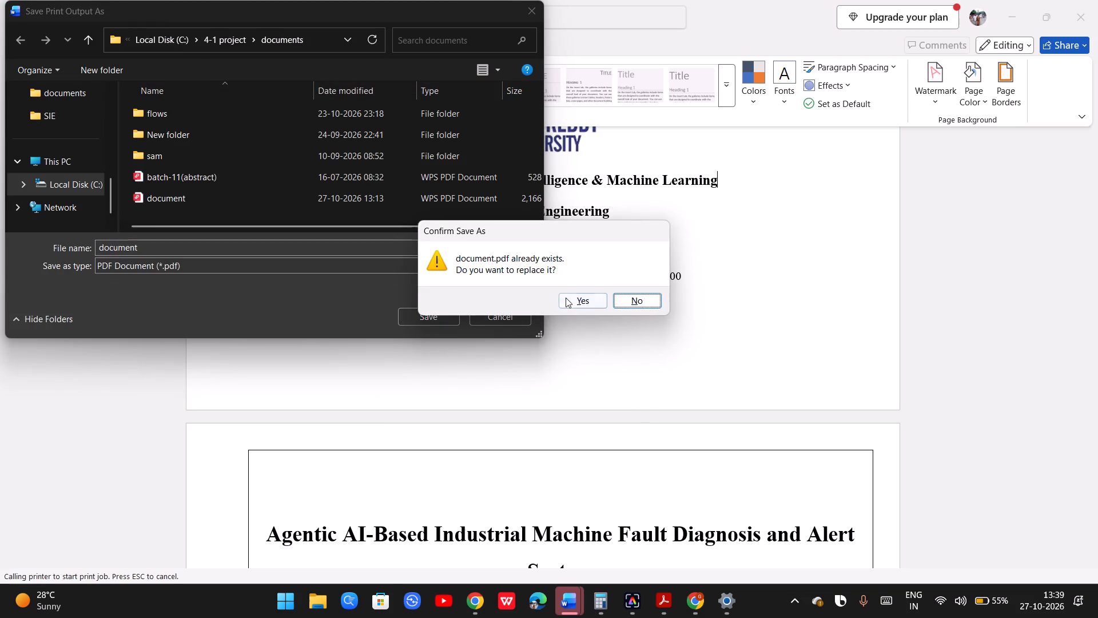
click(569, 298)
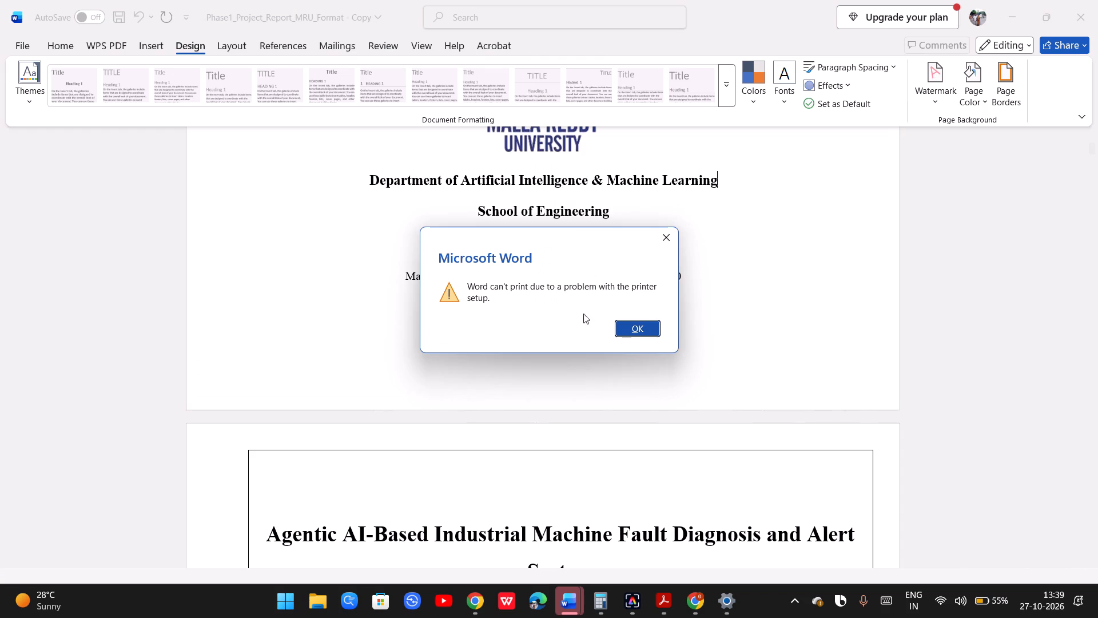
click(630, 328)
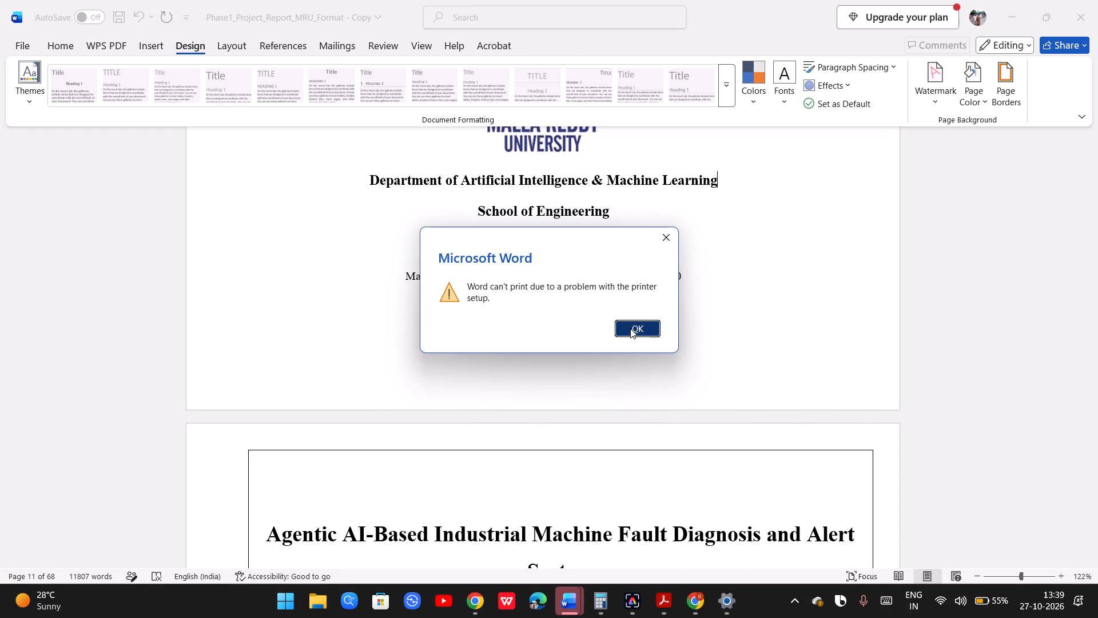
Print the whole report to PDF again in the documents folder, naming the output file "document".
key(ctrl+p)
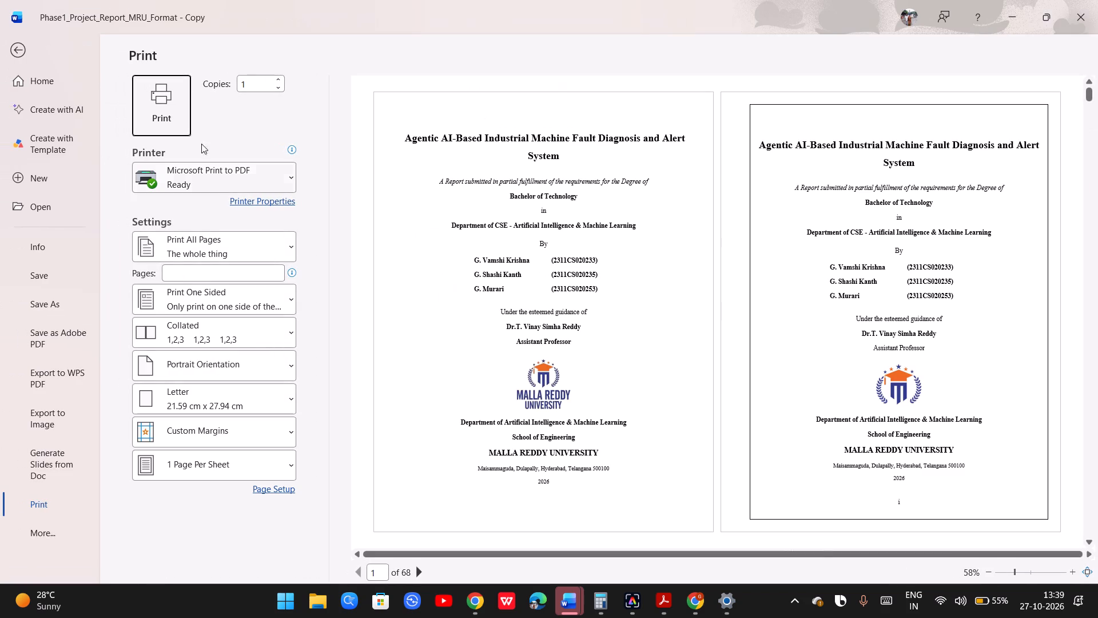
click(182, 122)
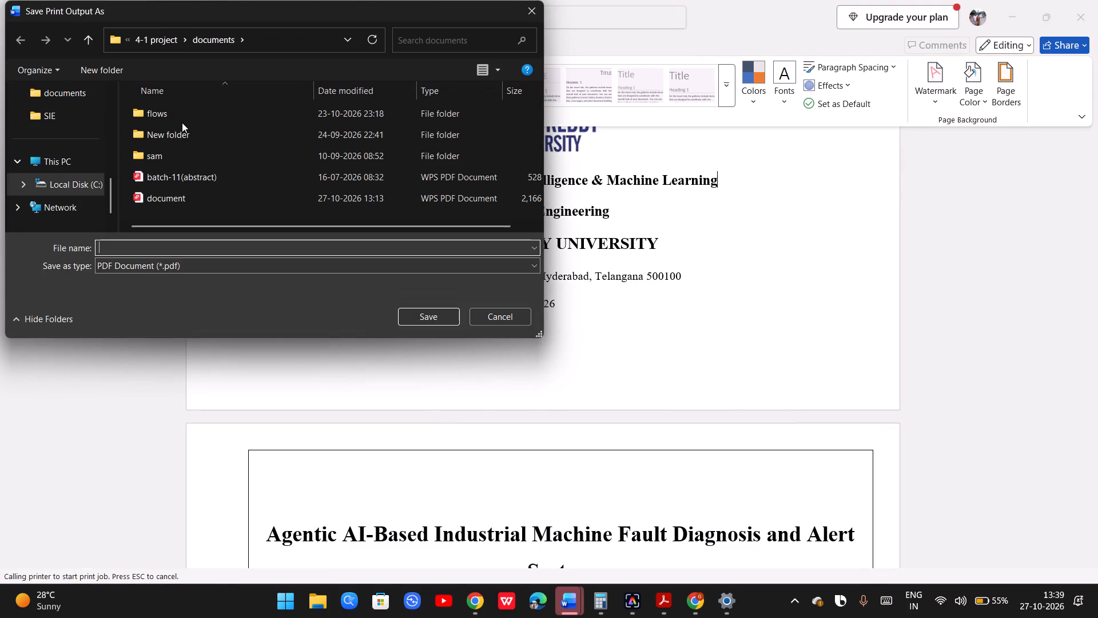
text(docume)
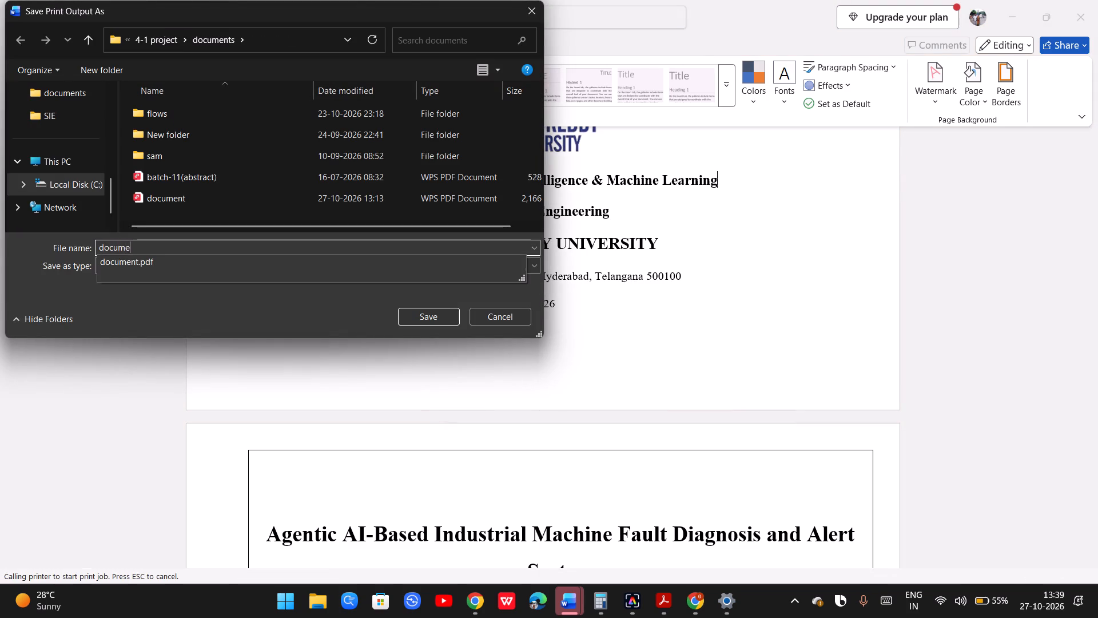
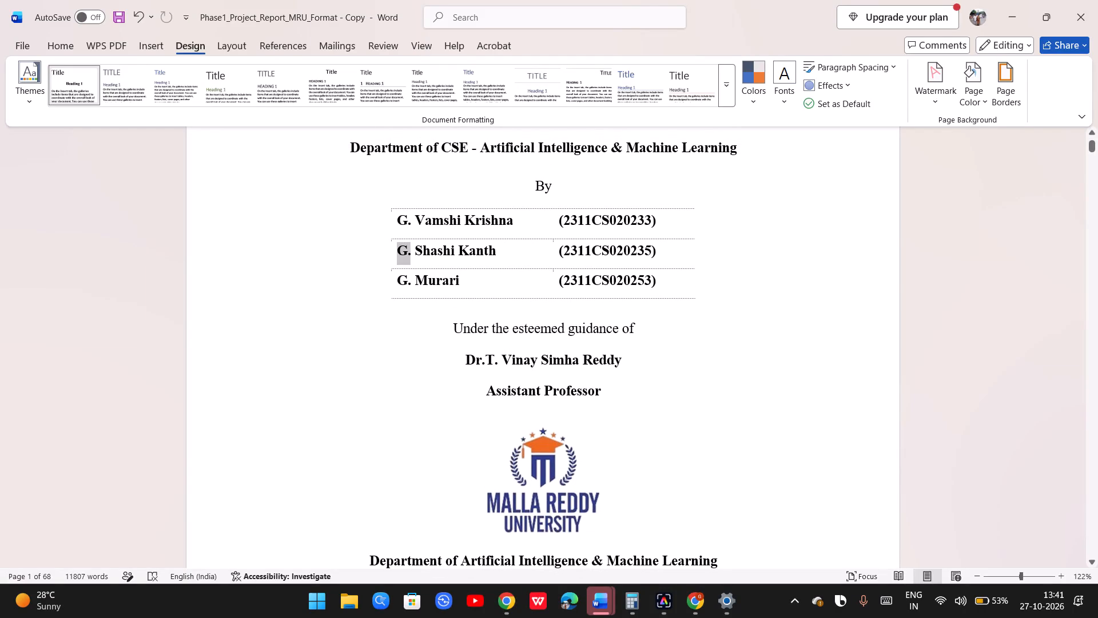
Delete the second and third student rows from the author table on the cover page, removing the entire rows.
drag(416, 262, 603, 283)
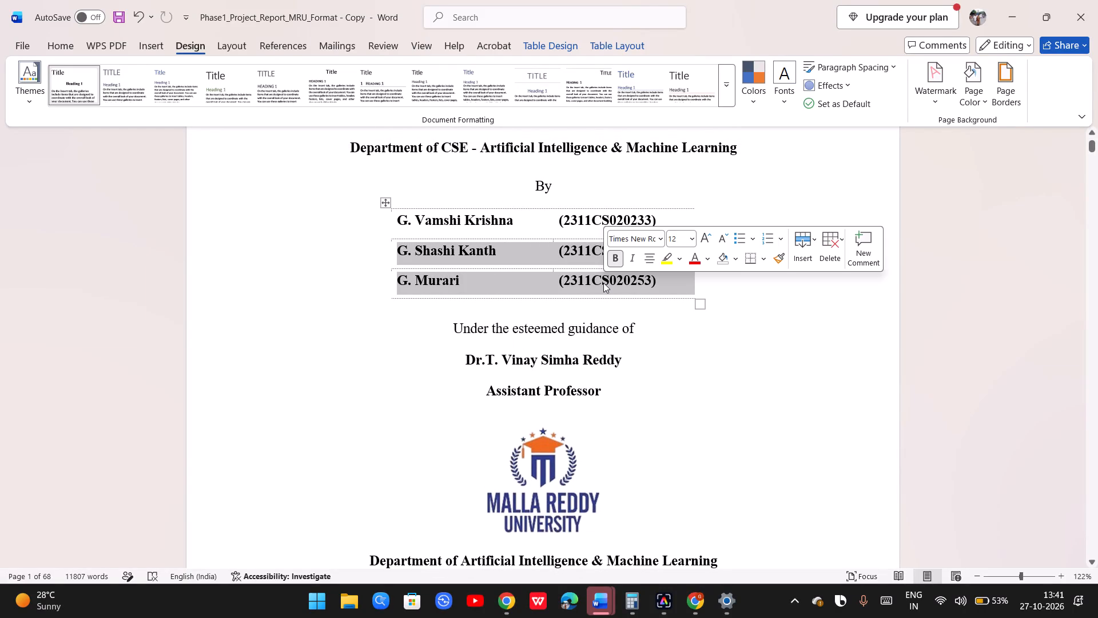
key(BackSpace)
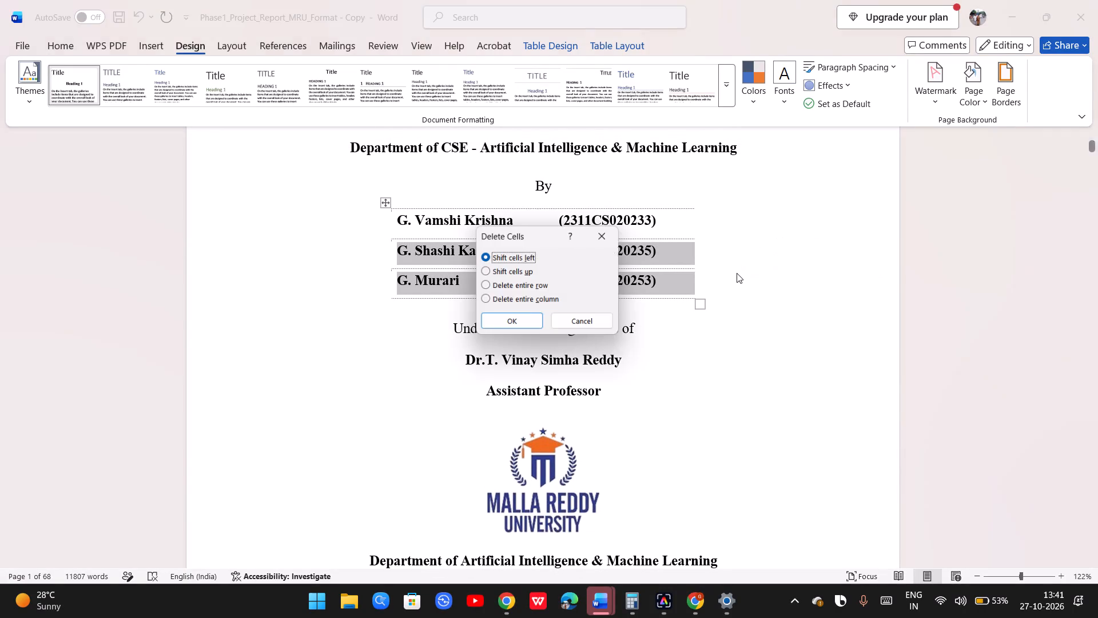
click(511, 286)
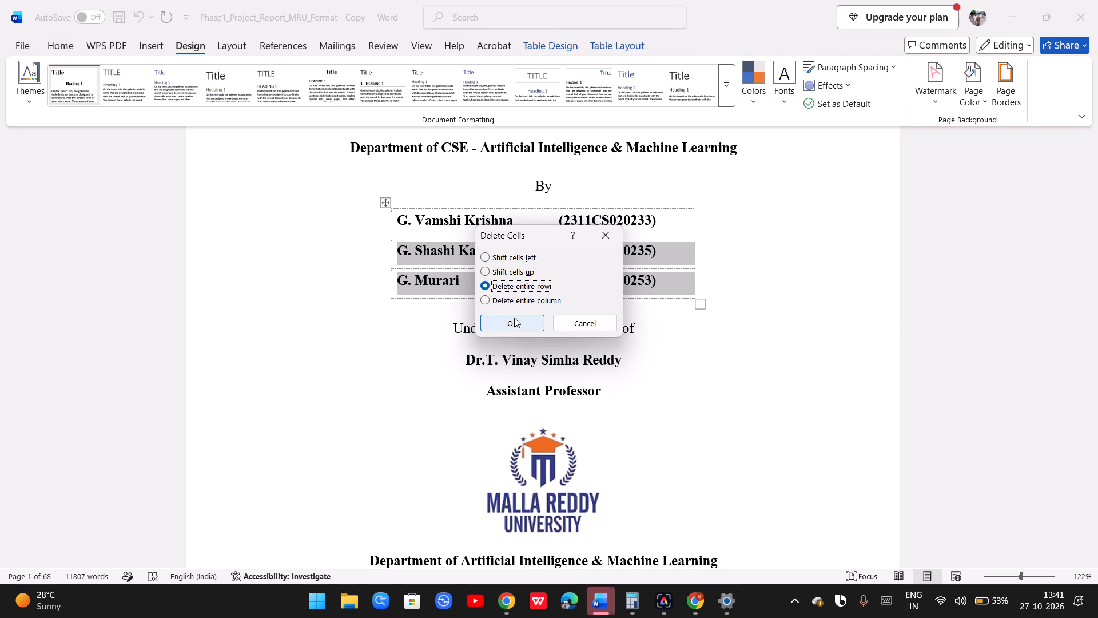
click(514, 319)
Delete the second and third student rows from the author table on the bordered second title page.
scroll(514, 319, down, 2)
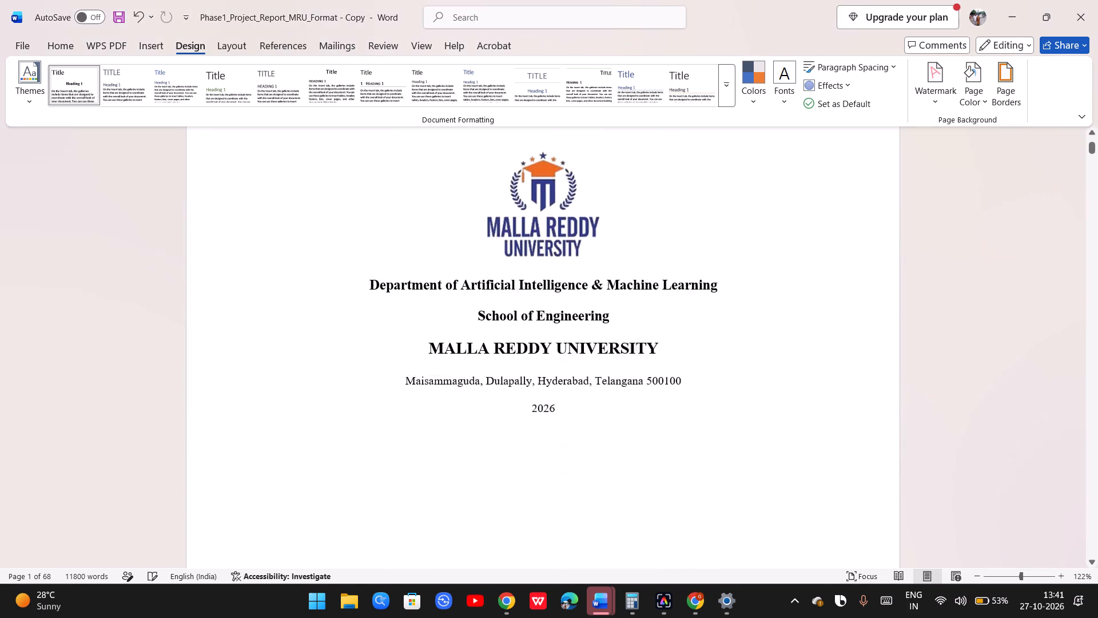
scroll(514, 319, down, 2)
scroll(449, 243, up, 1)
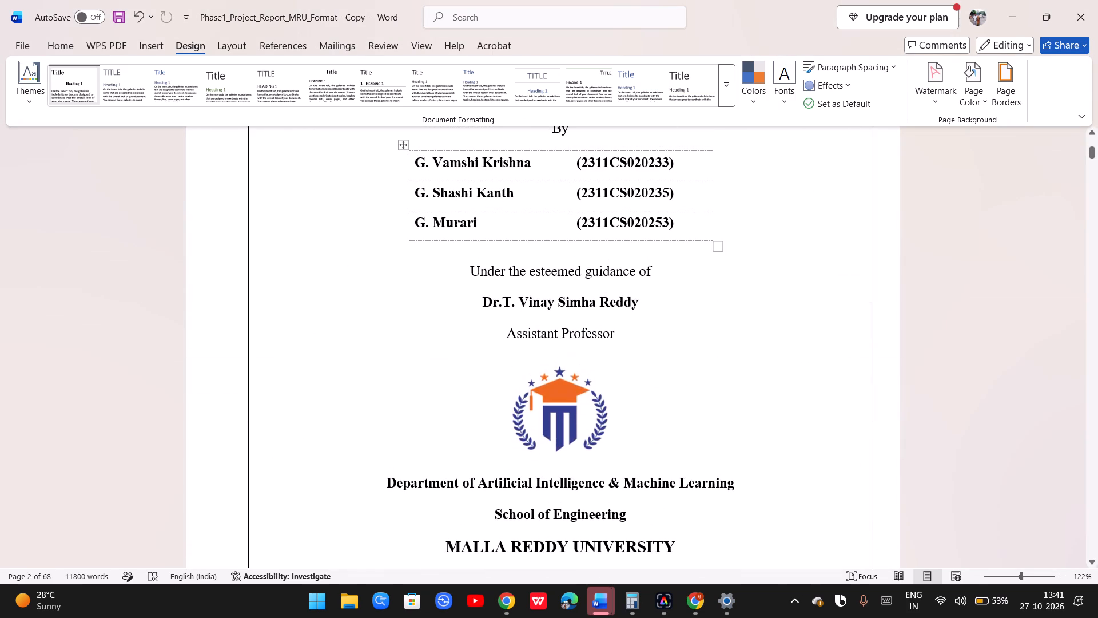
drag(415, 191, 622, 223)
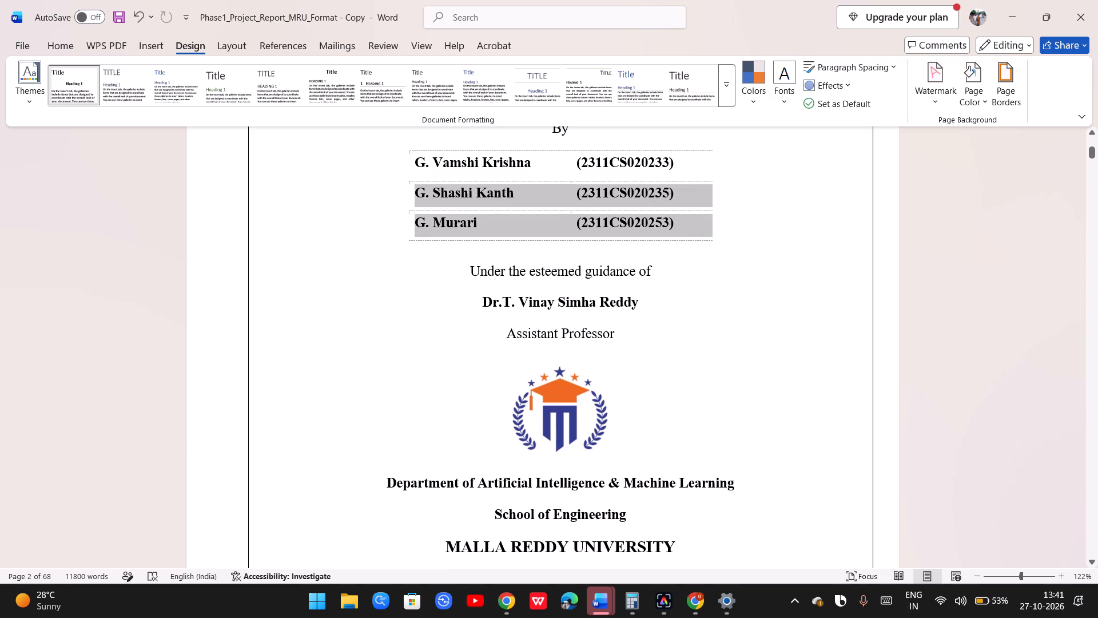
drag(622, 223, 631, 223)
key(BackSpace)
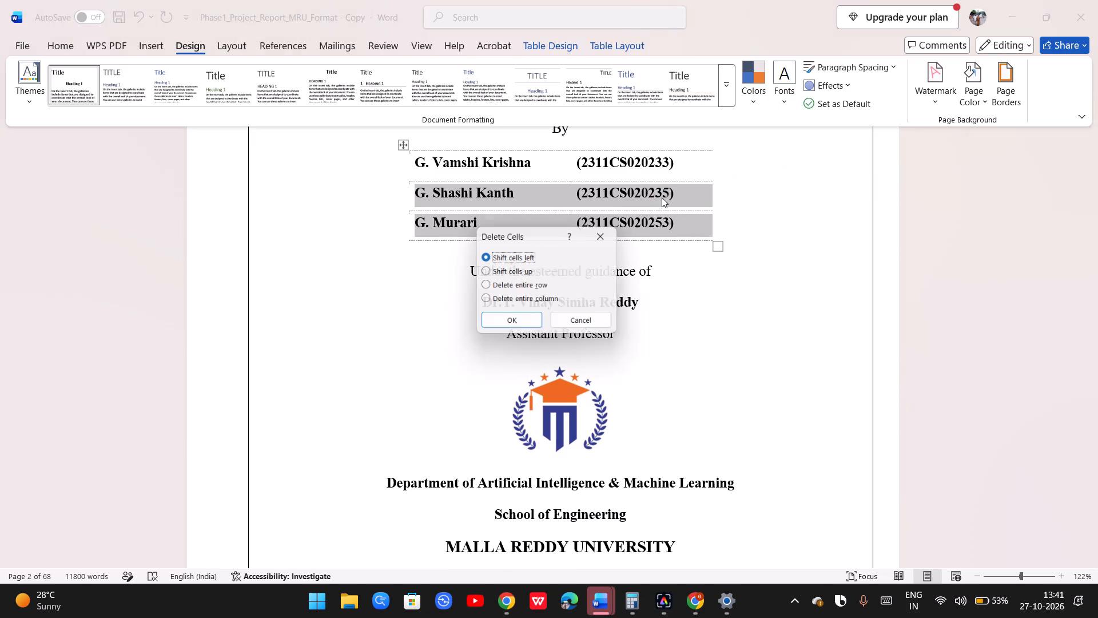
click(499, 280)
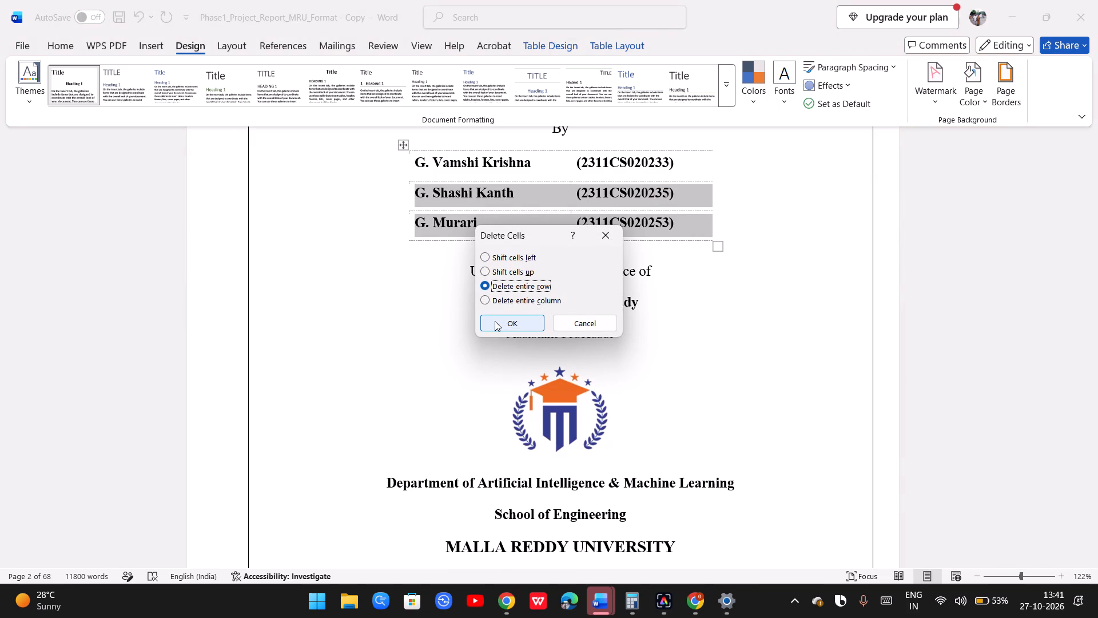
click(495, 321)
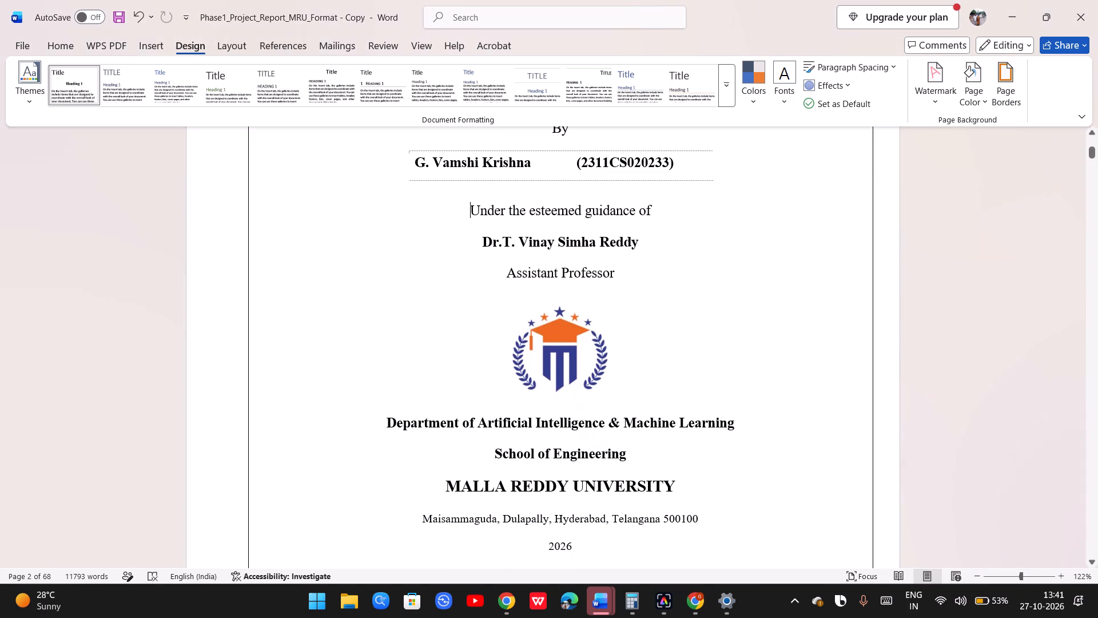
Replace "We" with "I" at the start of the declaration, so it begins "I hereby declare".
scroll(484, 319, down, 5)
scroll(484, 319, up, 1)
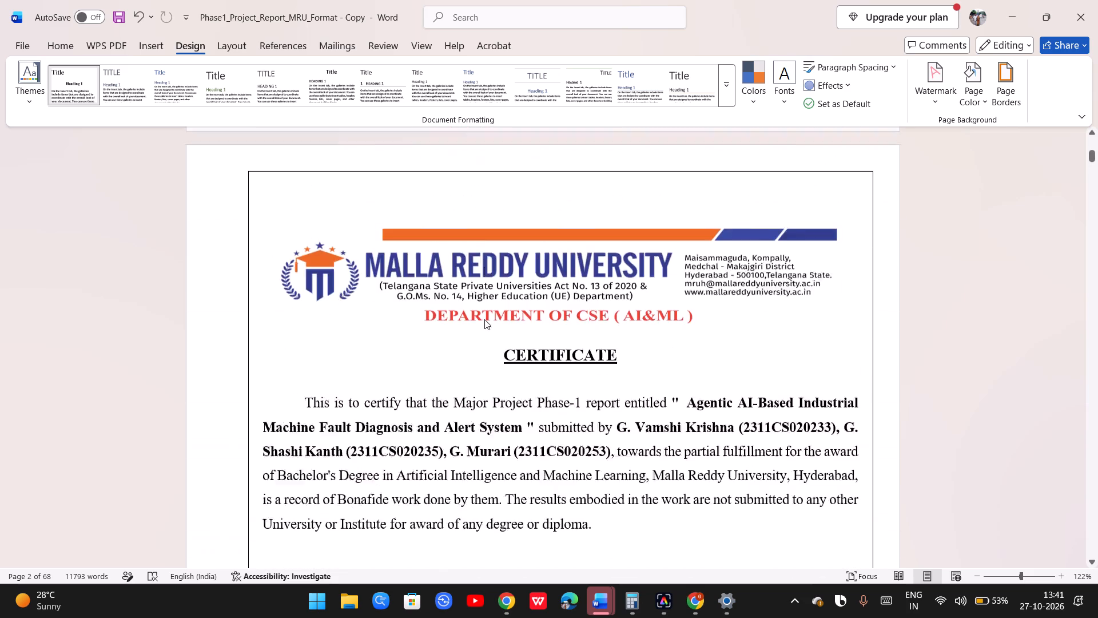
scroll(484, 319, up, 1)
scroll(484, 319, down, 2)
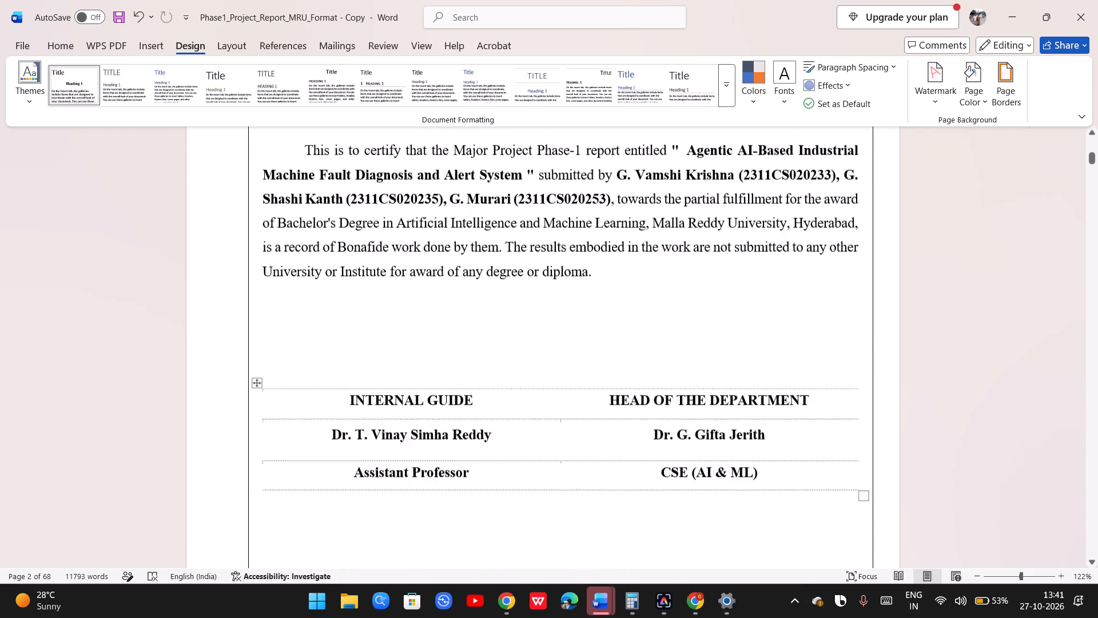
scroll(447, 393, down, 4)
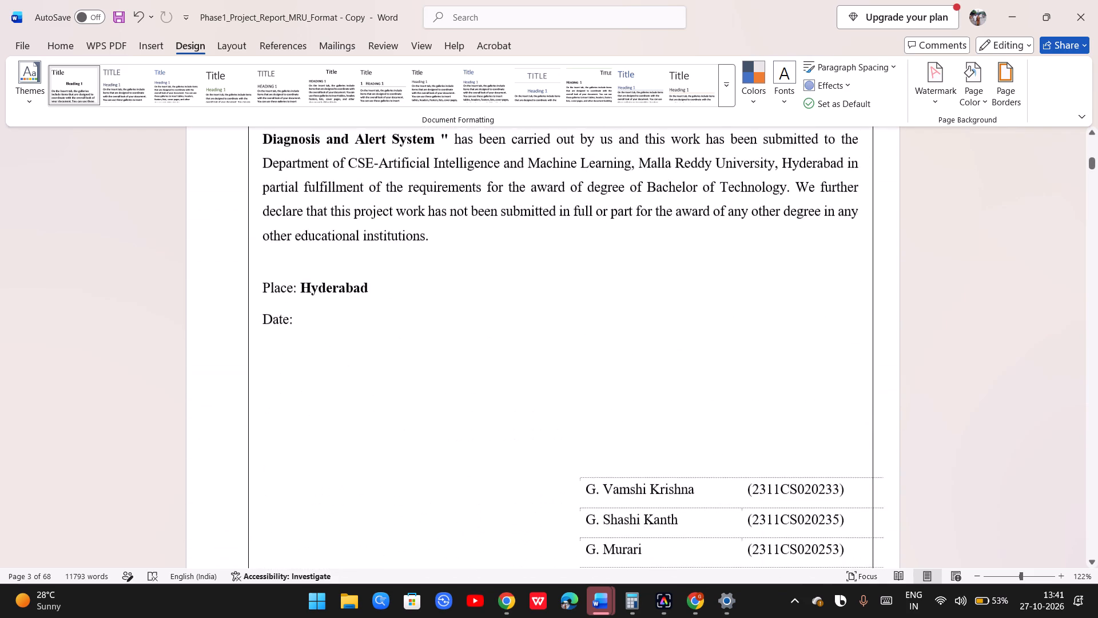
scroll(447, 393, down, 1)
scroll(550, 330, up, 1)
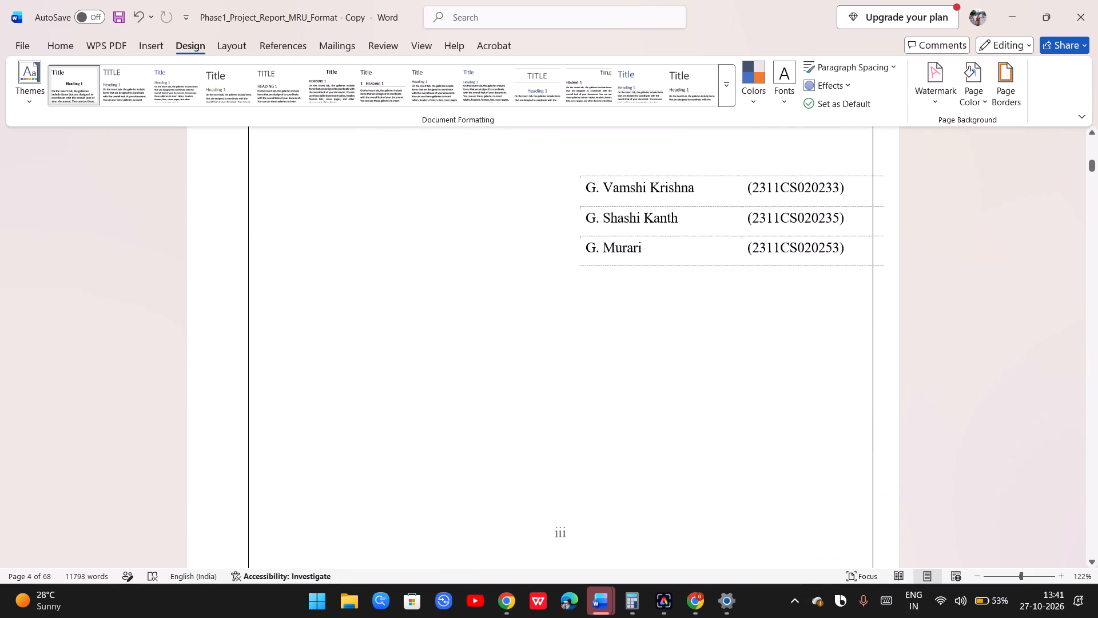
scroll(582, 222, up, 8)
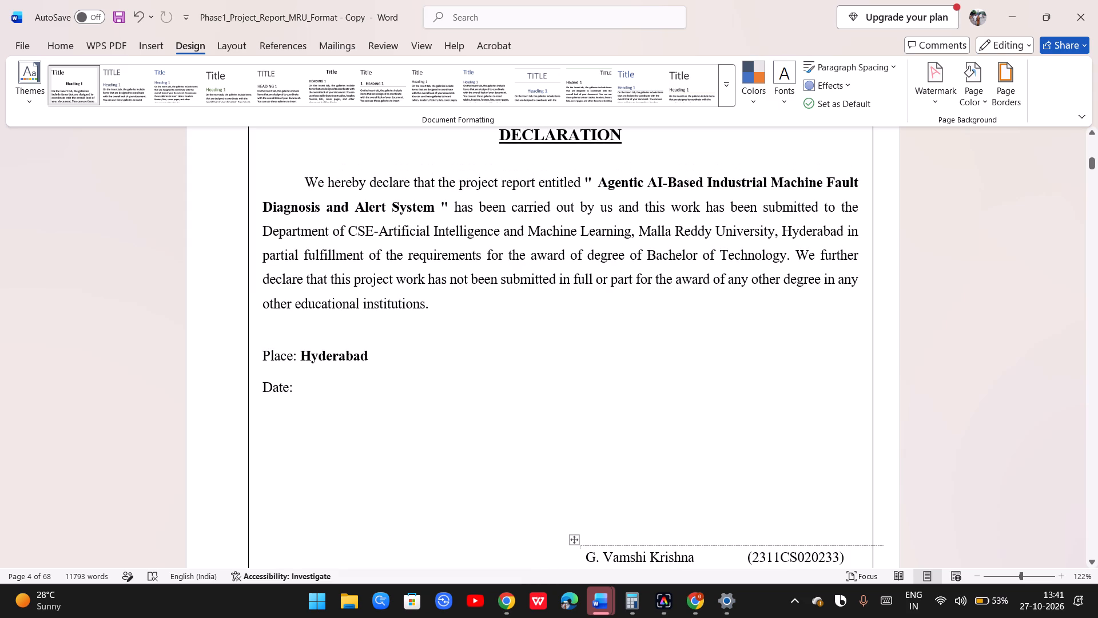
click(327, 176)
key(BackSpace)
key(BackSpace)
key(BackSpace)
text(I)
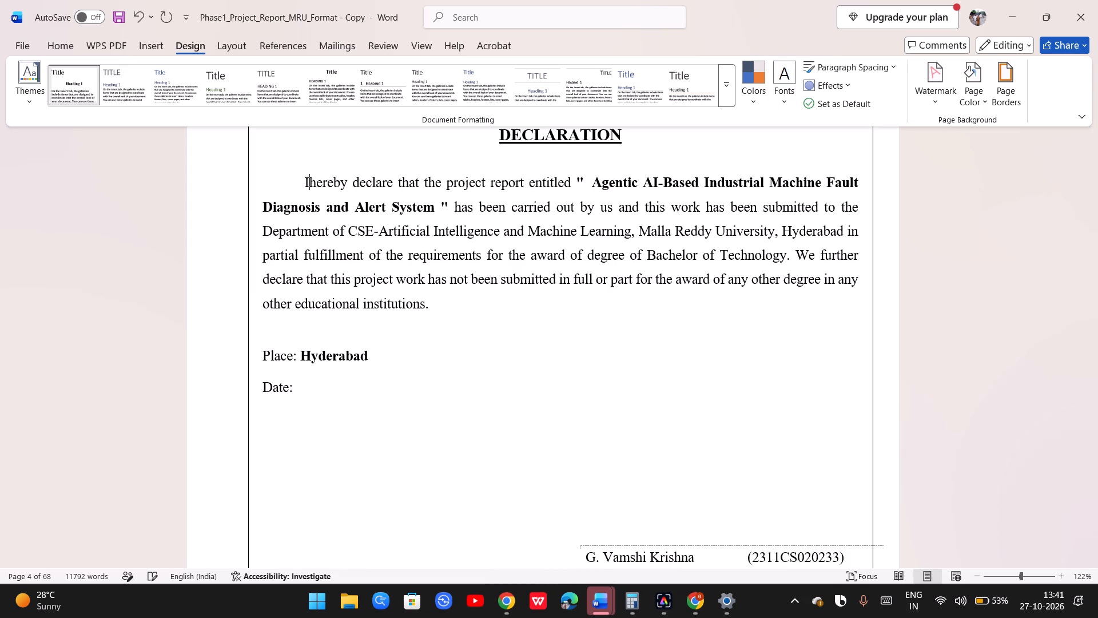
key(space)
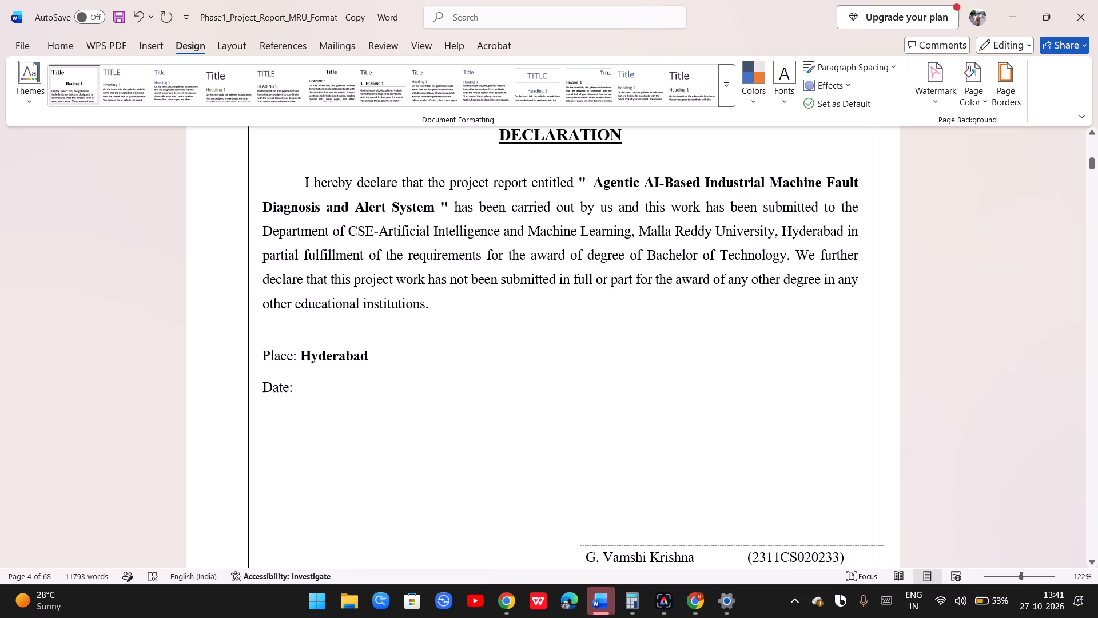
Change "We further declare" to "I further declare" in the declaration's last sentence.
click(809, 256)
key(Right)
key(BackSpace)
key(BackSpace)
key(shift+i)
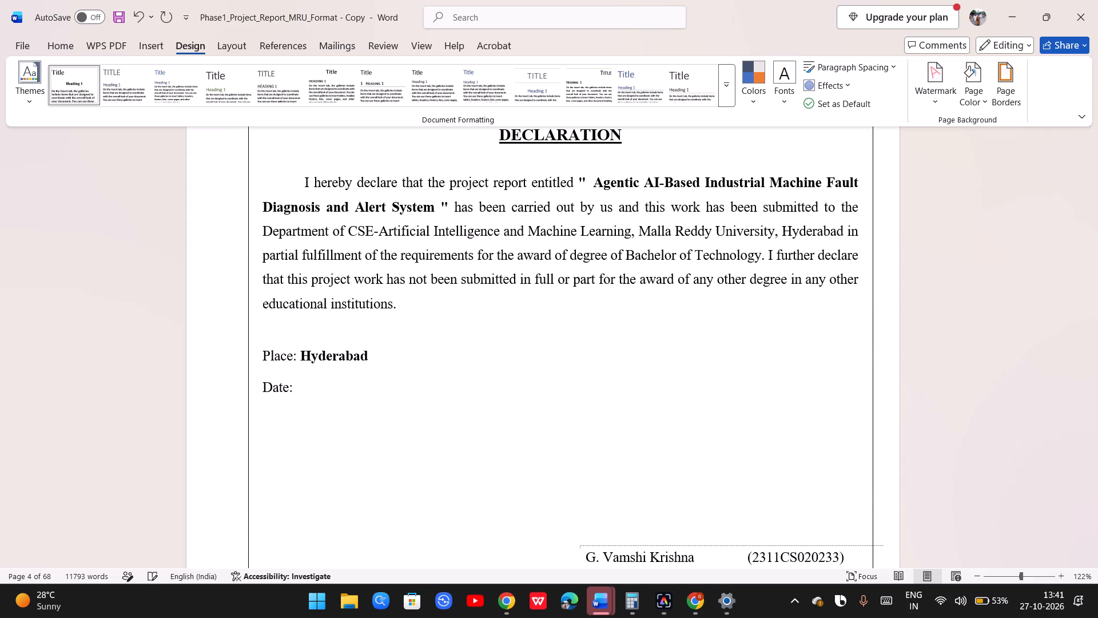
Delete the second and third student rows from the signature table below the declaration, removing the entire rows.
scroll(809, 256, down, 1)
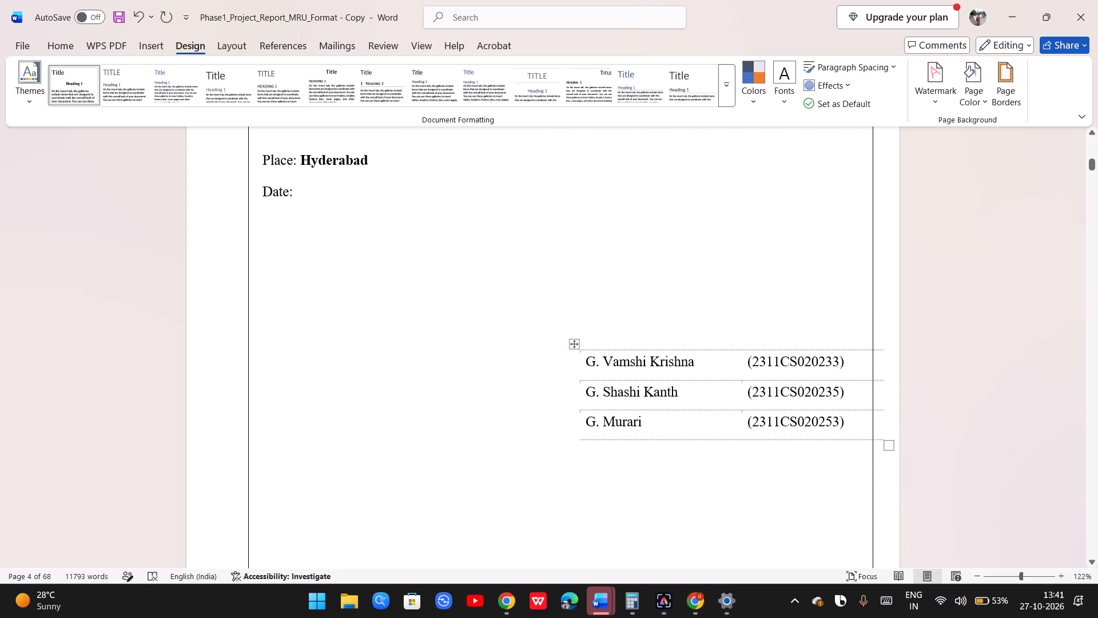
drag(586, 391, 791, 434)
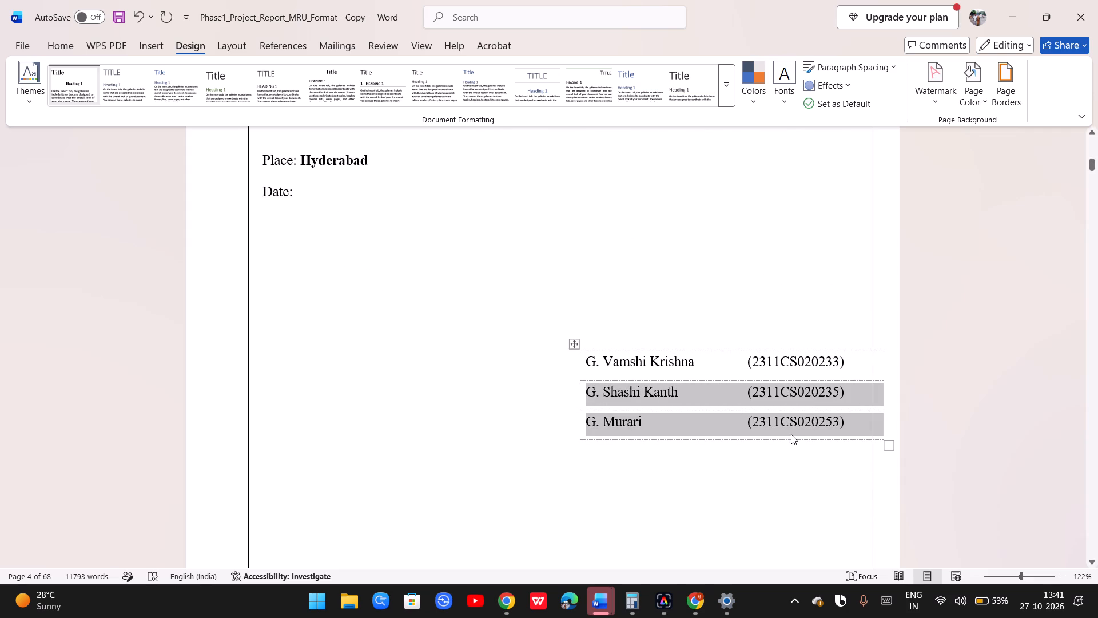
key(BackSpace)
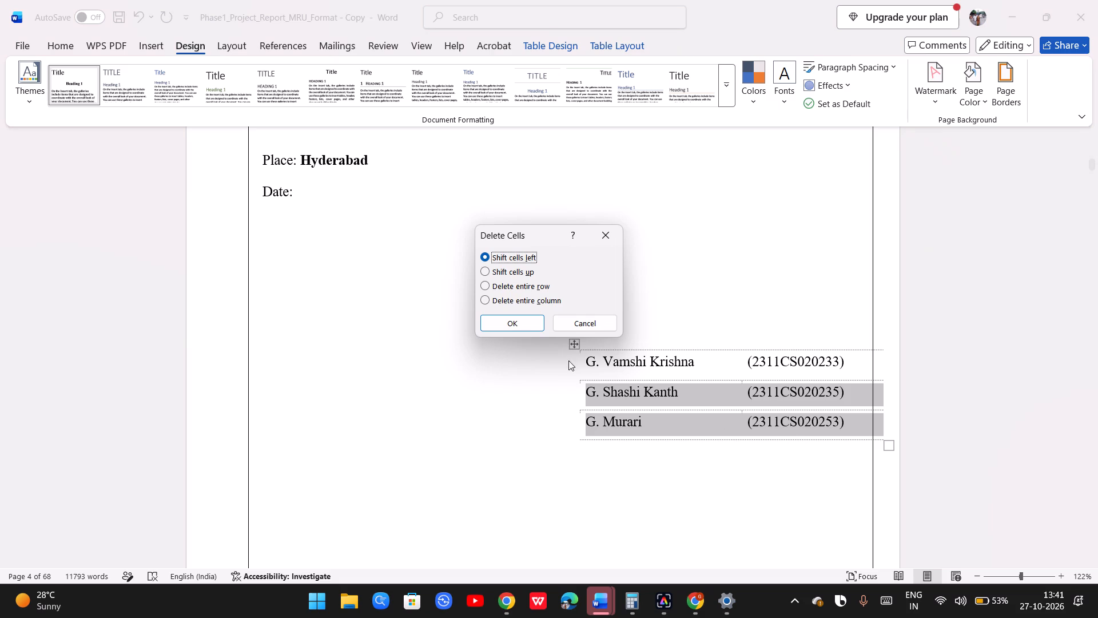
click(502, 291)
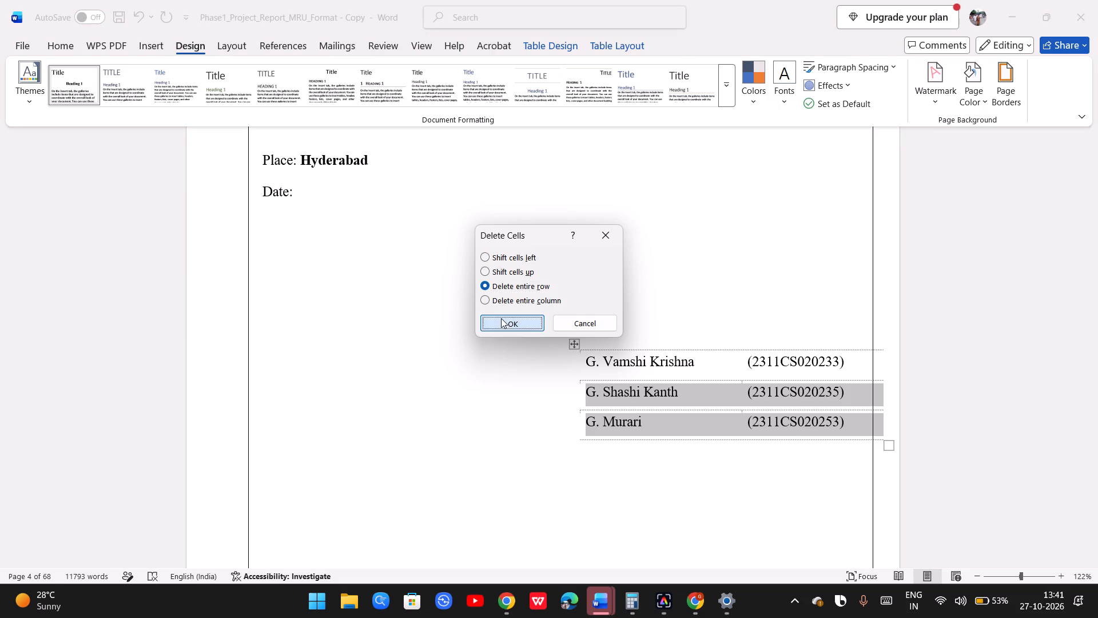
click(501, 318)
Replace "We" with "I" at the start of the acknowledgement's first paragraph, so it begins "I extend".
scroll(501, 318, down, 3)
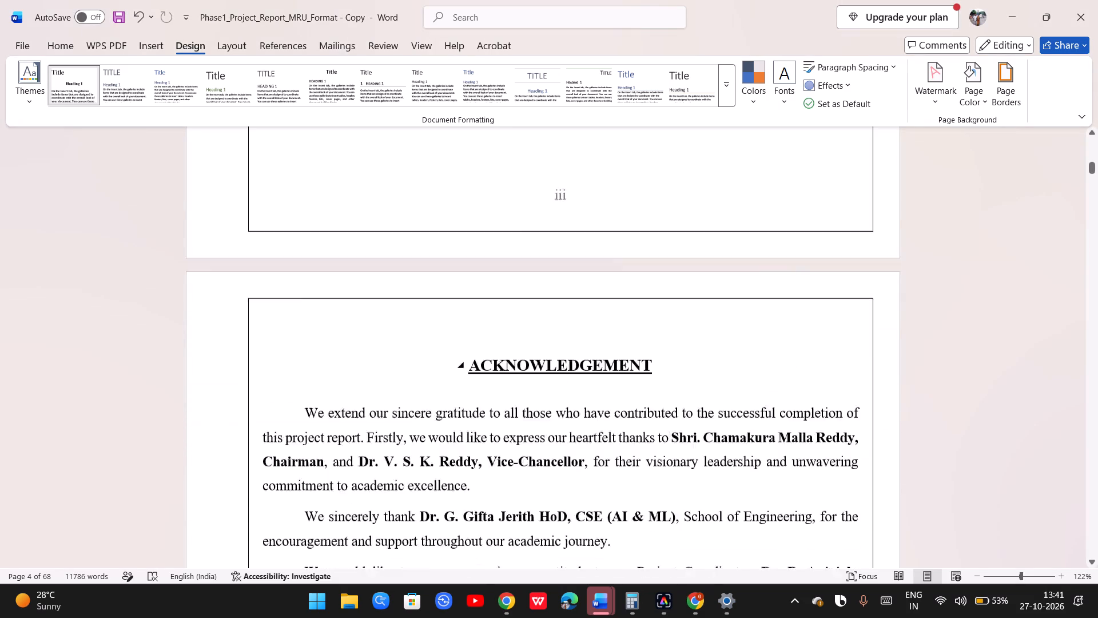
scroll(501, 318, down, 2)
scroll(501, 318, up, 1)
click(329, 173)
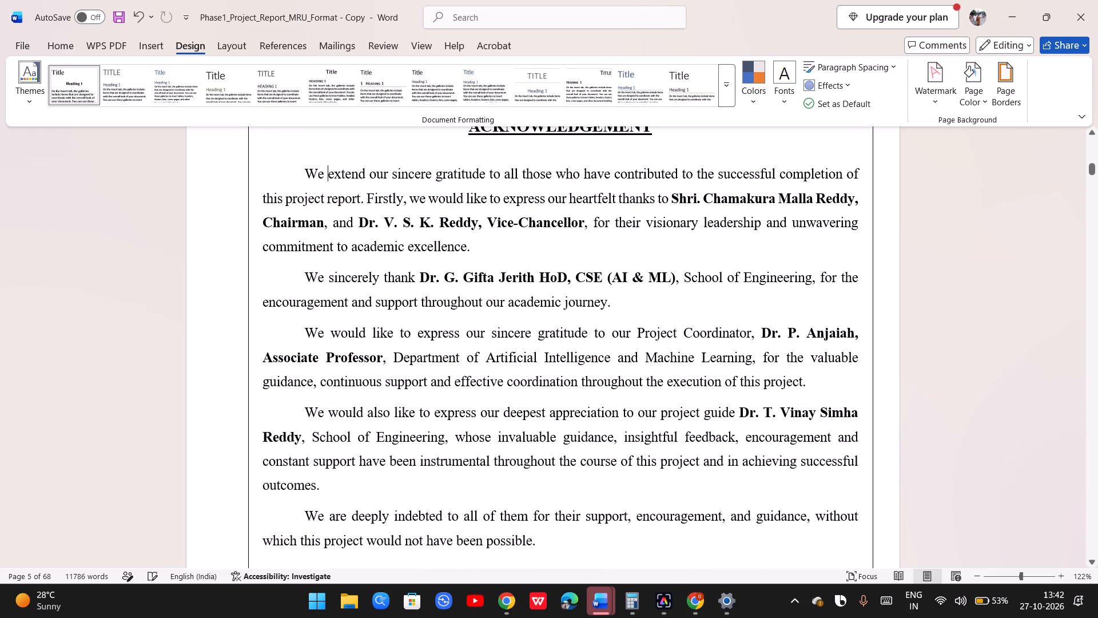
key(BackSpace)
key(BackSpace)
key(BackSpace)
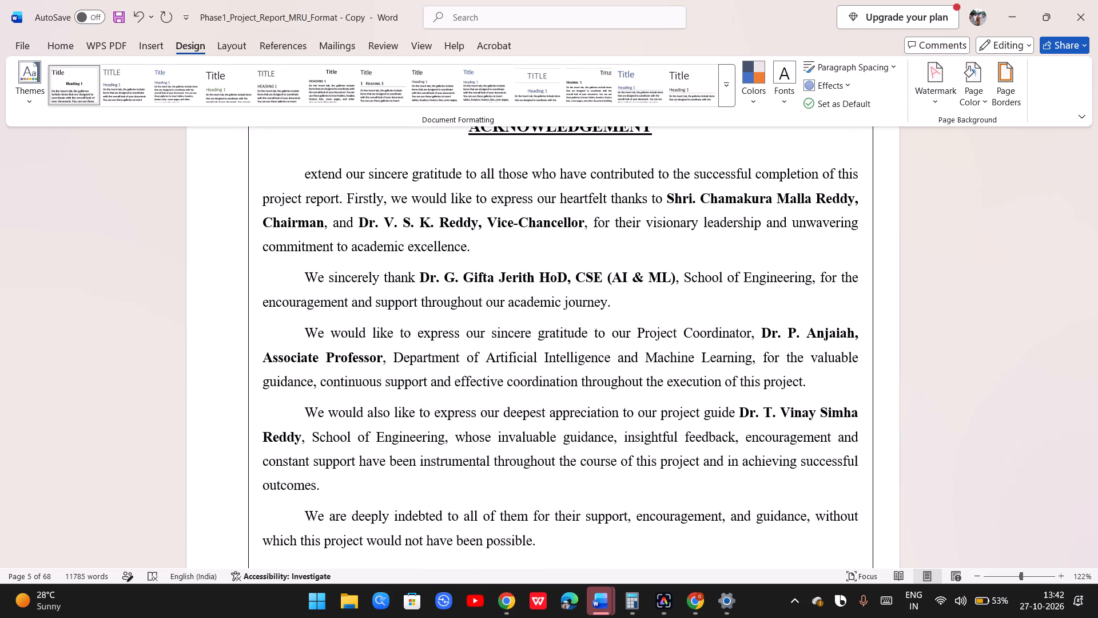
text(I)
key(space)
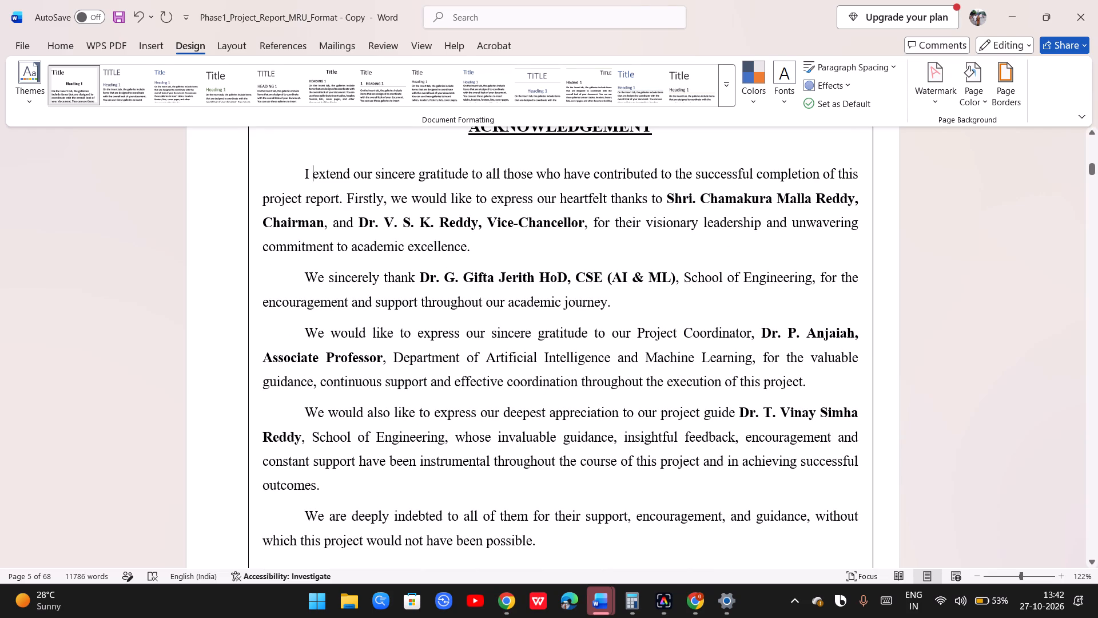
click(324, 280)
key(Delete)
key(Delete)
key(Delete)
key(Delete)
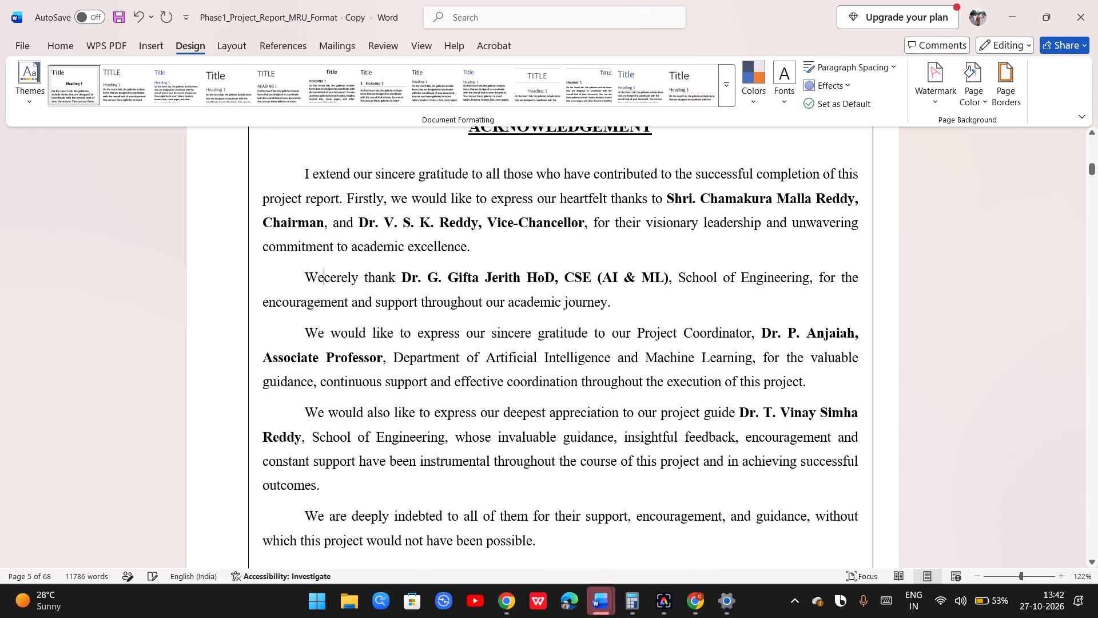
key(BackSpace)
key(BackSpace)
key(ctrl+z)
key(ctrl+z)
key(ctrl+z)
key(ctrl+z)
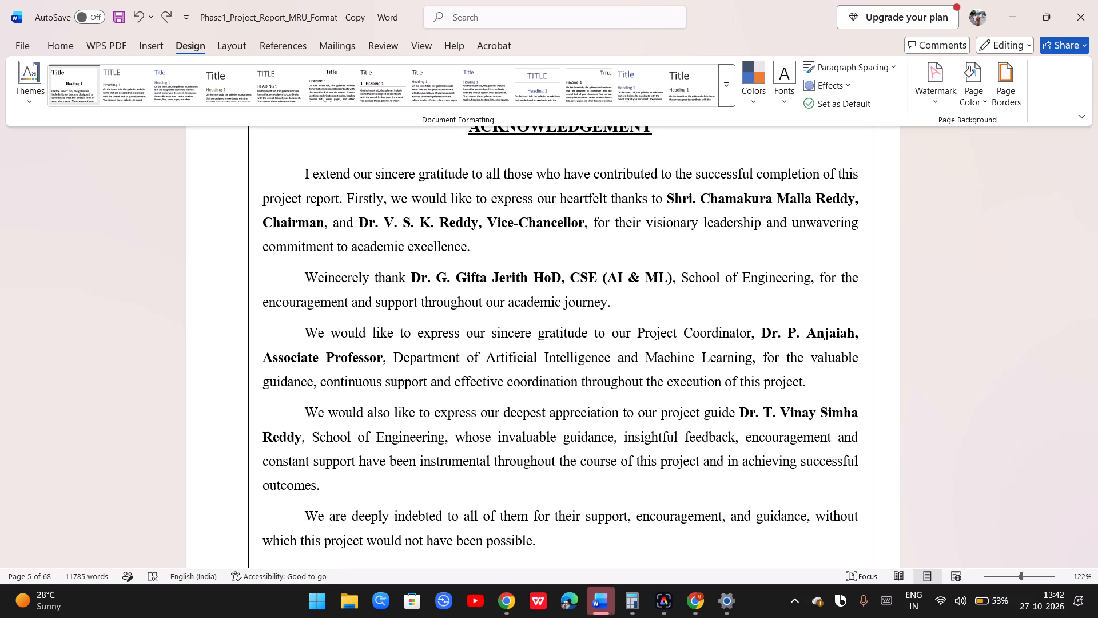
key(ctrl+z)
Replace "We" with "I" at the start of the acknowledgement's second paragraph, so it begins "I sincerely thank".
key(Left)
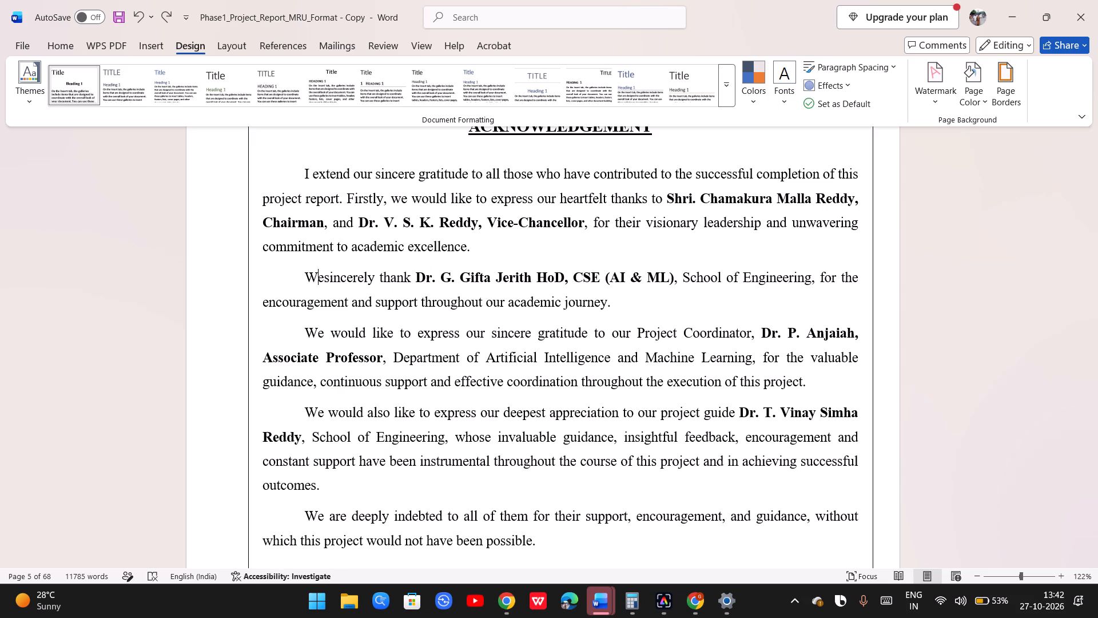
key(Right)
key(BackSpace)
key(BackSpace)
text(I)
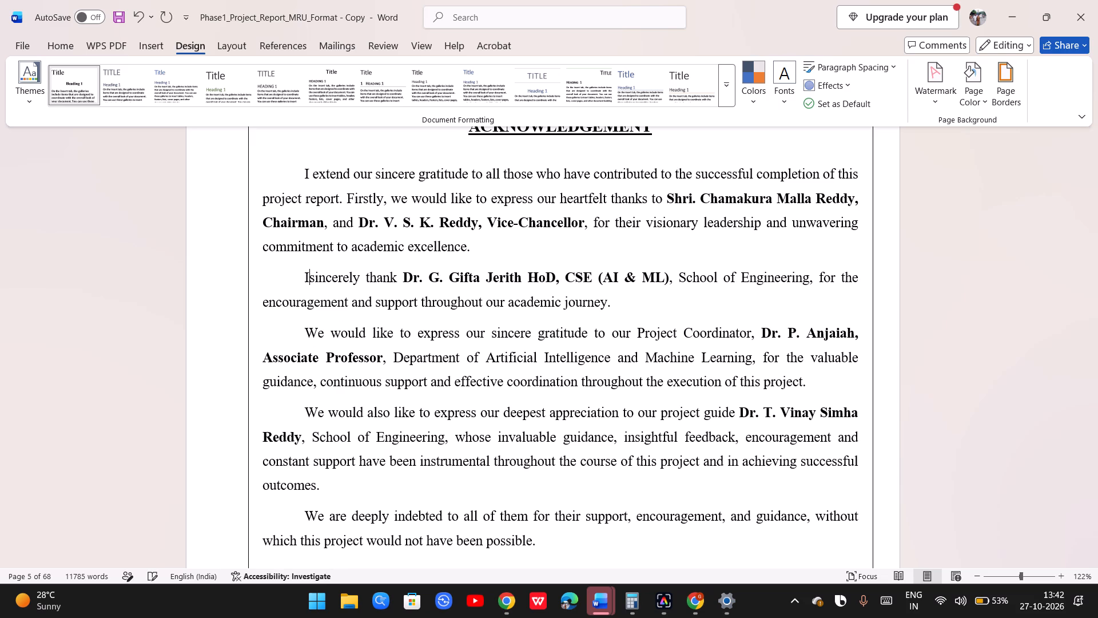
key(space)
Replace "We" with an italic "I" at the start of the acknowledgement's third paragraph, before "would like to express".
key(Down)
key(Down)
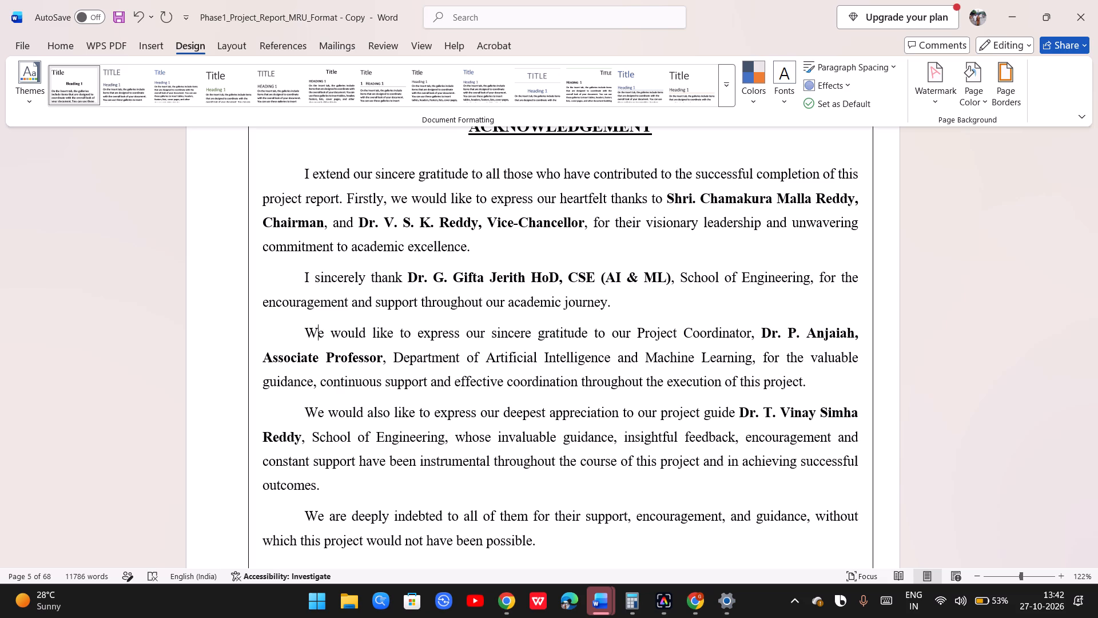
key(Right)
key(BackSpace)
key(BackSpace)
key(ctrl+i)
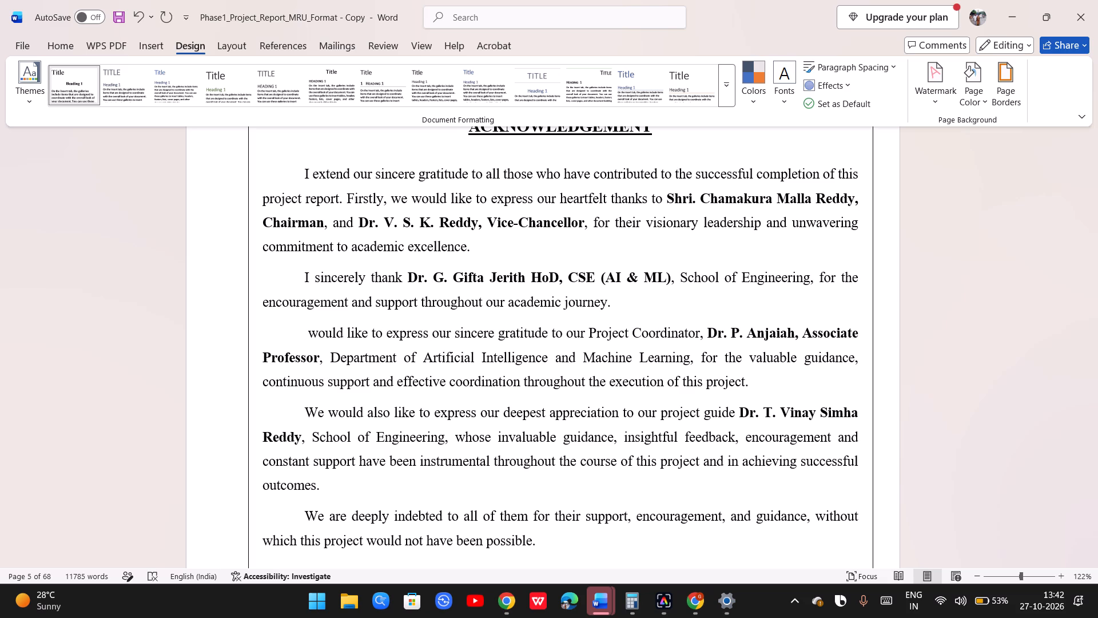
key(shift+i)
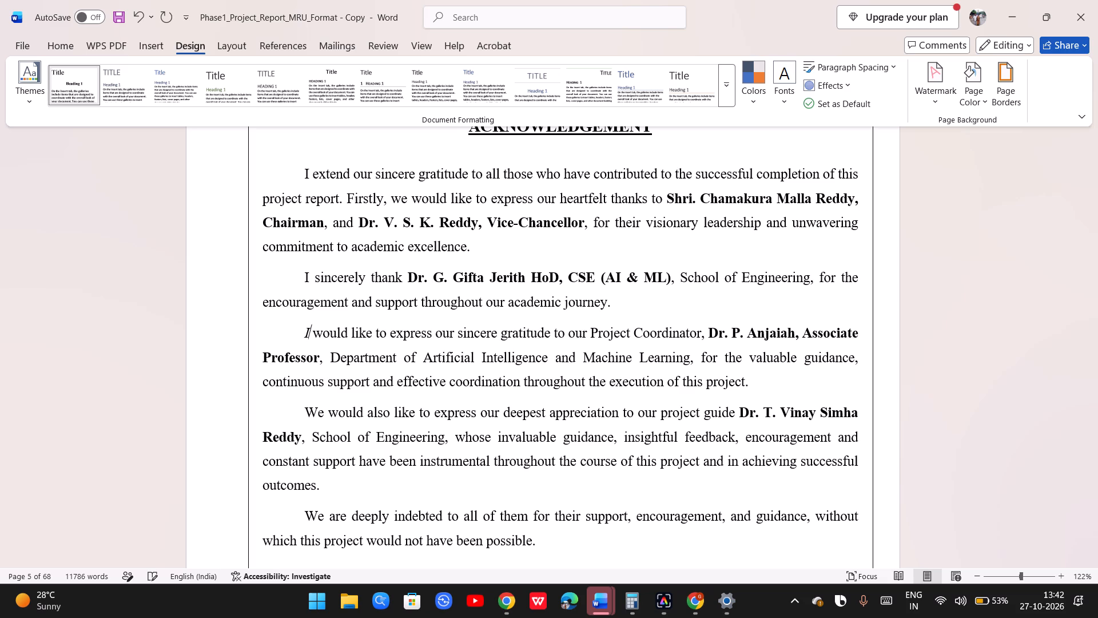
Replace the italic "I" at the start of the acknowledgement's third paragraph with a non-italic "I".
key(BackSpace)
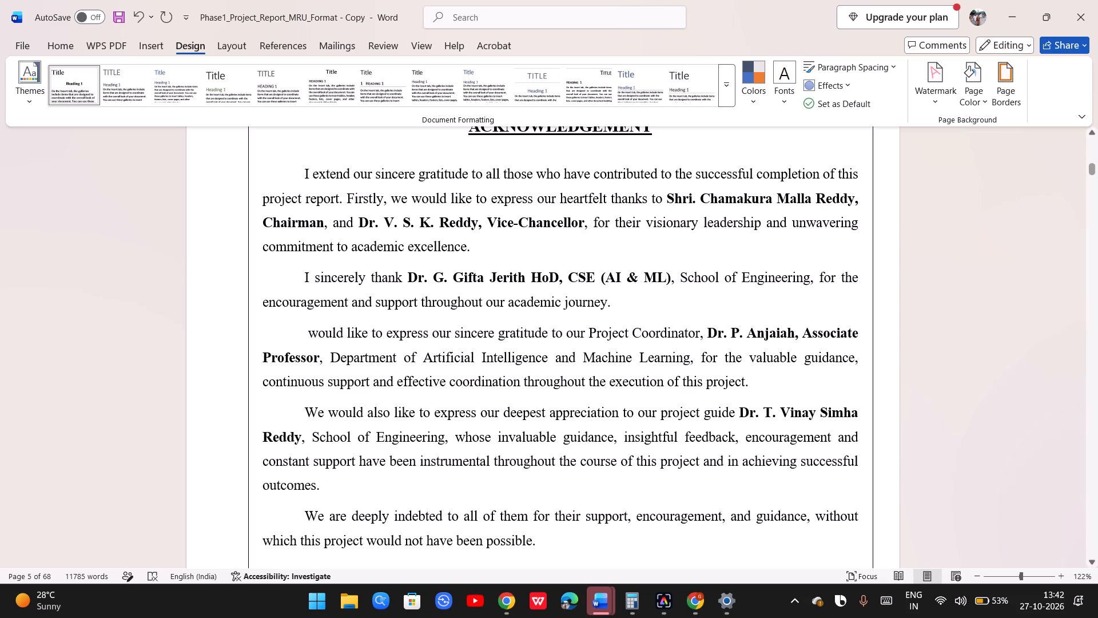
click(47, 42)
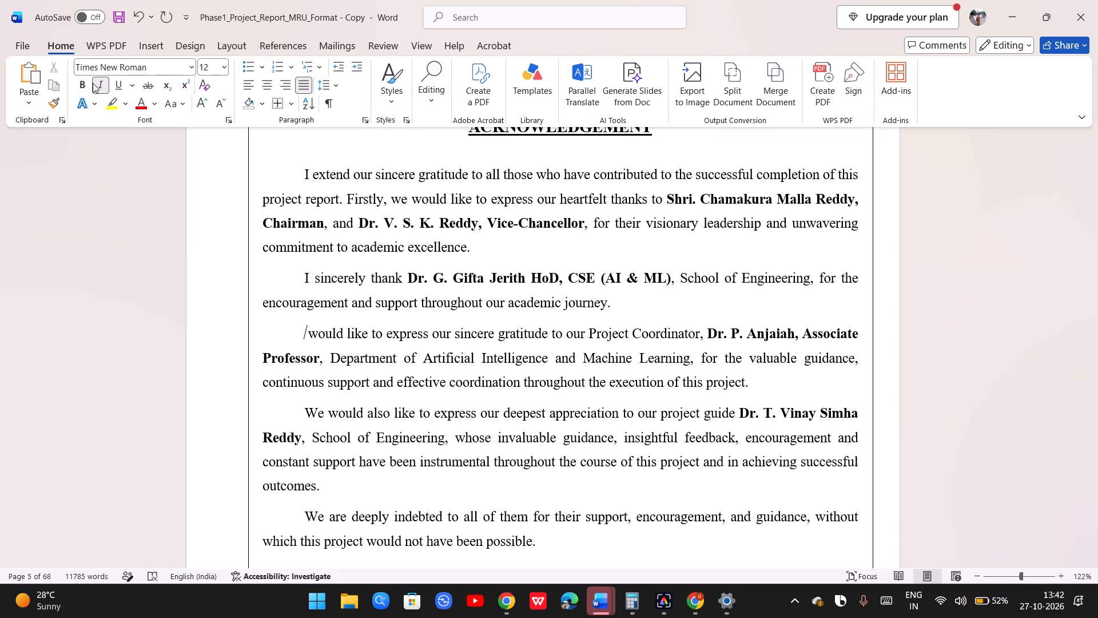
click(97, 85)
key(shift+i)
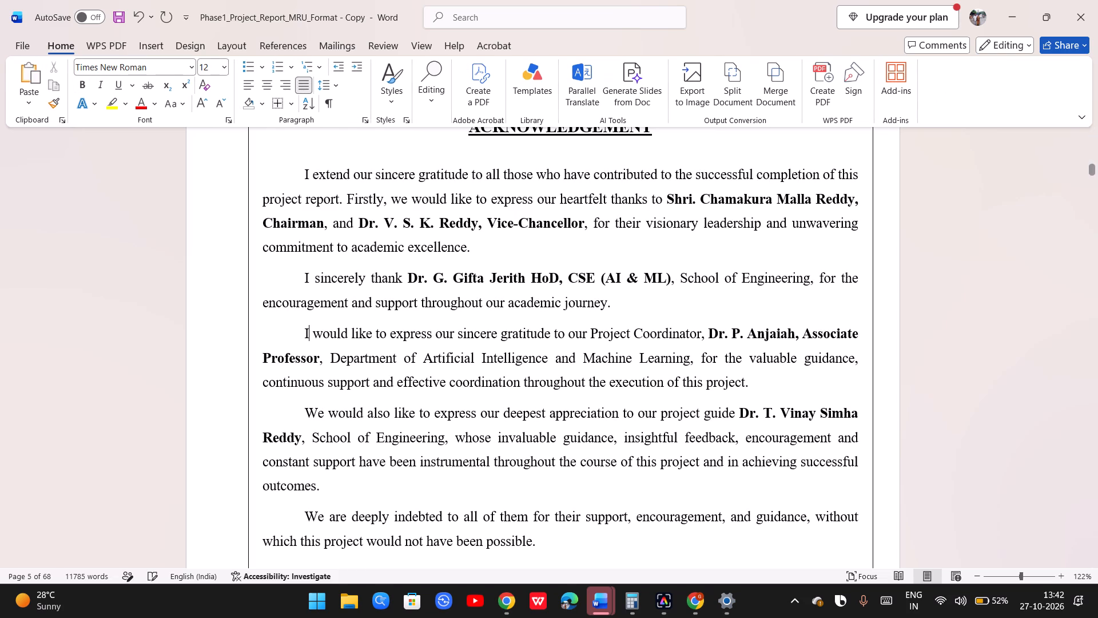
Replace "We" with "I" at the start of the acknowledgement's fourth paragraph, so it begins "I would also like".
click(321, 412)
key(BackSpace)
key(BackSpace)
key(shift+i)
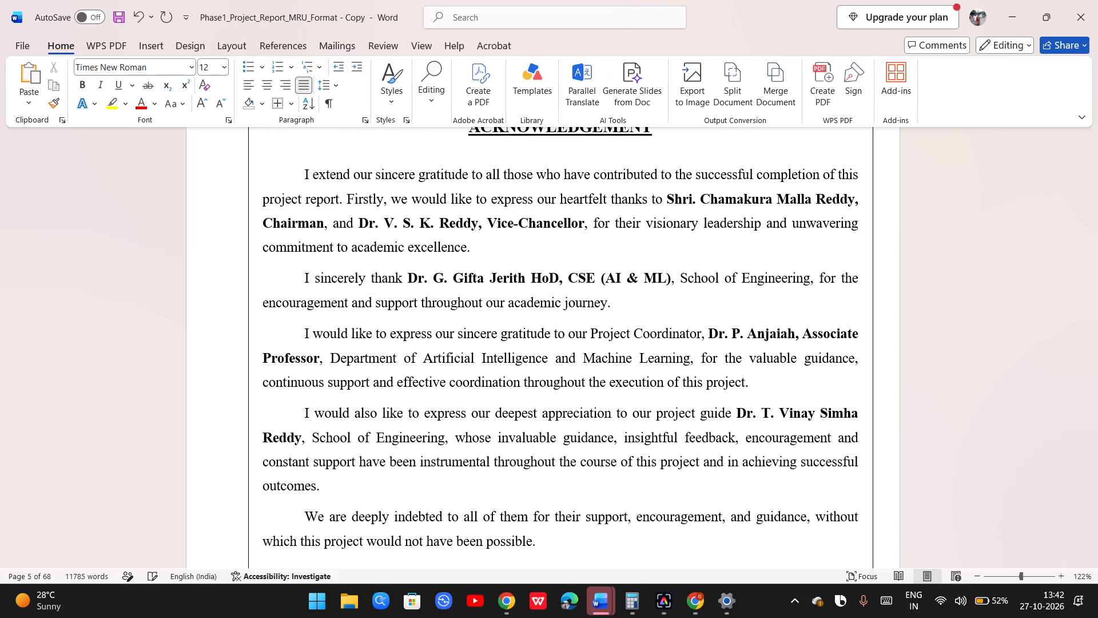
Replace "We" with "I" at the start of the acknowledgement's last paragraph, before "are deeply indebted".
click(323, 517)
key(BackSpace)
key(BackSpace)
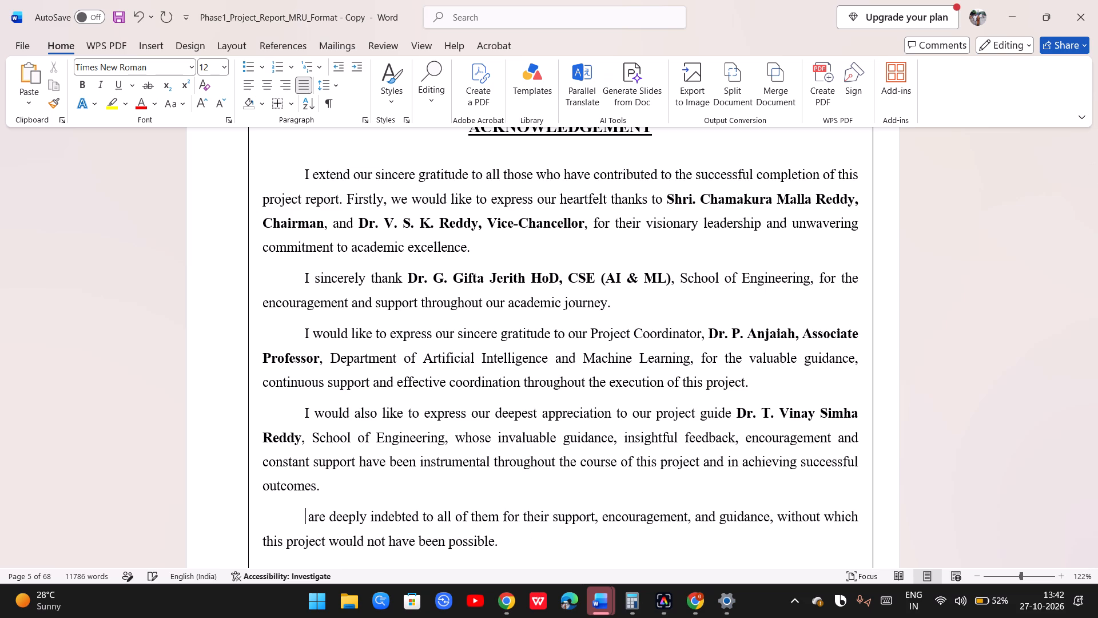
key(BackSpace)
key(Return)
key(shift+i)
Delete the second and third student rows from the signature table below the acknowledgement, removing the entire rows.
scroll(323, 517, down, 4)
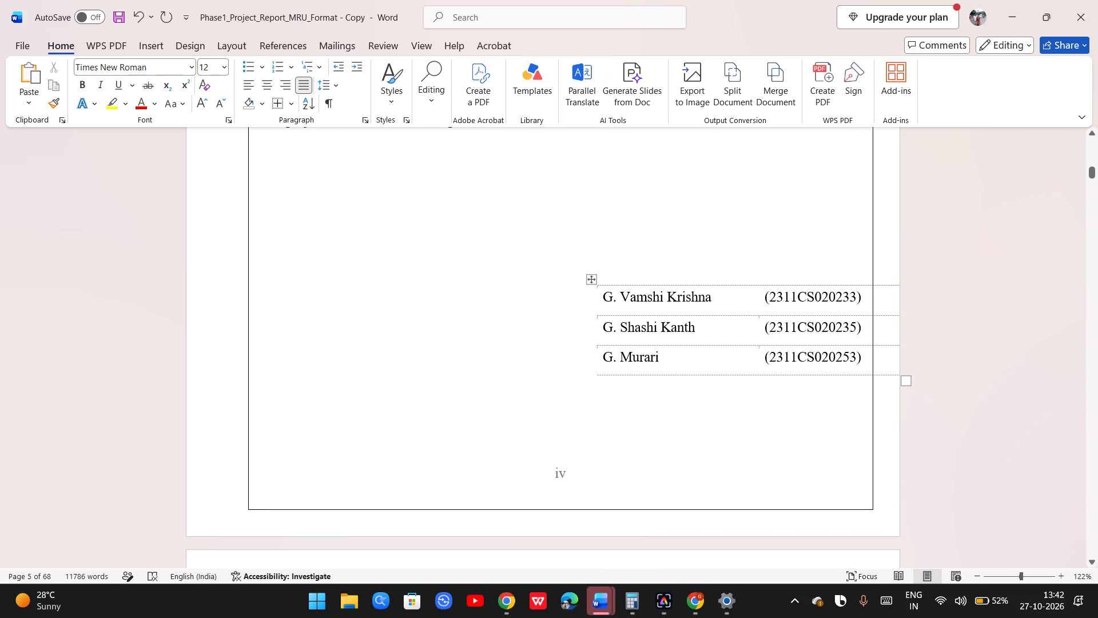
drag(604, 324, 807, 363)
key(BackSpace)
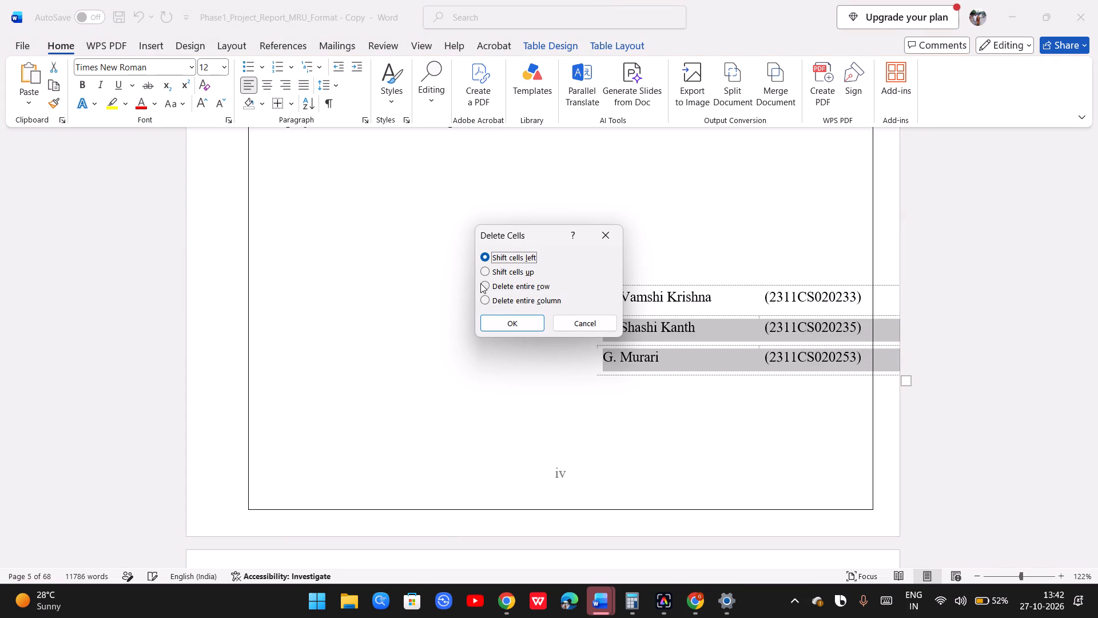
click(483, 285)
click(491, 318)
Review the edited front matter from the acknowledgement back to the cover and title pages.
scroll(491, 318, down, 1)
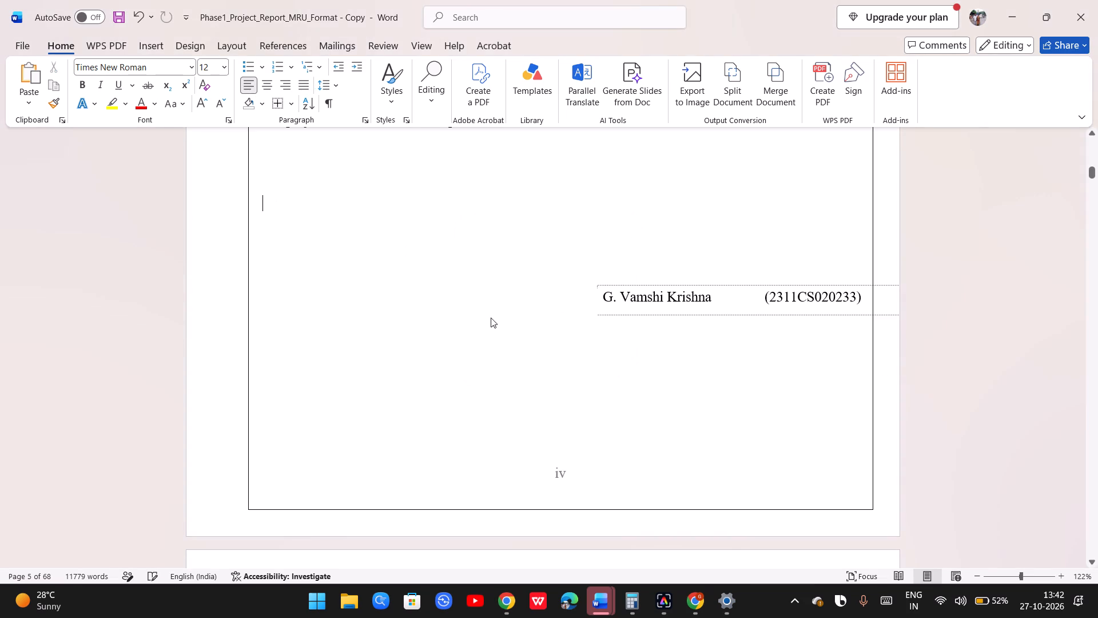
scroll(491, 318, down, 2)
scroll(491, 318, up, 2)
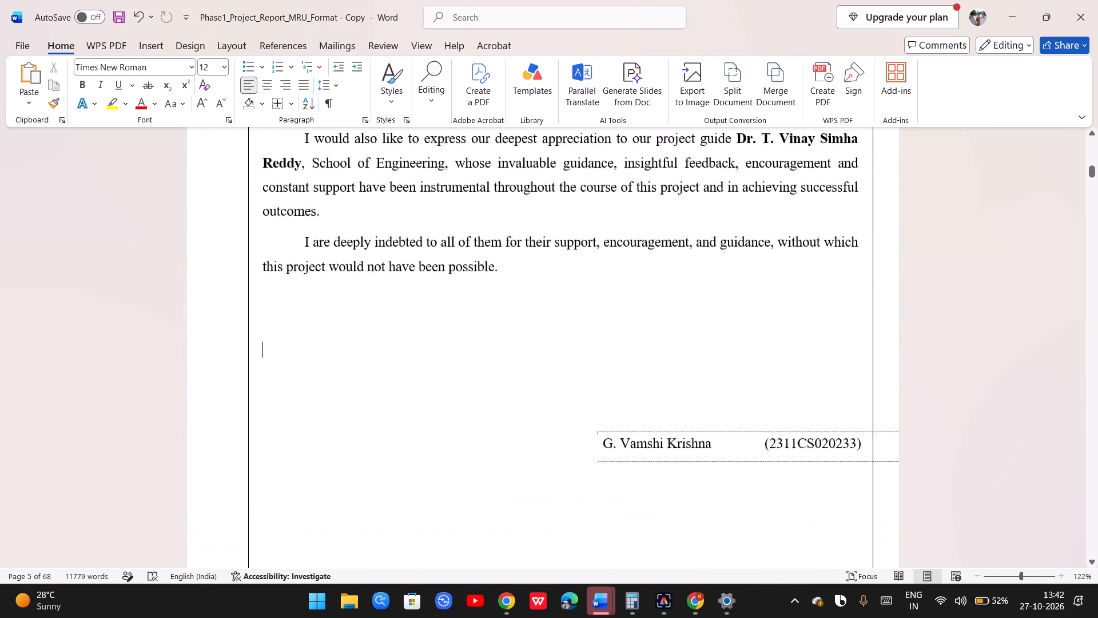
scroll(491, 318, up, 6)
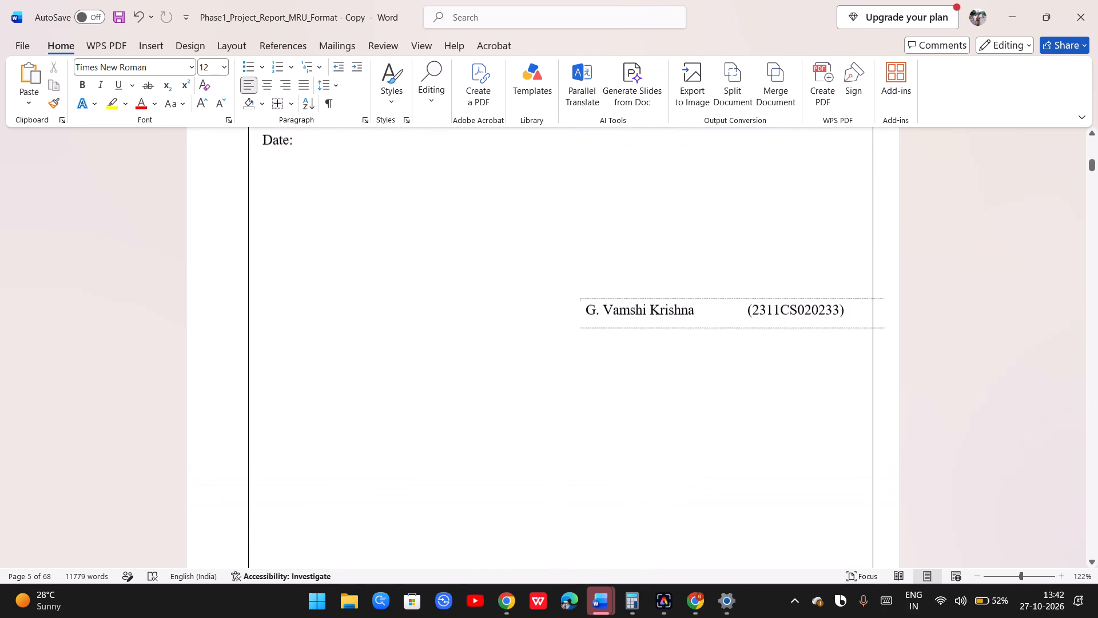
scroll(491, 318, up, 6)
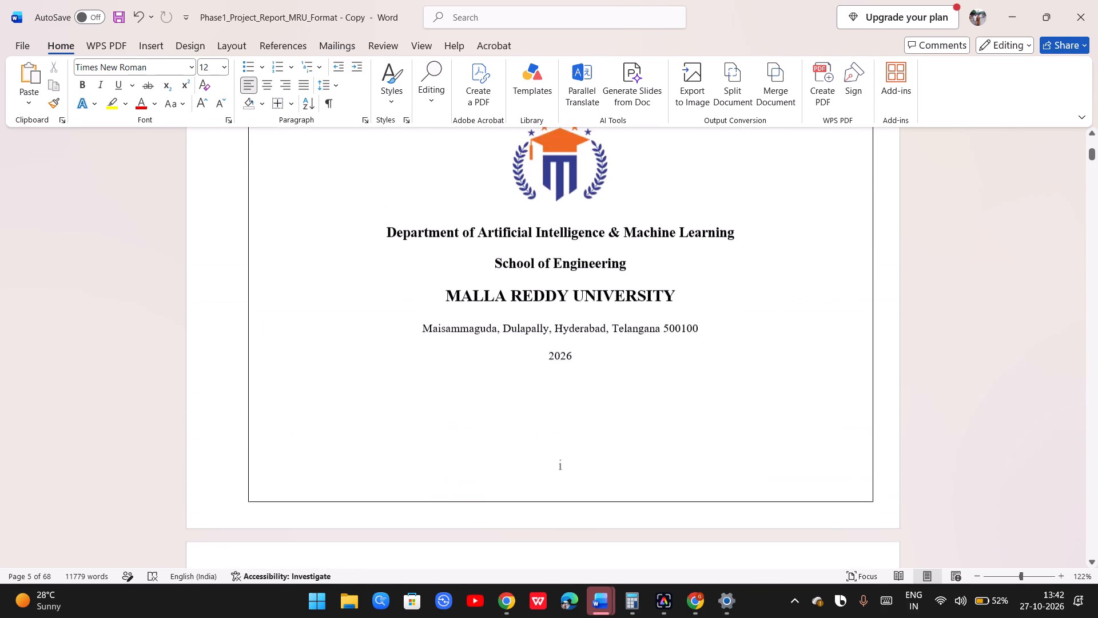
scroll(491, 318, up, 2)
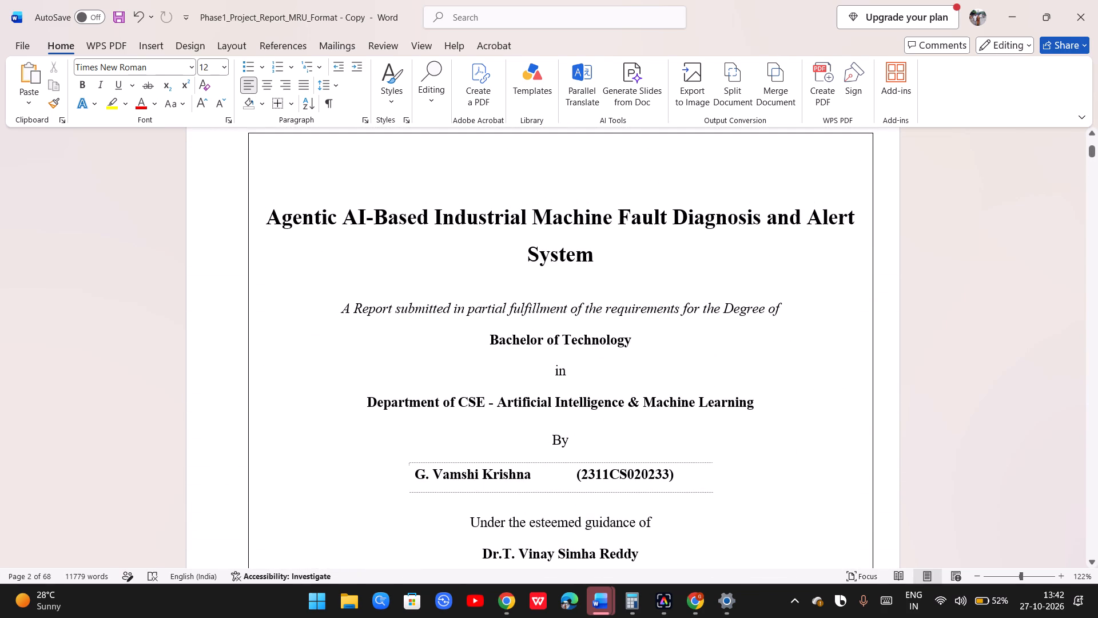
scroll(491, 318, up, 7)
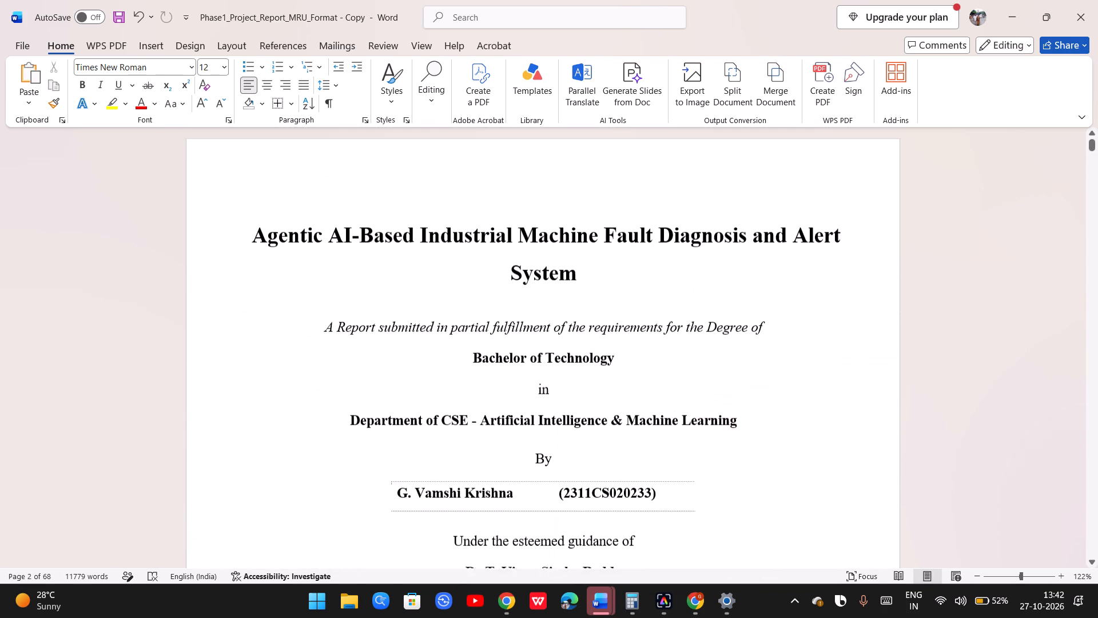
scroll(491, 318, down, 5)
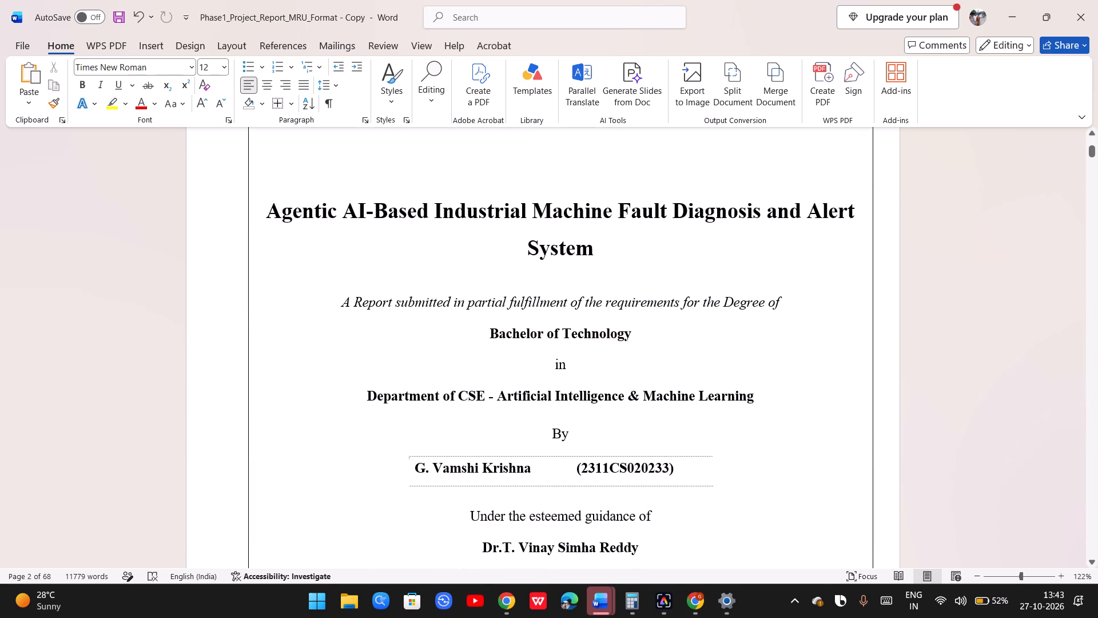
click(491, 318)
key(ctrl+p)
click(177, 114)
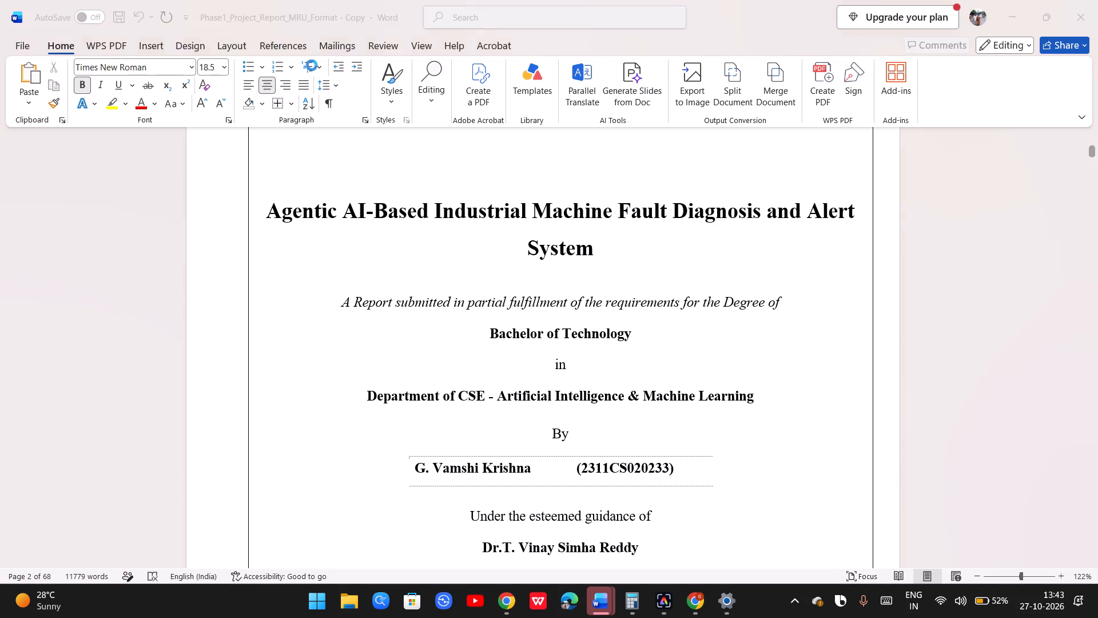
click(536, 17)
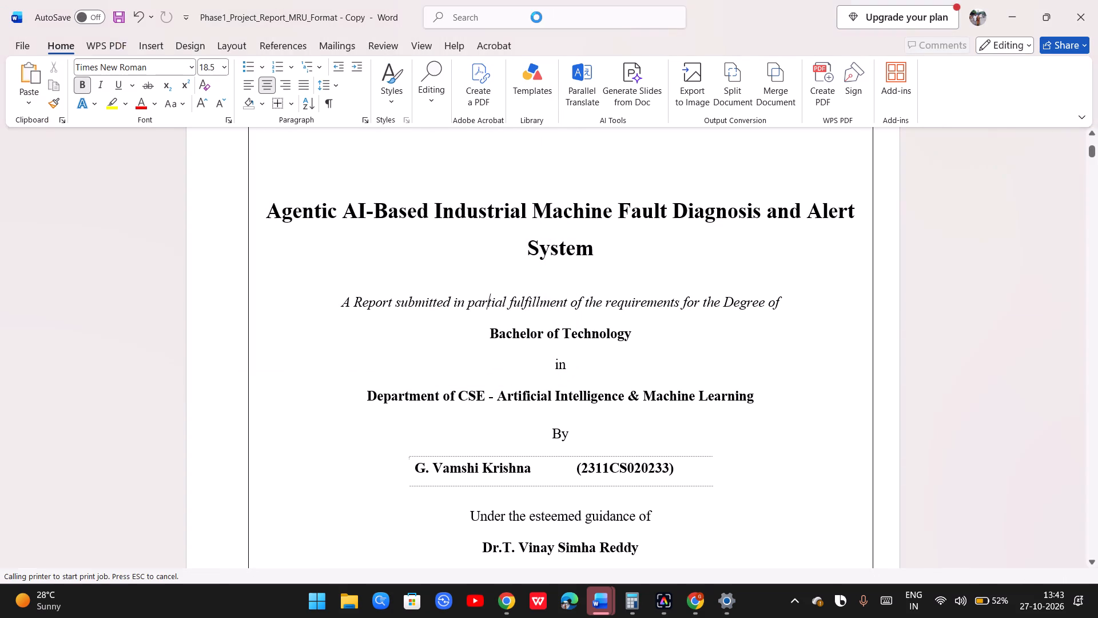
Examine the report in the print preview from the title page through the start of Chapter 1 and back to the acknowledgement.
key(ctrl+p)
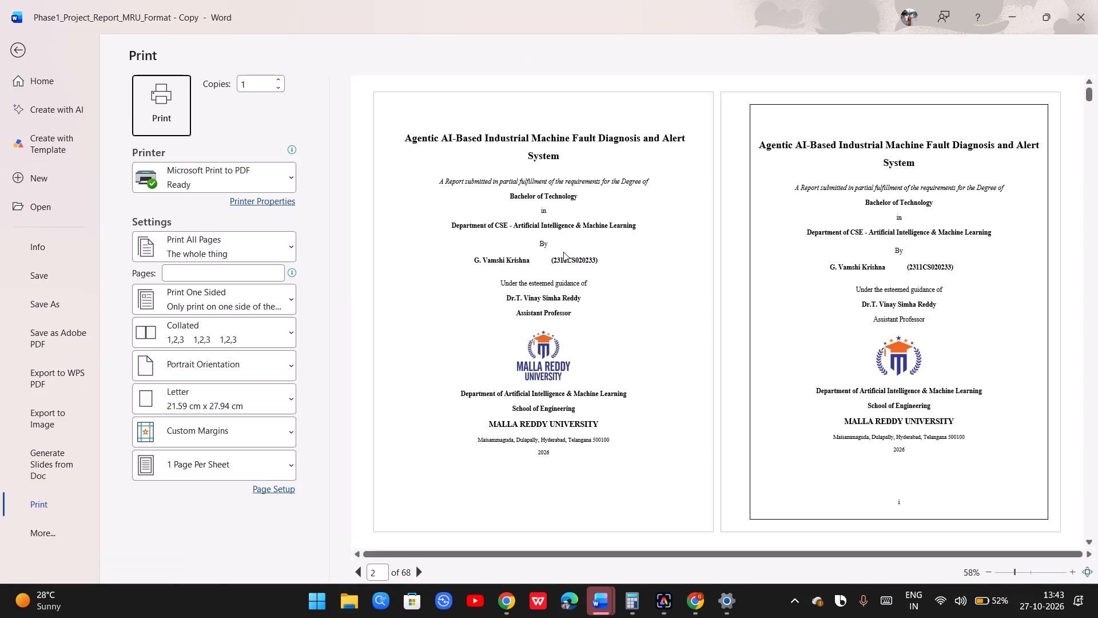
click(419, 570)
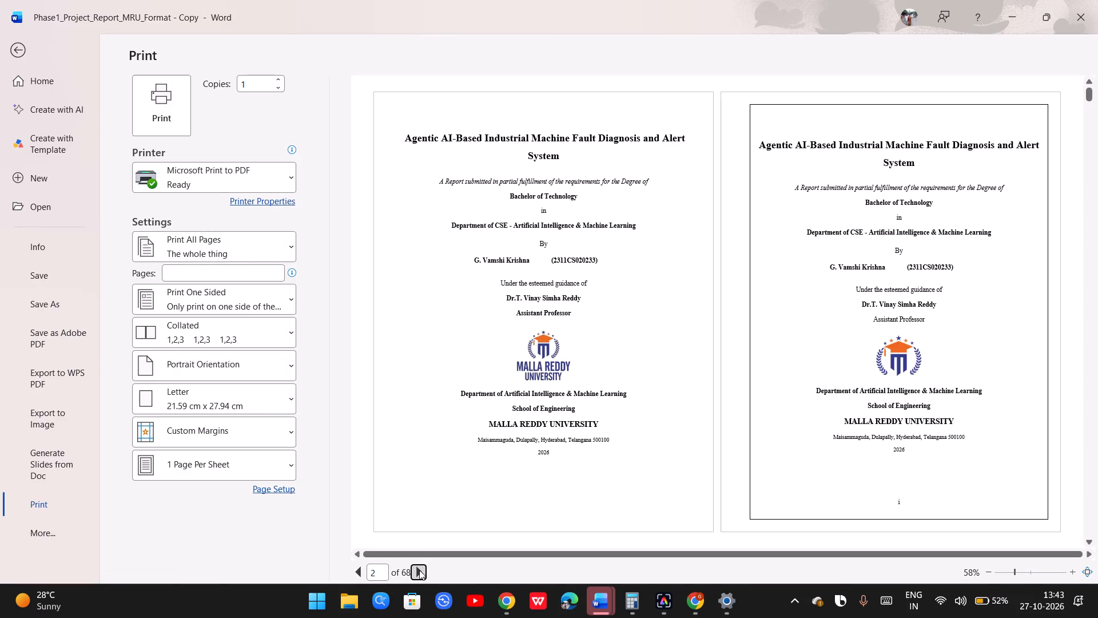
click(419, 570)
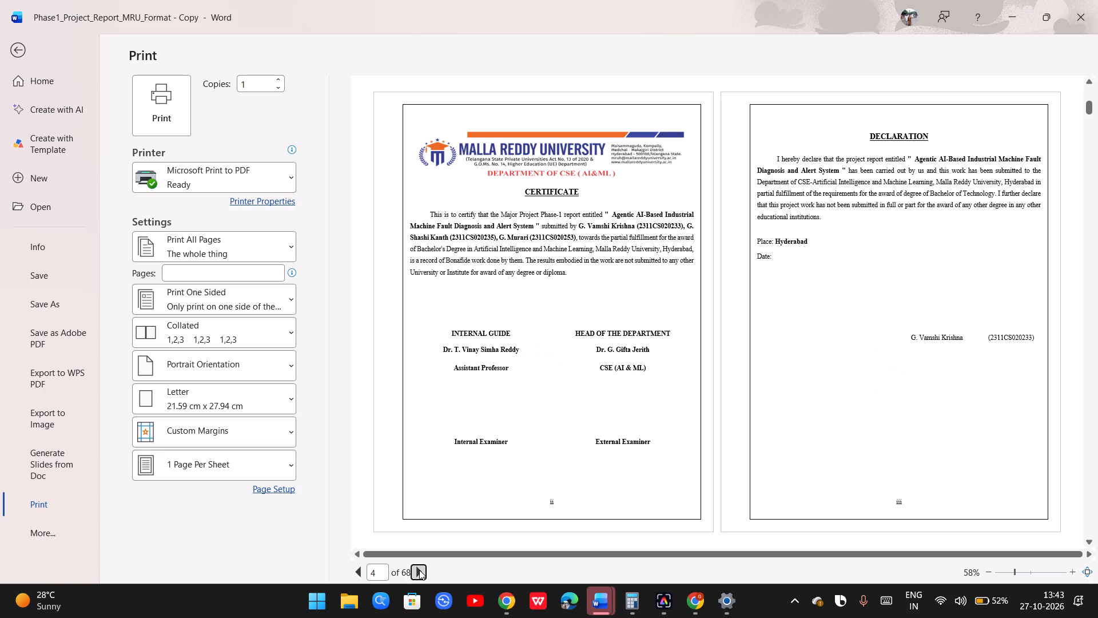
click(419, 570)
click(419, 570)
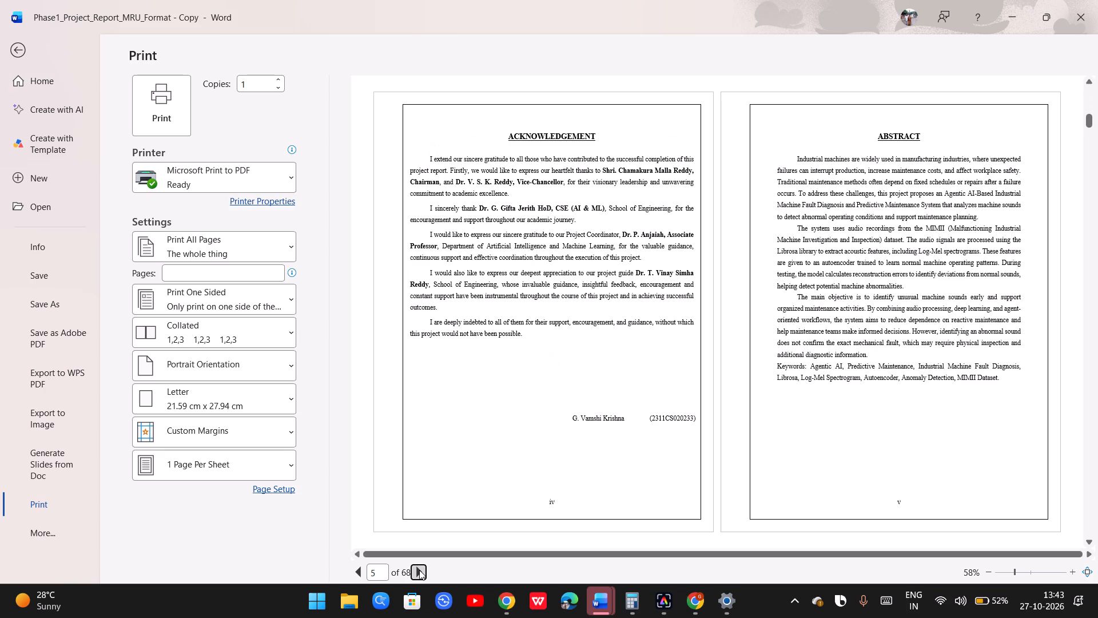
click(419, 570)
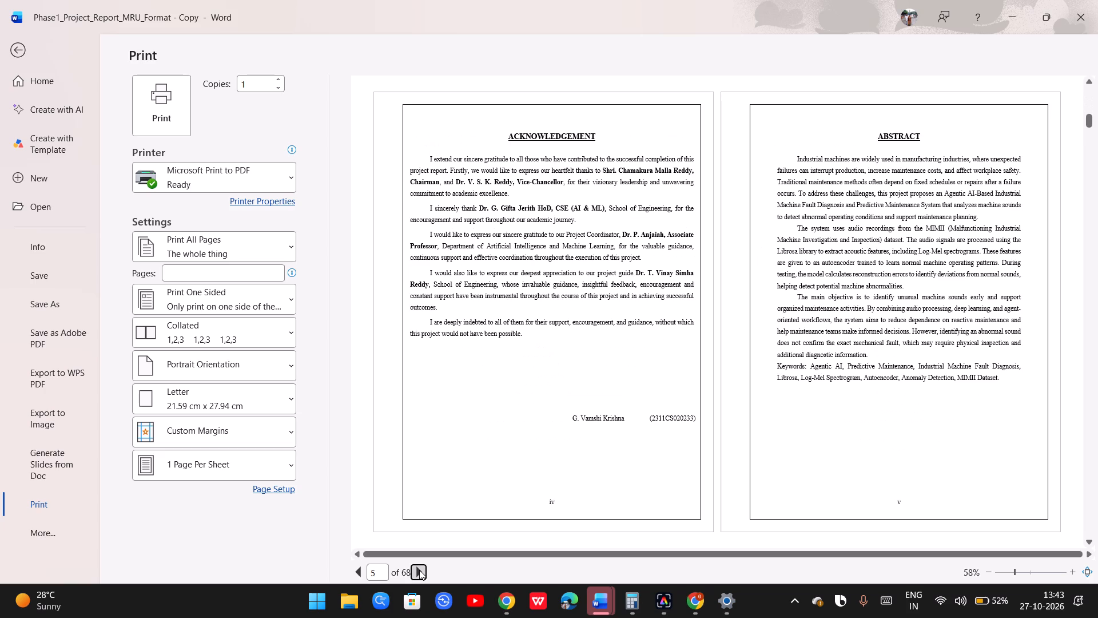
click(419, 570)
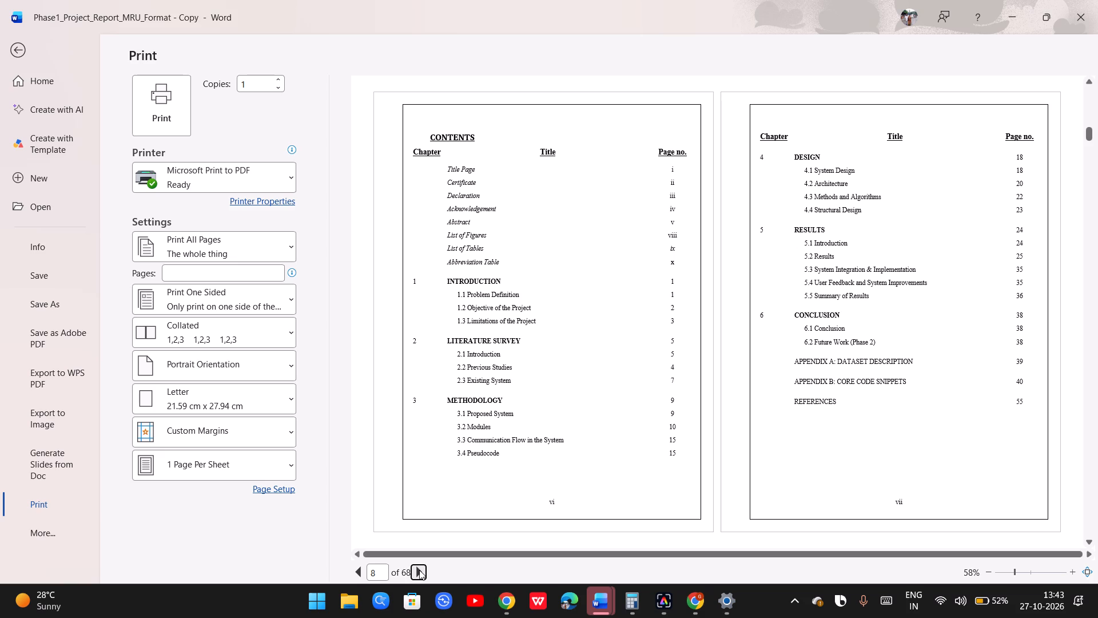
click(419, 570)
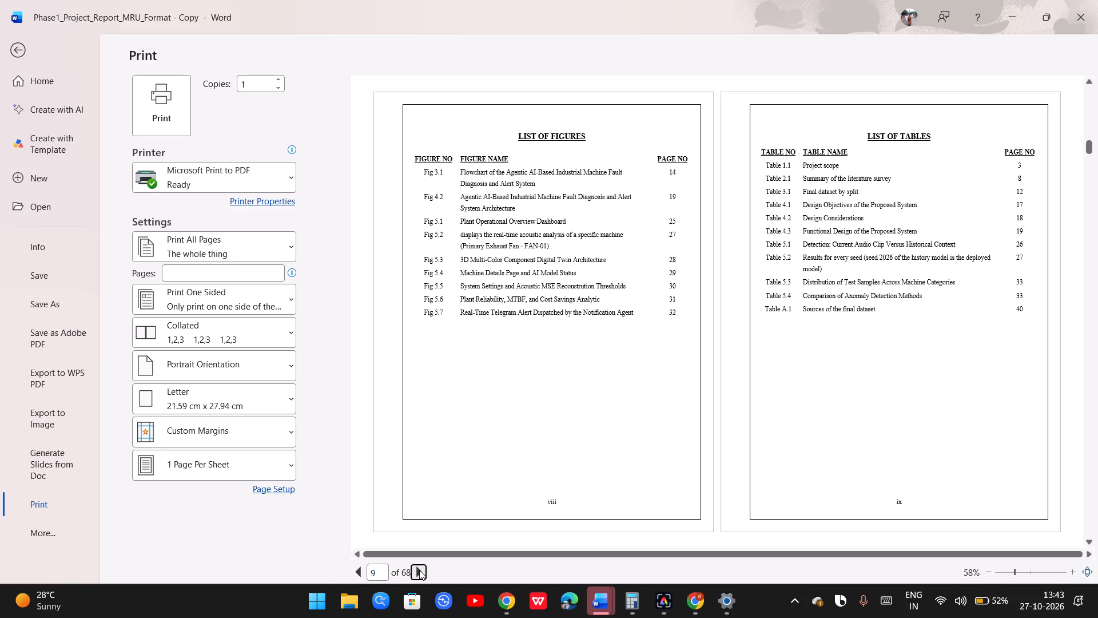
click(419, 570)
click(419, 570)
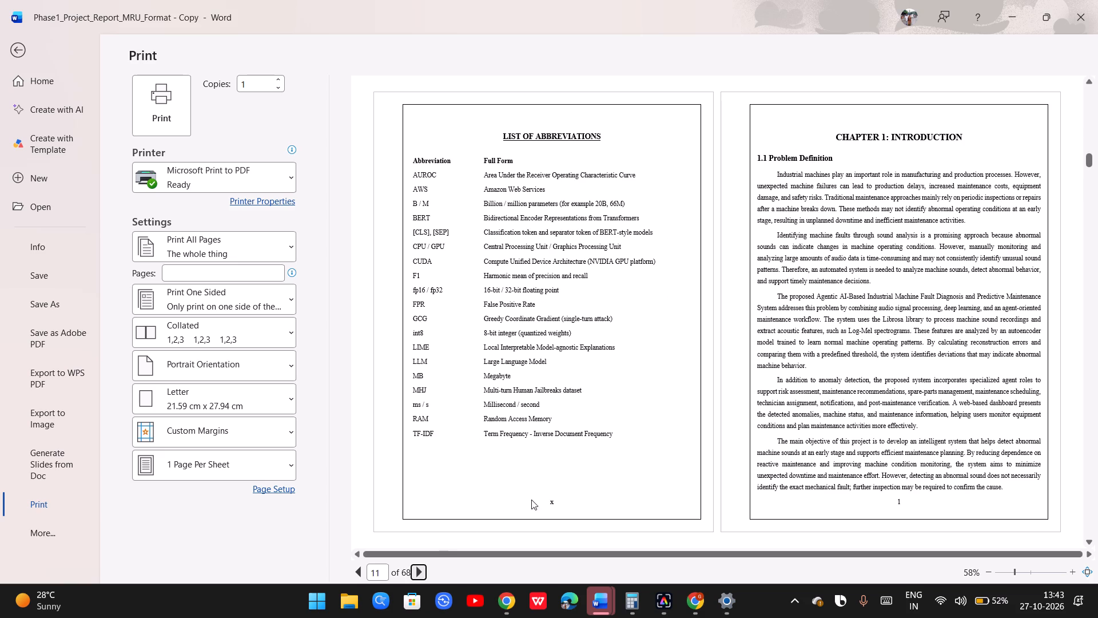
click(540, 496)
click(383, 572)
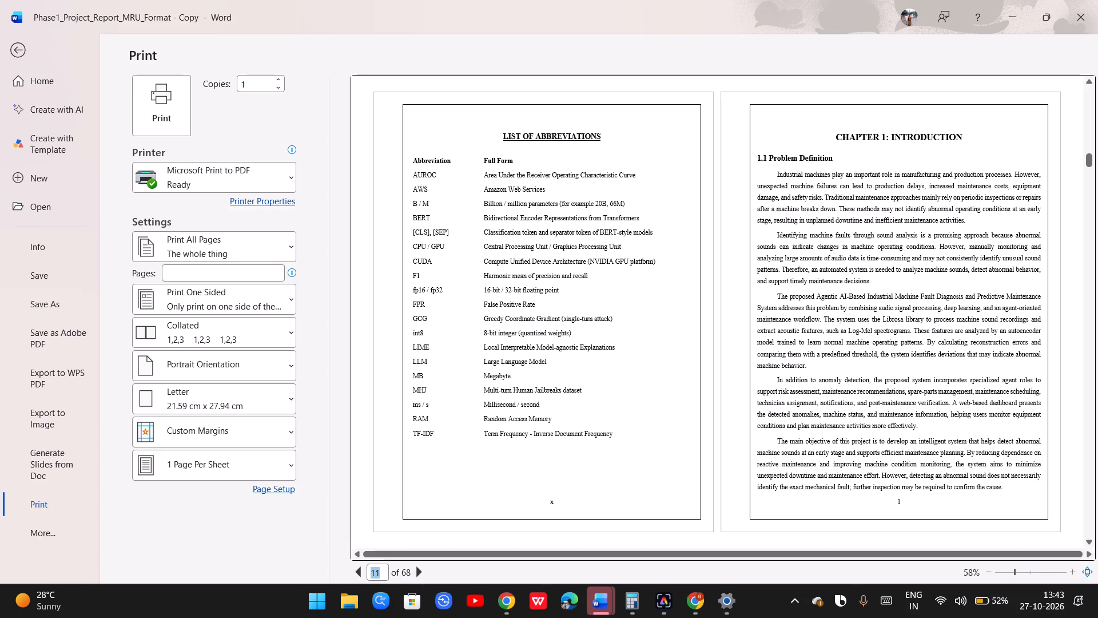
click(452, 573)
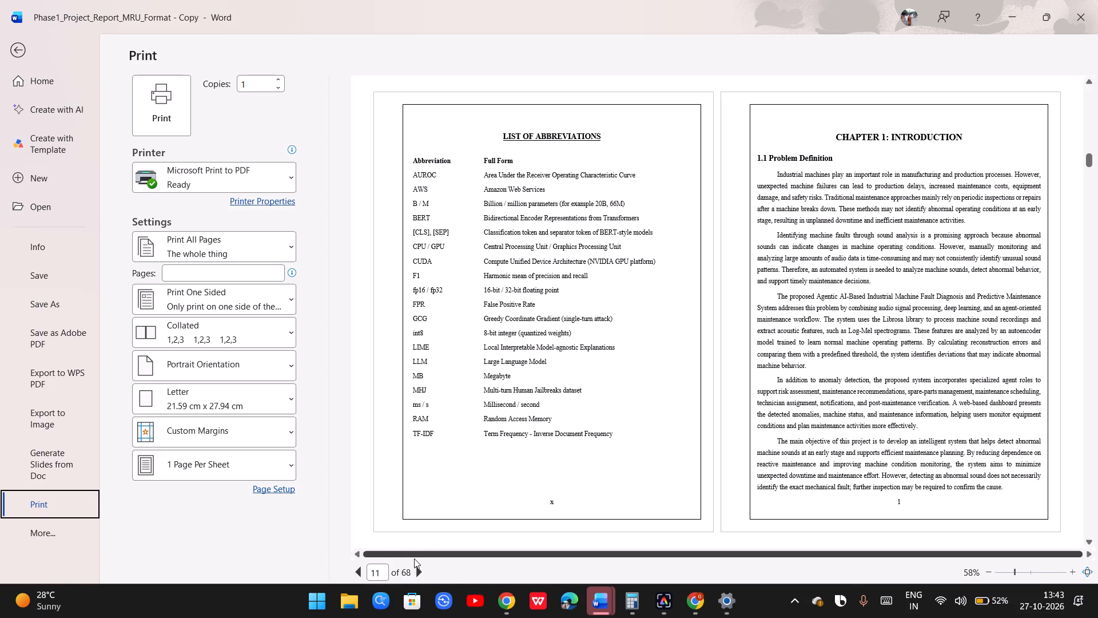
click(463, 465)
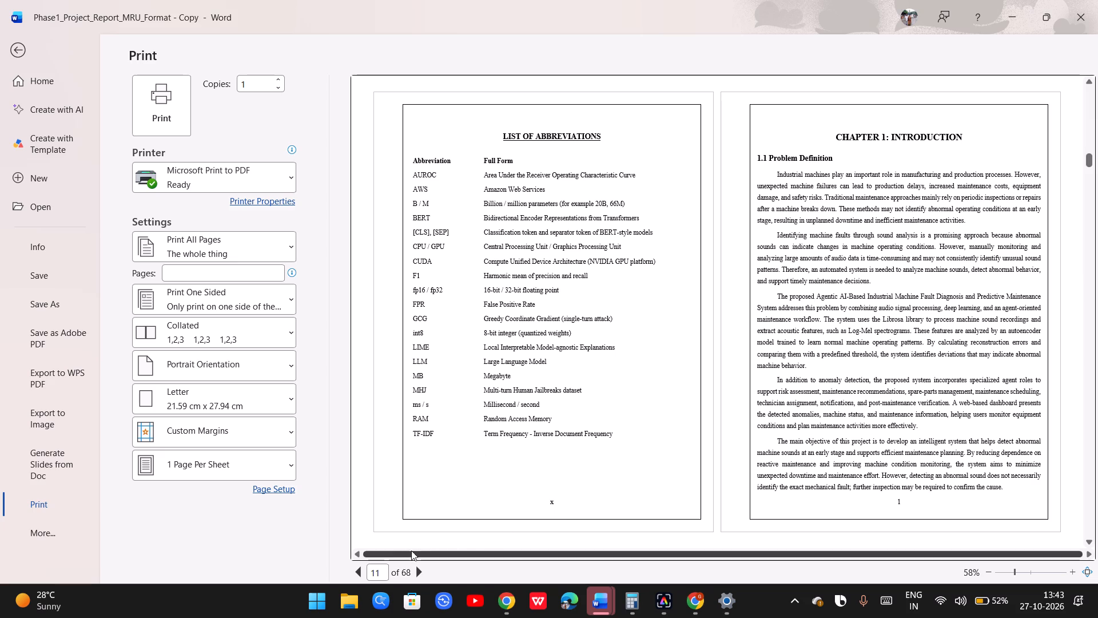
click(357, 575)
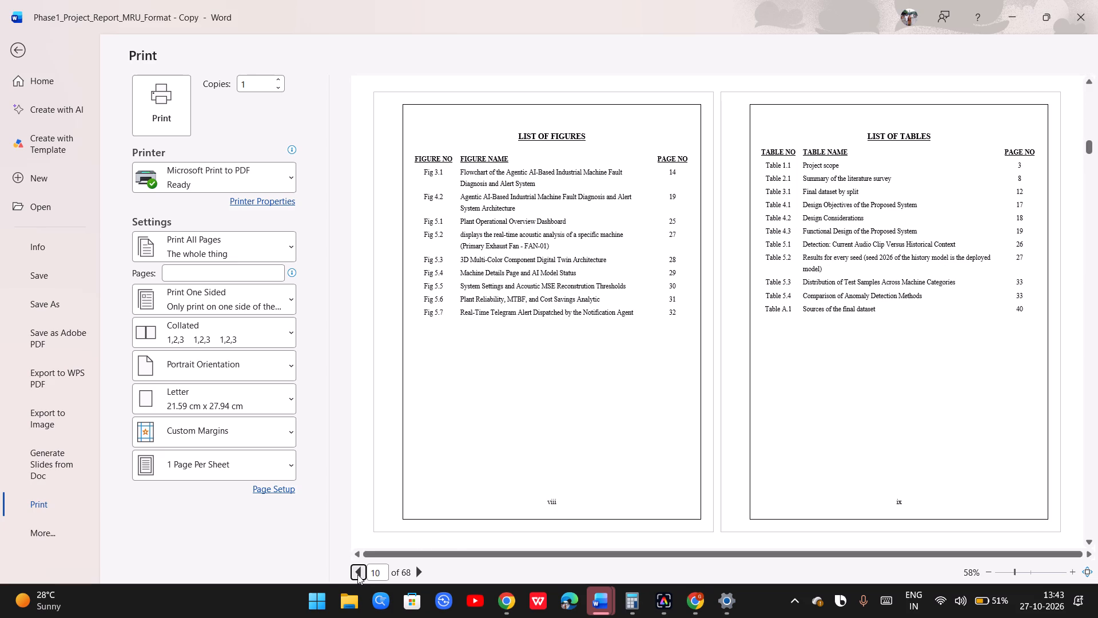
click(357, 575)
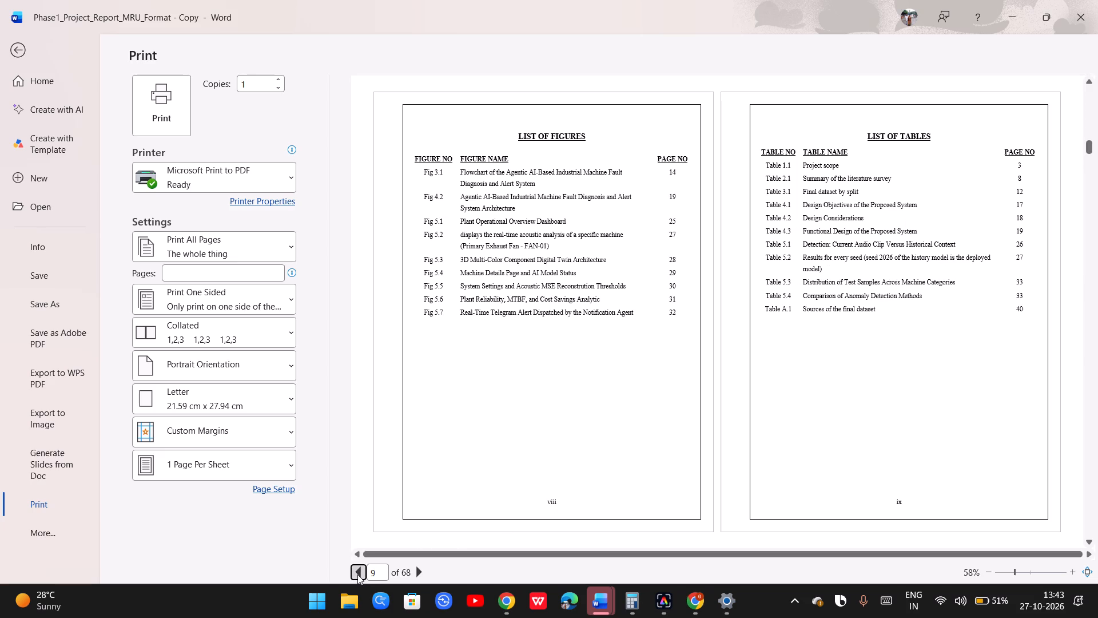
click(357, 575)
click(357, 575)
click(357, 575)
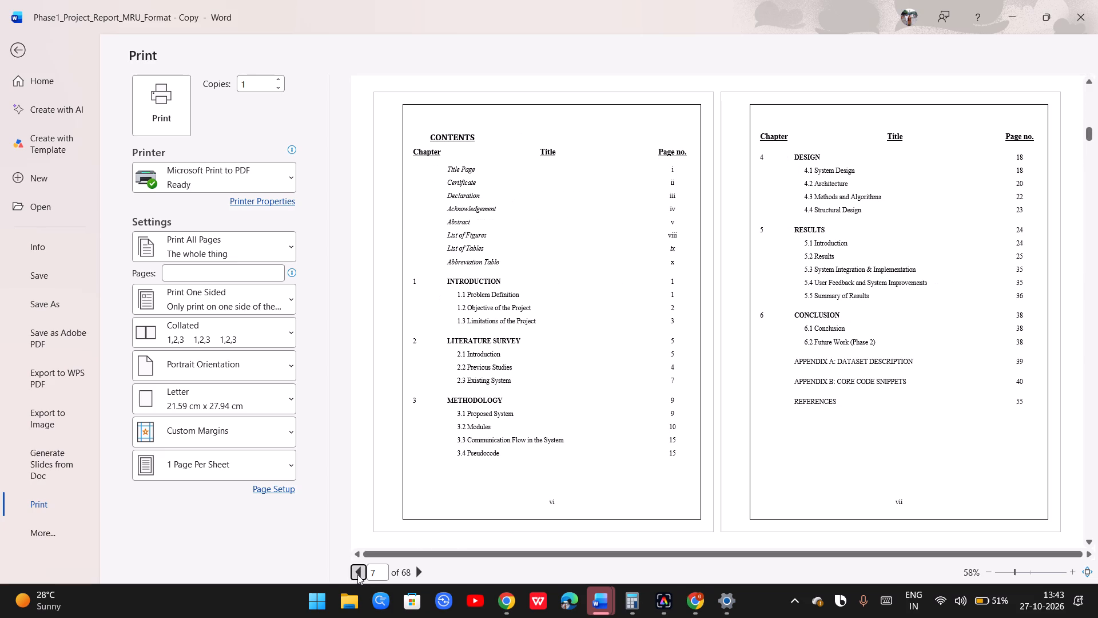
click(550, 485)
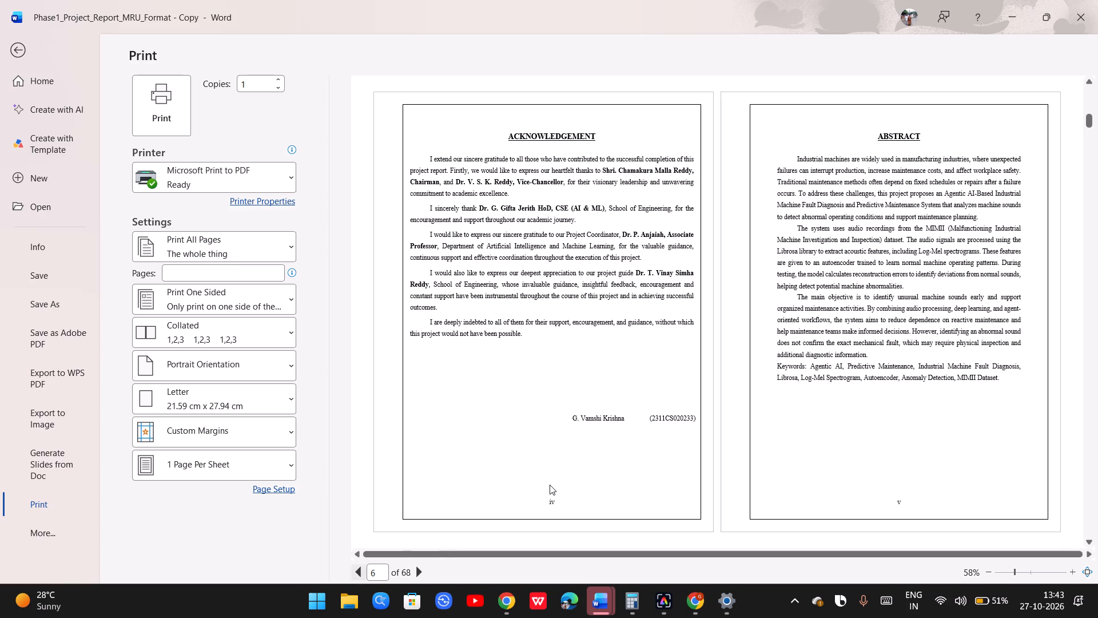
Check the front pages in the print preview, and print pages 1,3-4 to a PDF file named Vamshi-doc.
click(419, 573)
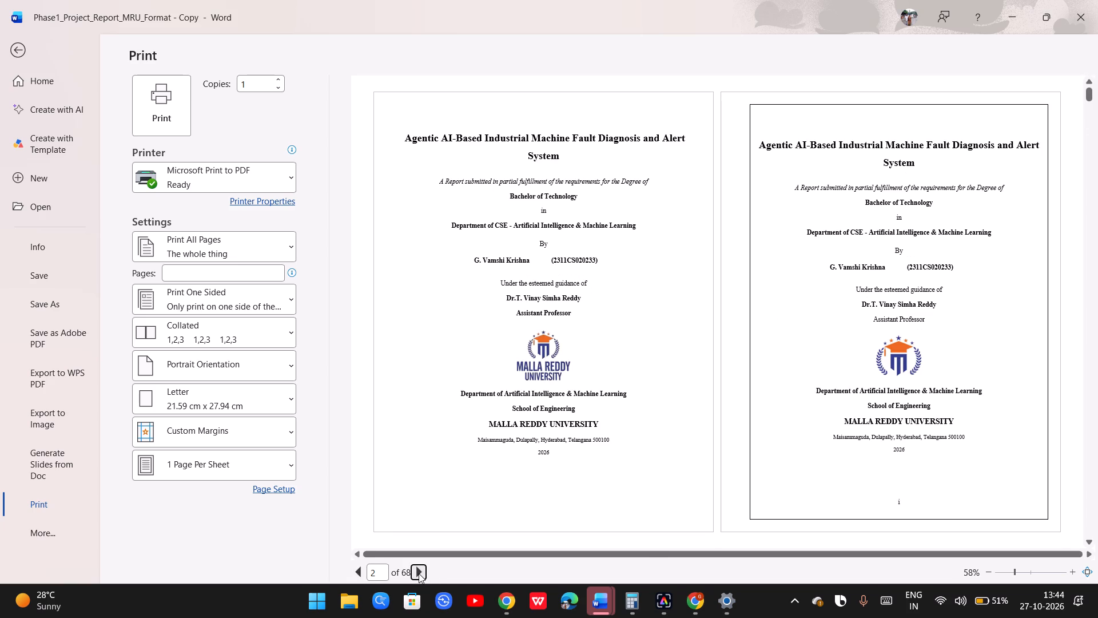
click(419, 573)
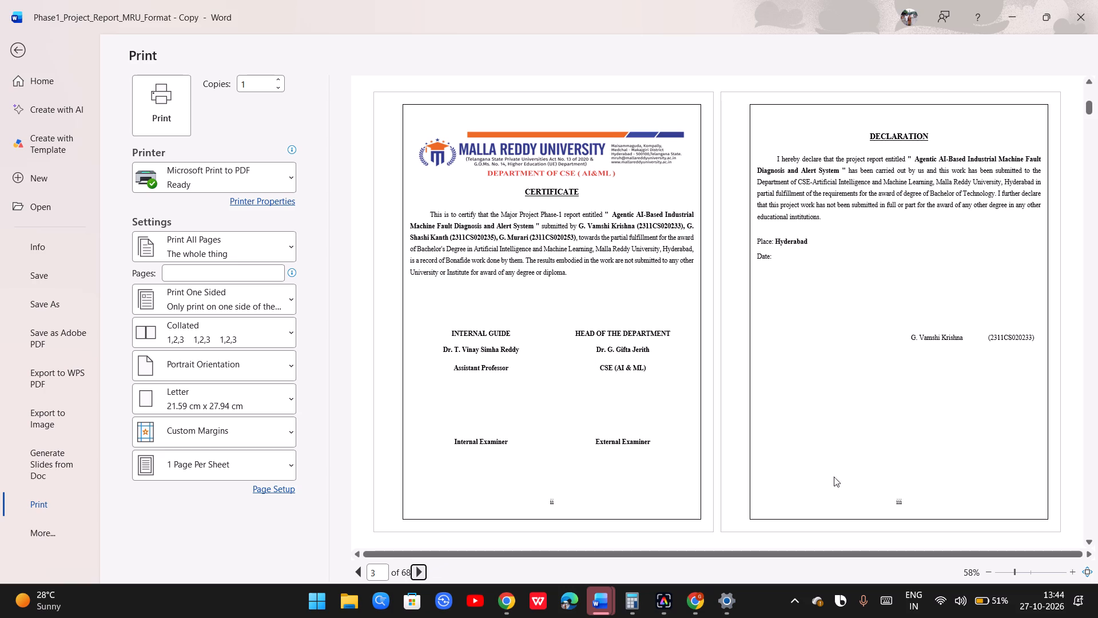
click(420, 570)
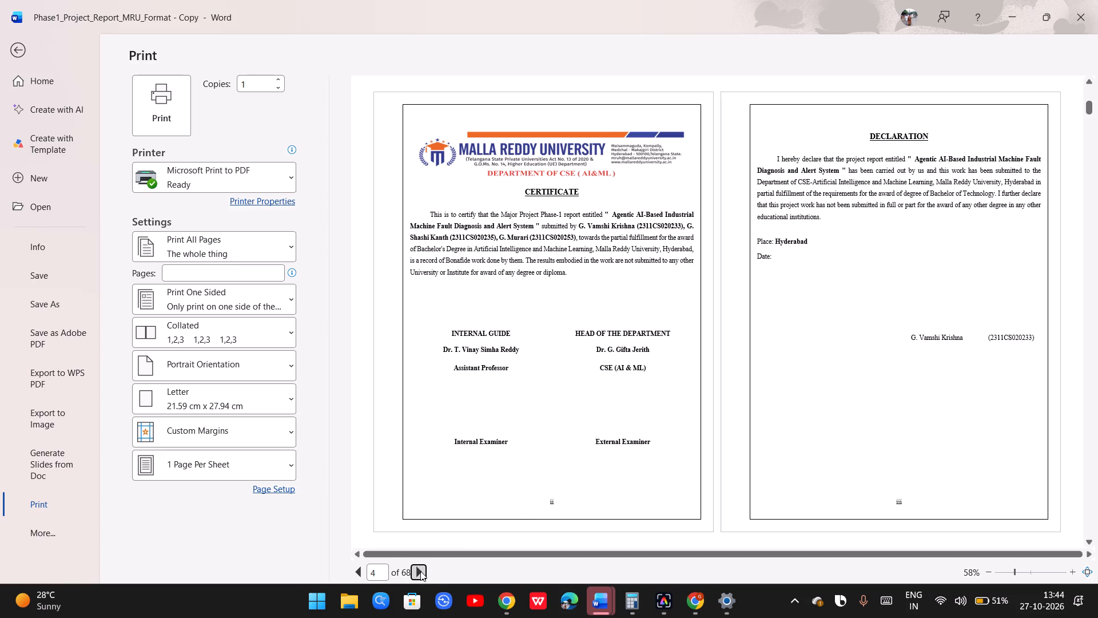
click(420, 573)
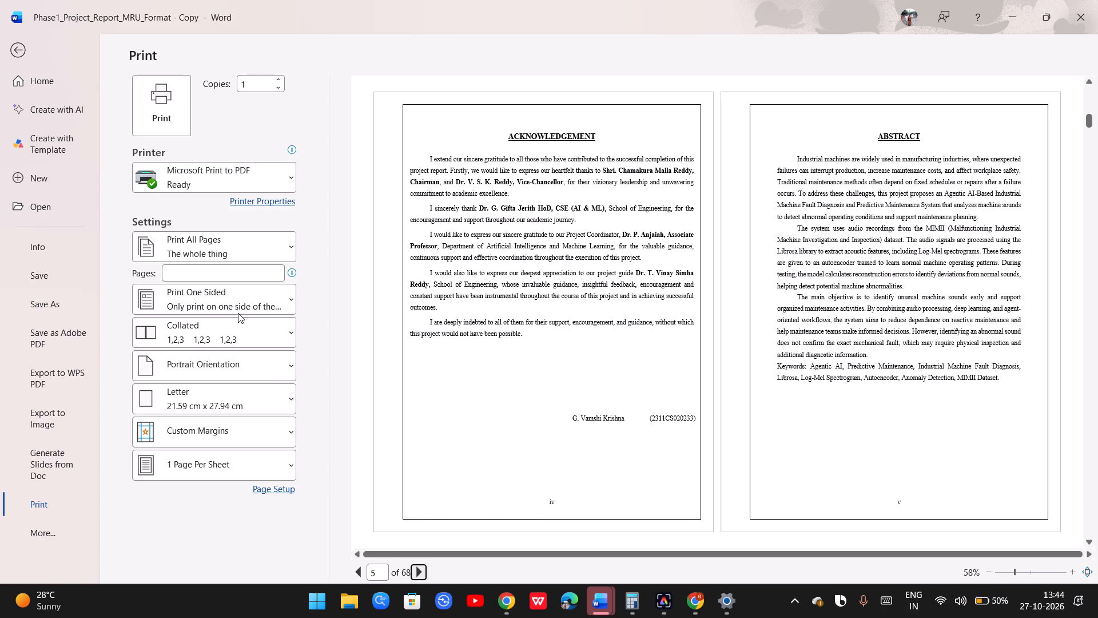
click(219, 275)
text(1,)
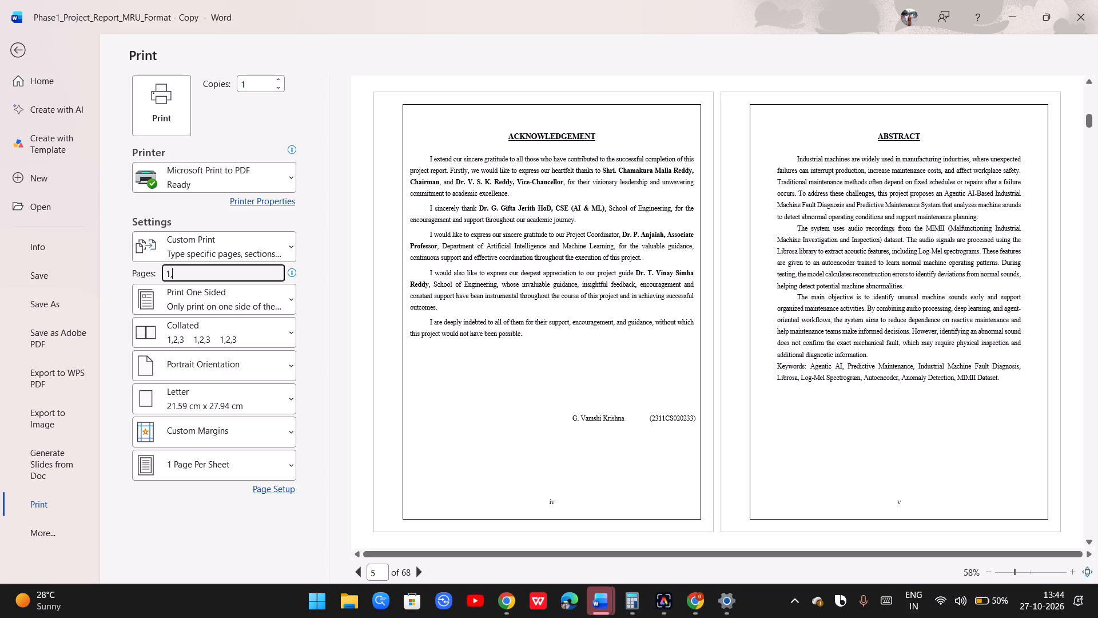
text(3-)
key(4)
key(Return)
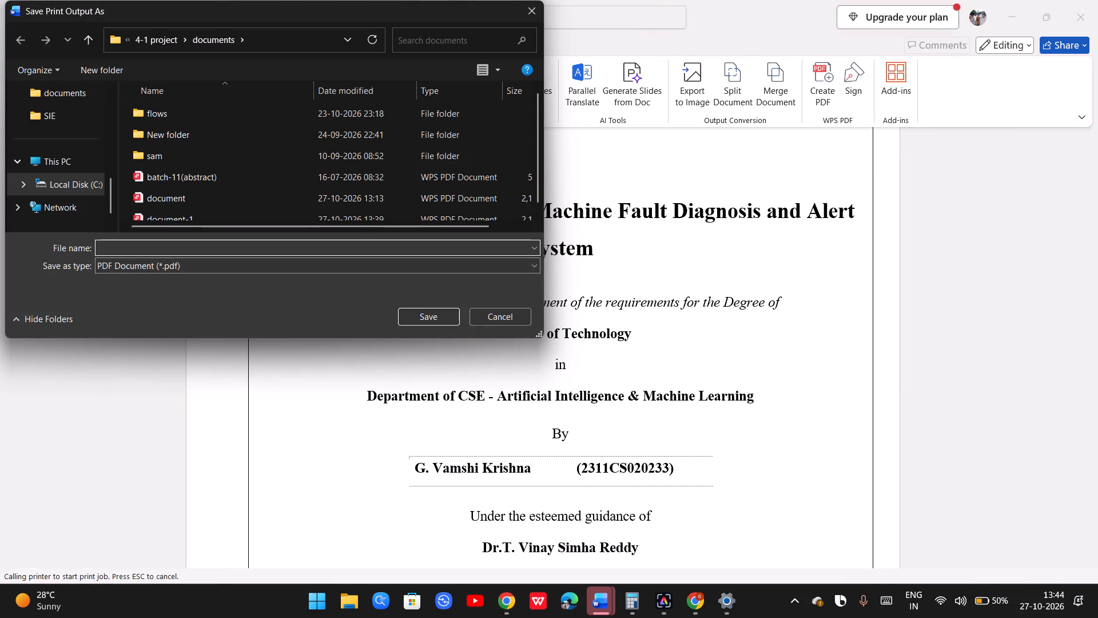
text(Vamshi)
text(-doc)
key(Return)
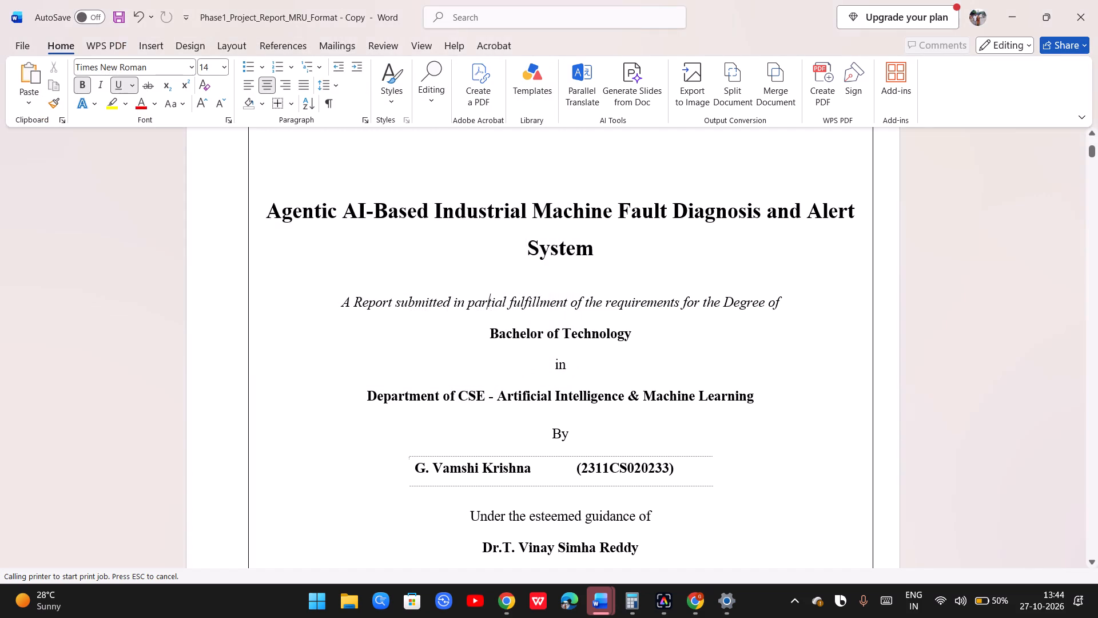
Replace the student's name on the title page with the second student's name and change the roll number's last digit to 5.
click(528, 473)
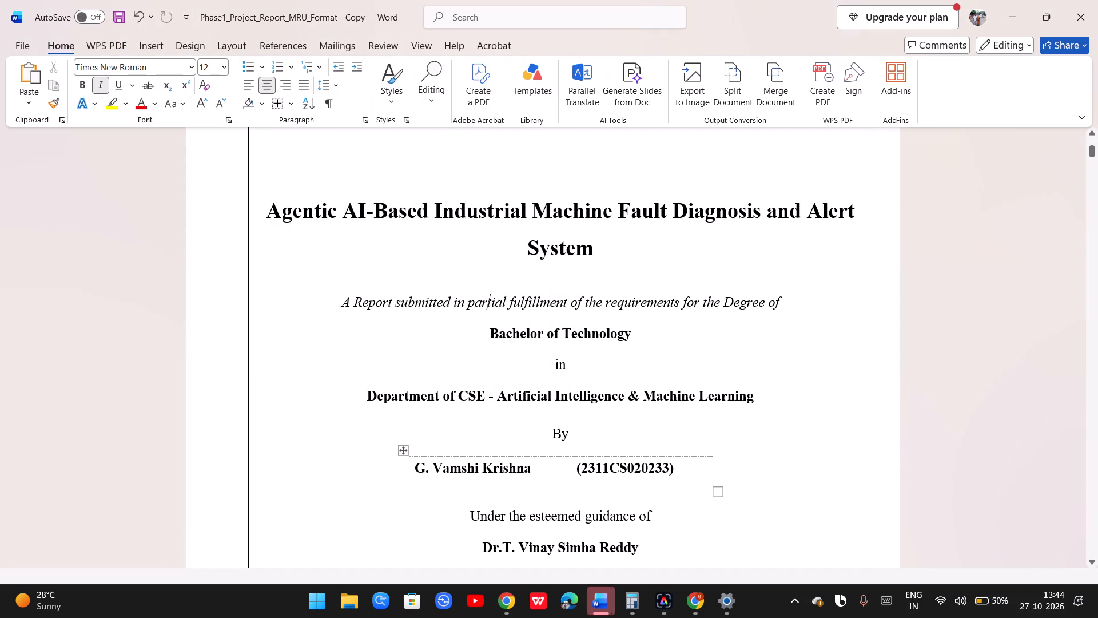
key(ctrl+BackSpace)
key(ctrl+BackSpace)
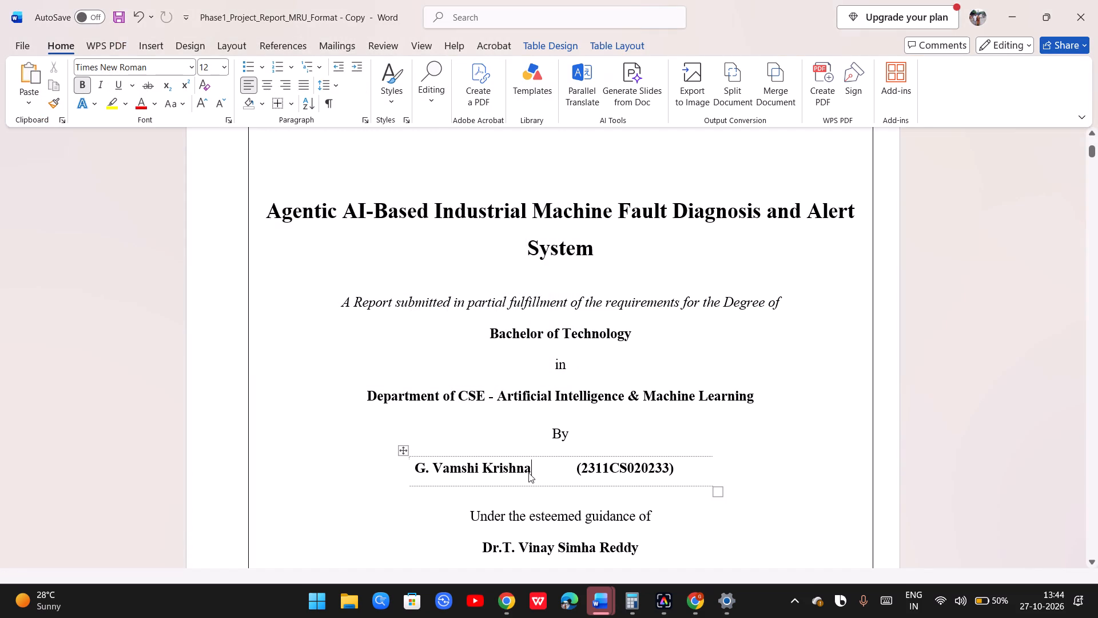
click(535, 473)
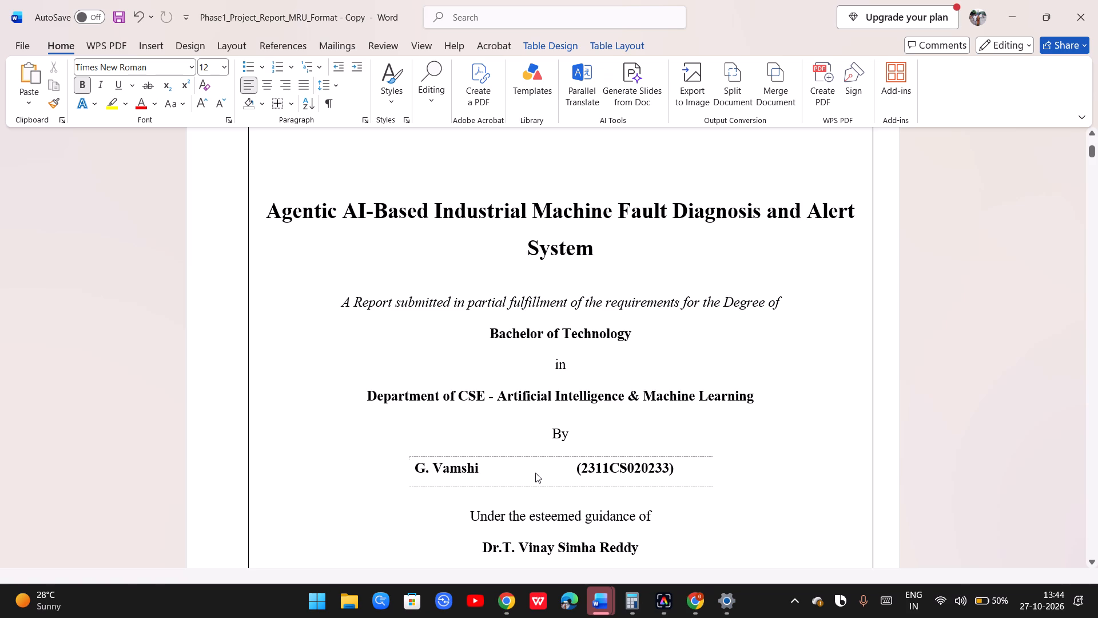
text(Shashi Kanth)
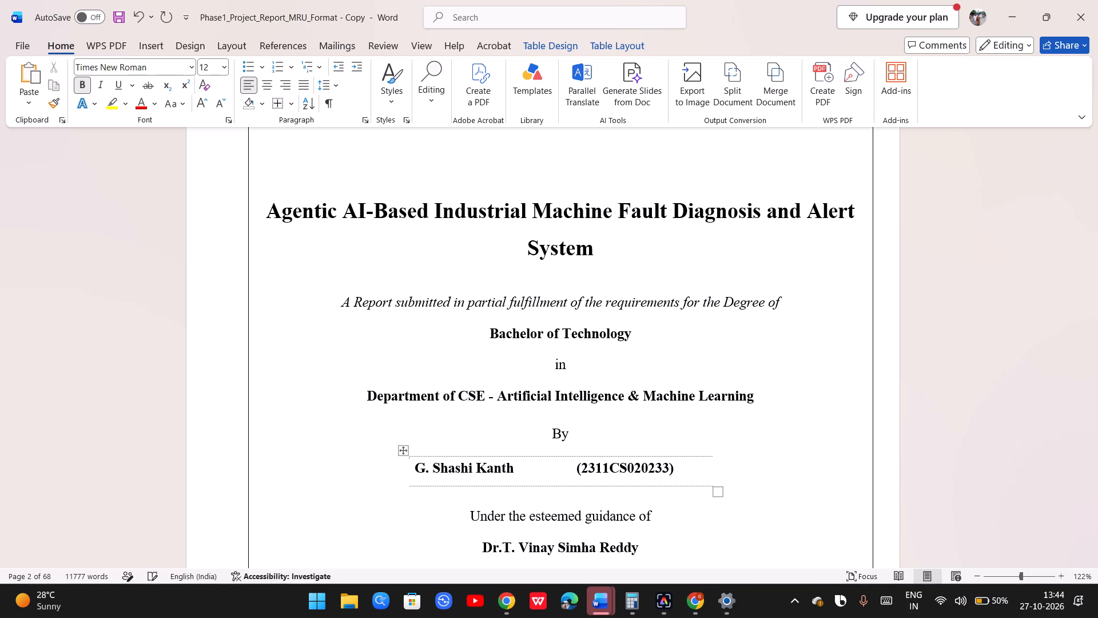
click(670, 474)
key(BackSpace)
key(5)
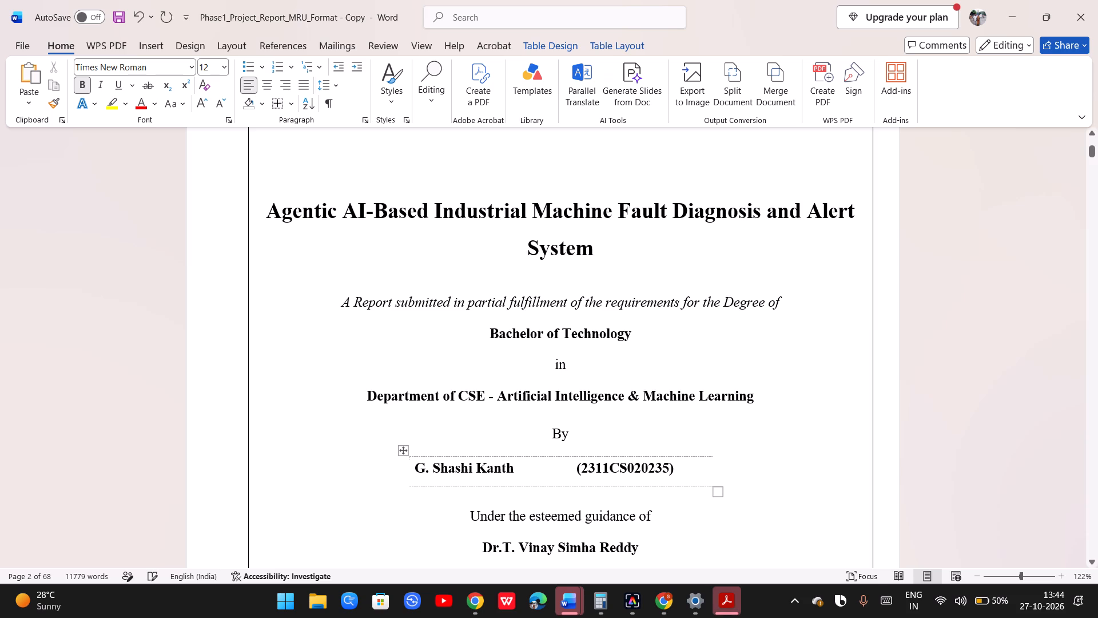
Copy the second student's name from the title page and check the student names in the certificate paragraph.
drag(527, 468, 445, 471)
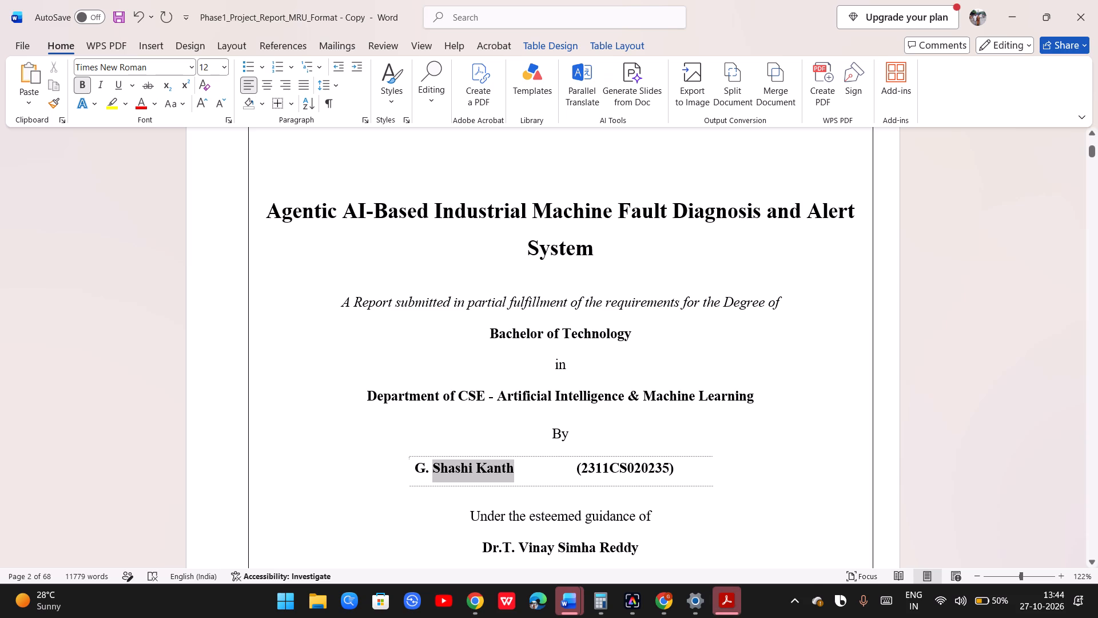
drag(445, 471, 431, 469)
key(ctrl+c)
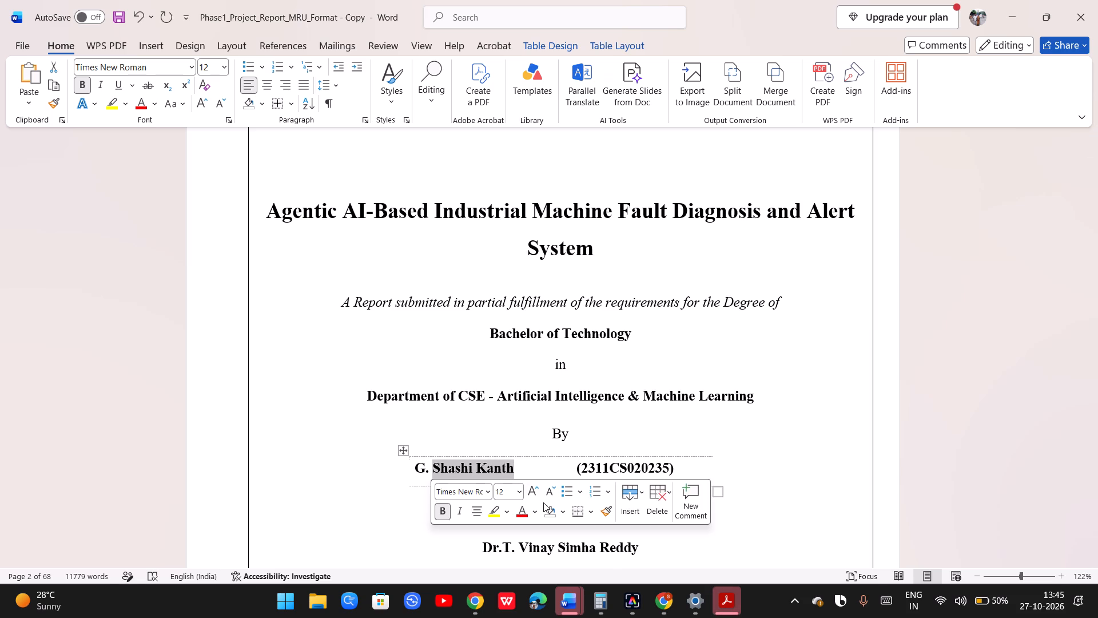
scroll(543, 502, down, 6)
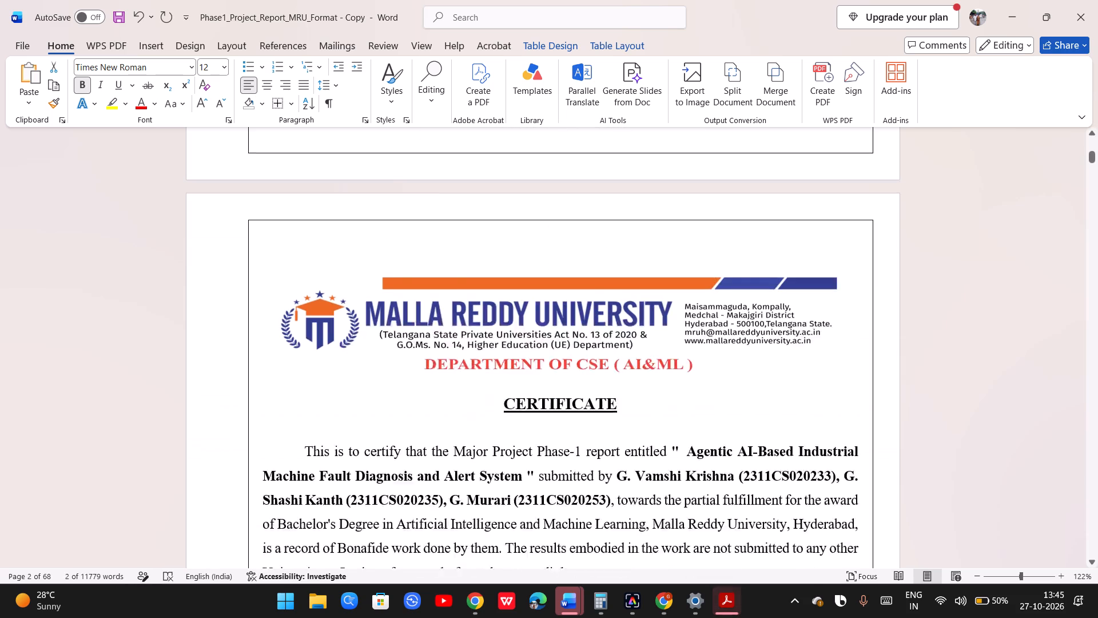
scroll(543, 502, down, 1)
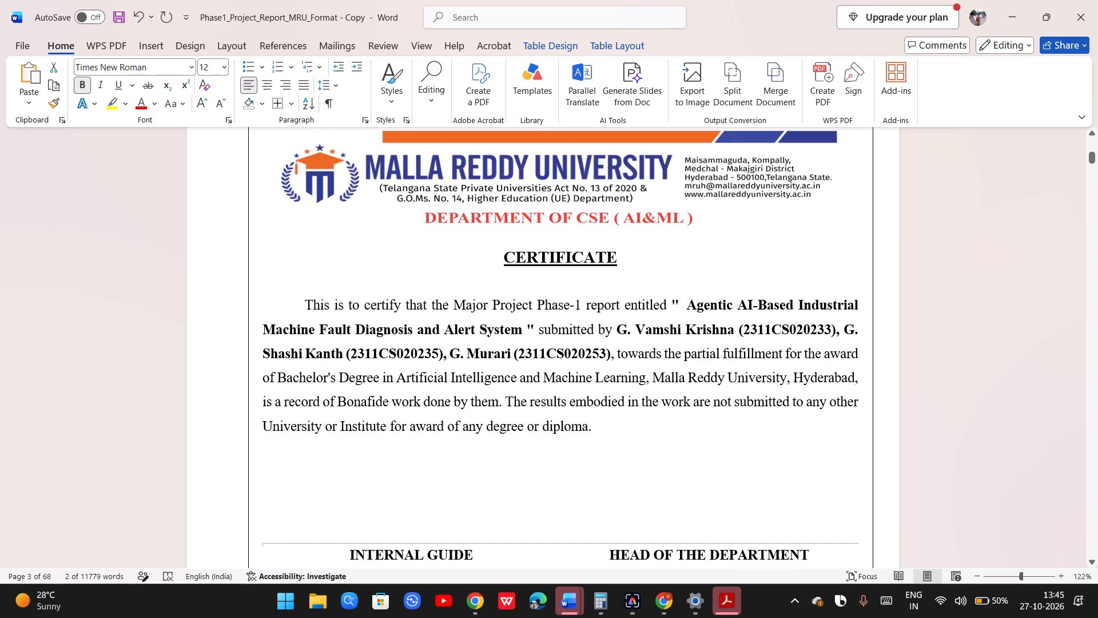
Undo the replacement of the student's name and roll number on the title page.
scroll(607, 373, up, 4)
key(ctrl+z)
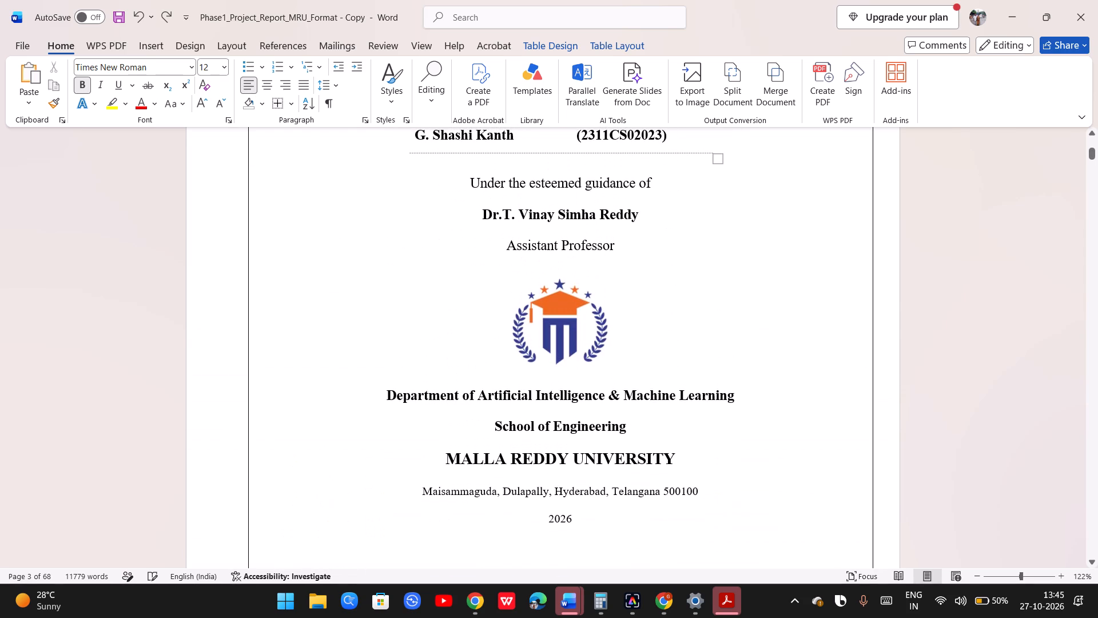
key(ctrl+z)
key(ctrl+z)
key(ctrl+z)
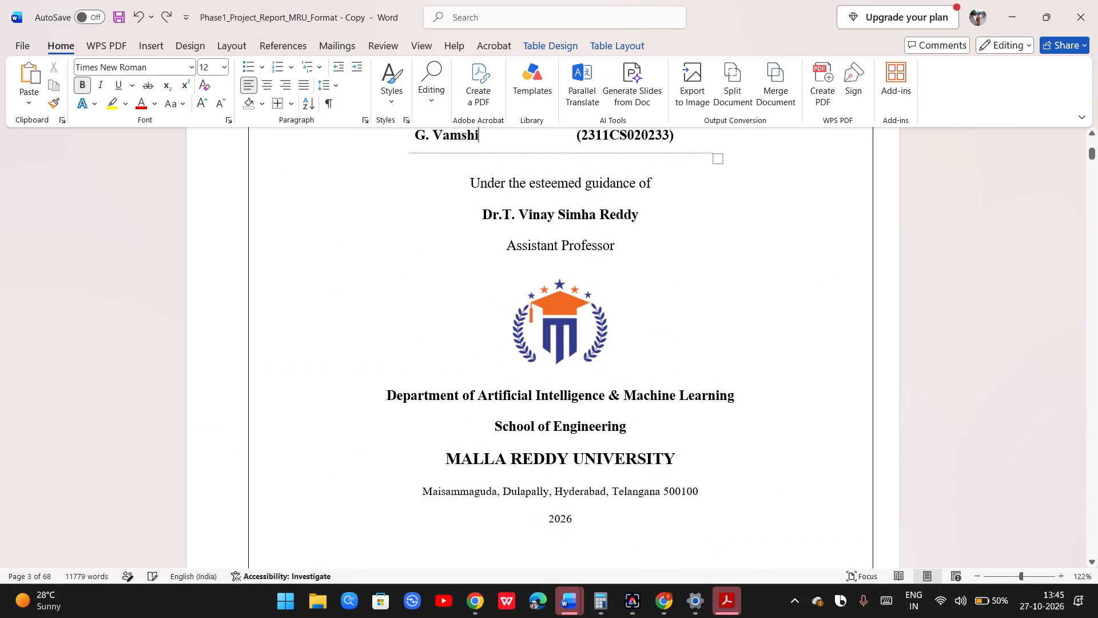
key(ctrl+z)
Delete the second and third students' names and roll numbers from the certificate paragraph, including the commas around them.
scroll(607, 373, up, 1)
scroll(607, 373, down, 2)
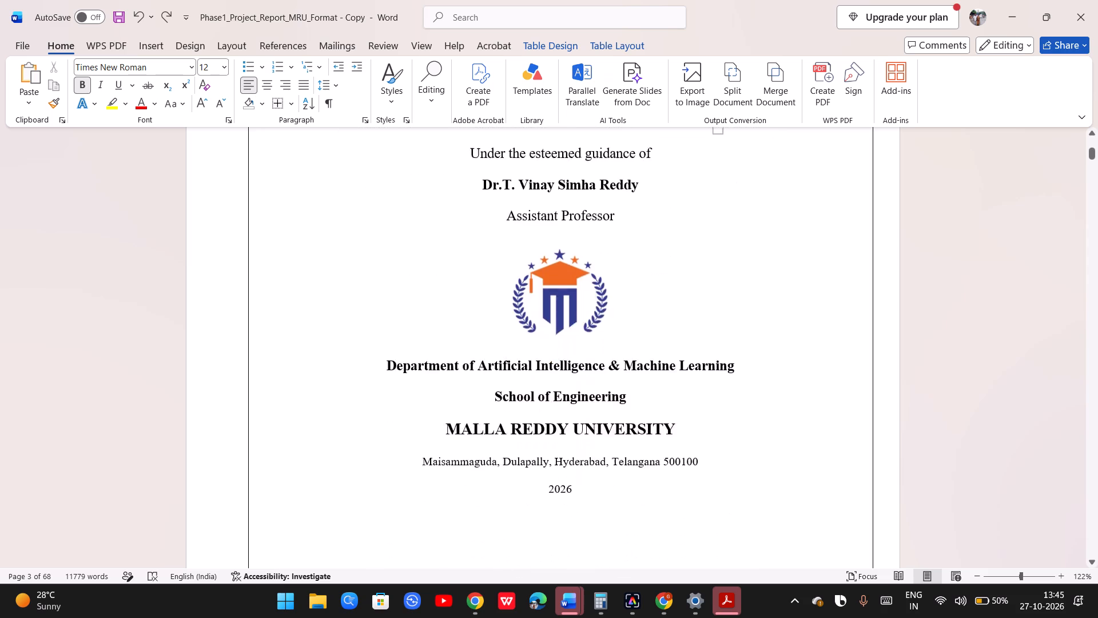
scroll(607, 373, down, 5)
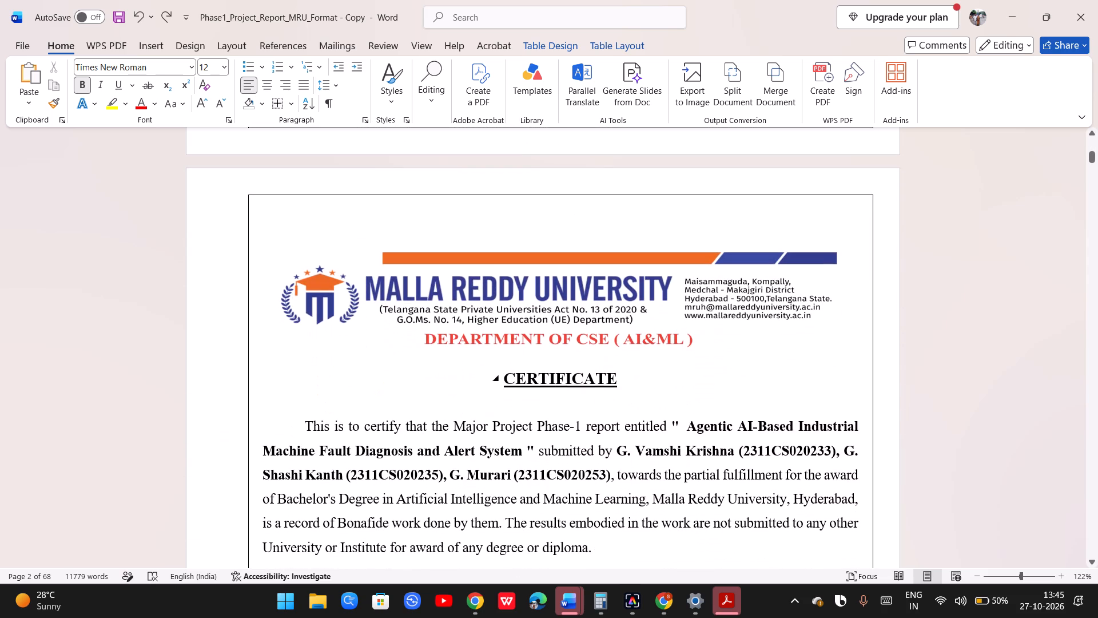
click(607, 373)
scroll(607, 373, down, 1)
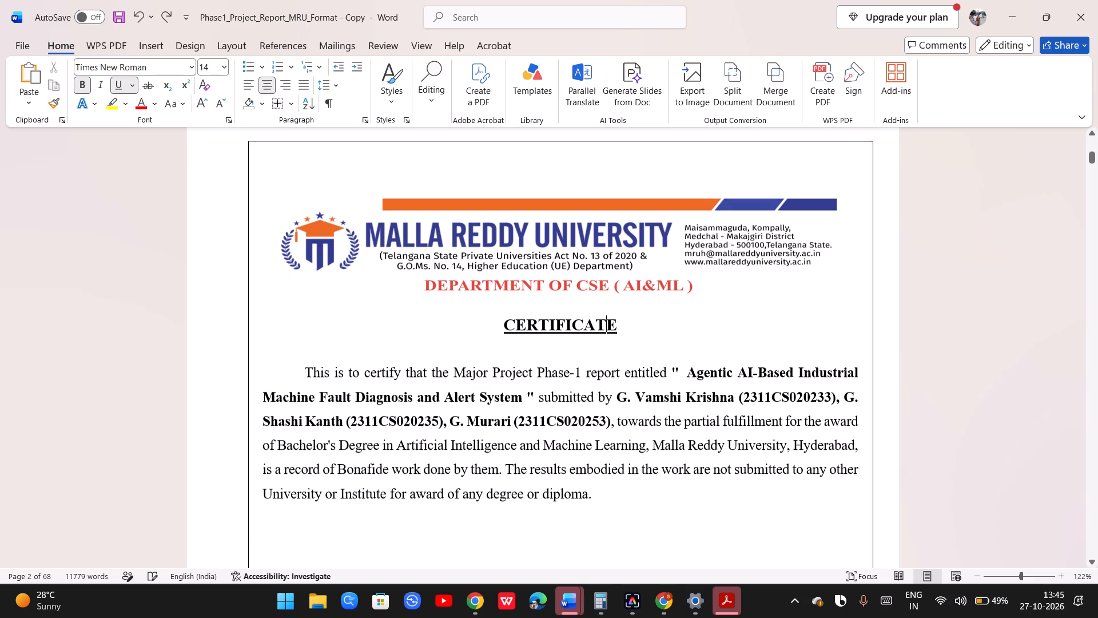
scroll(607, 373, down, 1)
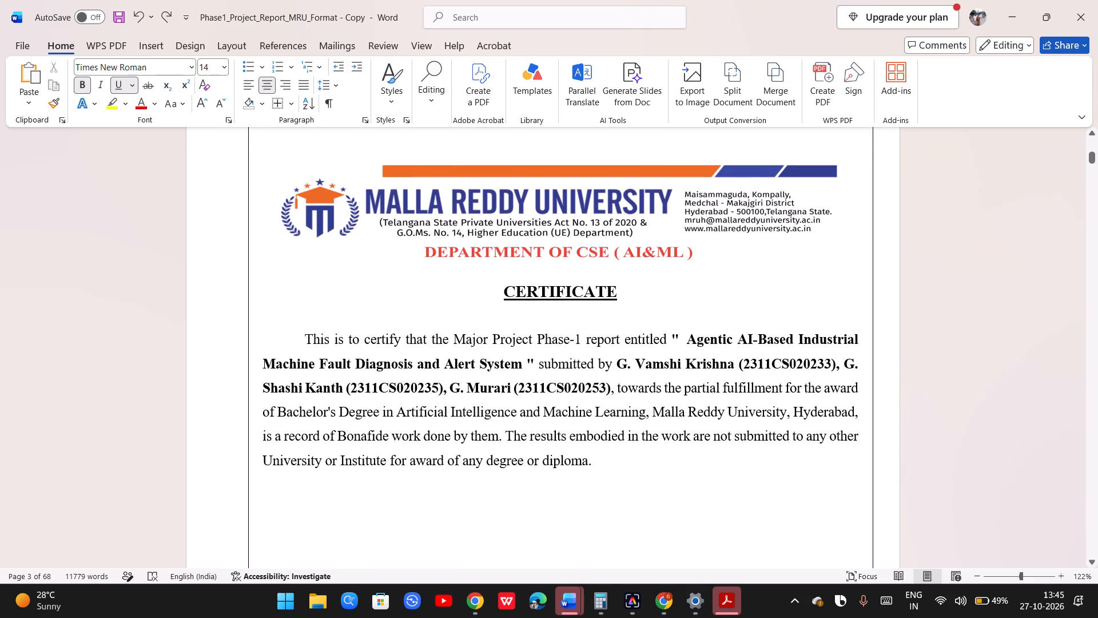
drag(609, 390, 618, 378)
drag(618, 378, 812, 371)
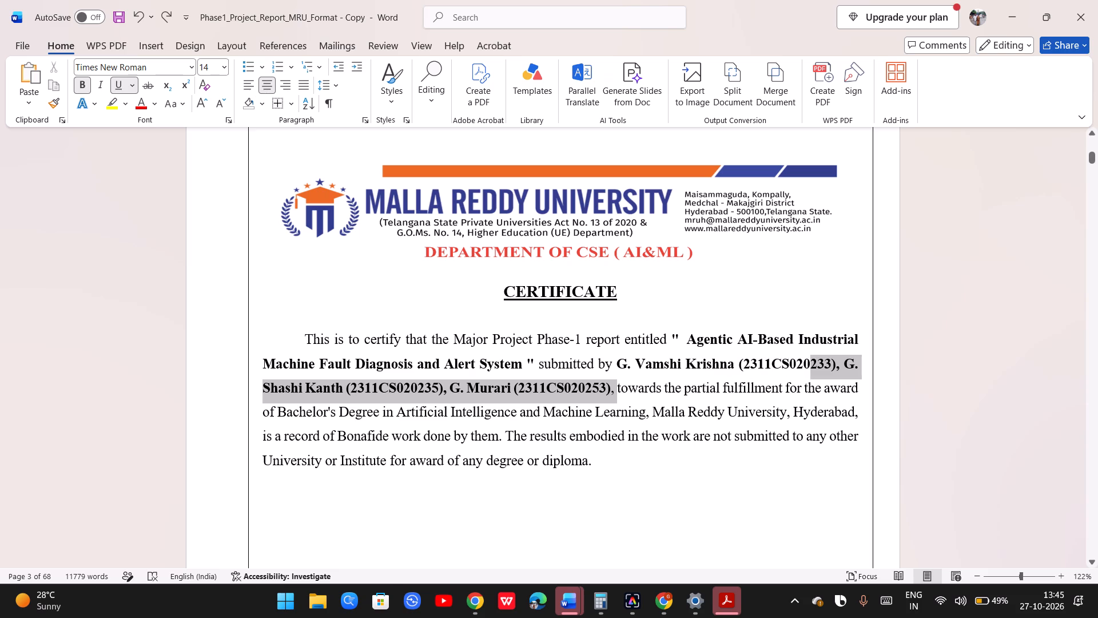
drag(812, 371, 838, 370)
drag(838, 370, 836, 369)
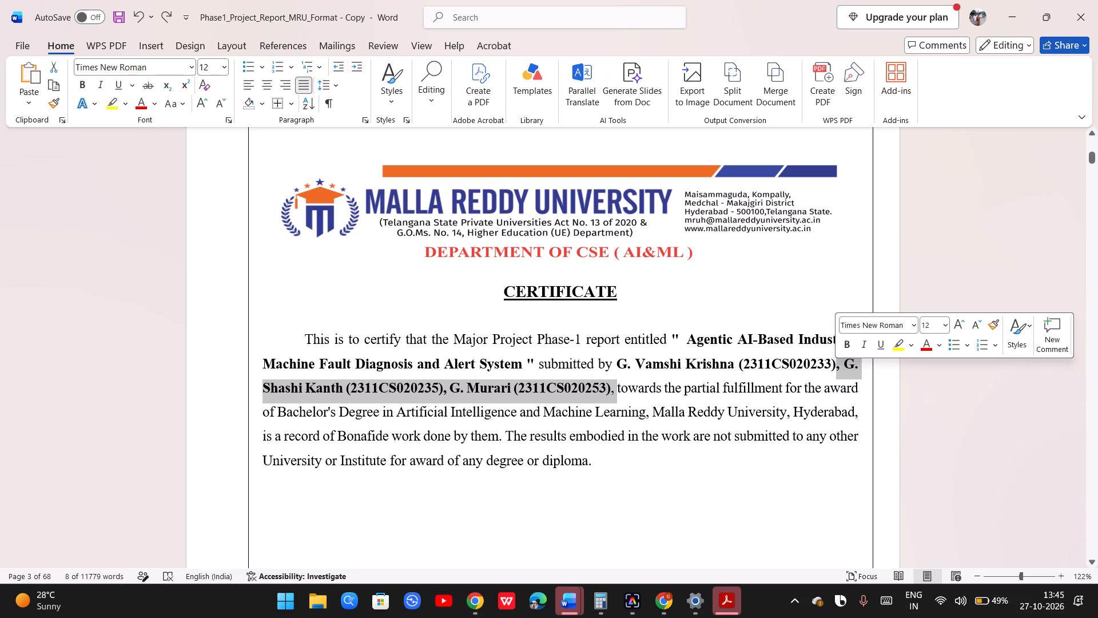
key(BackSpace)
Review the certificate and declaration pages, check the front pages in the print preview, and return to the title page.
scroll(664, 408, down, 1)
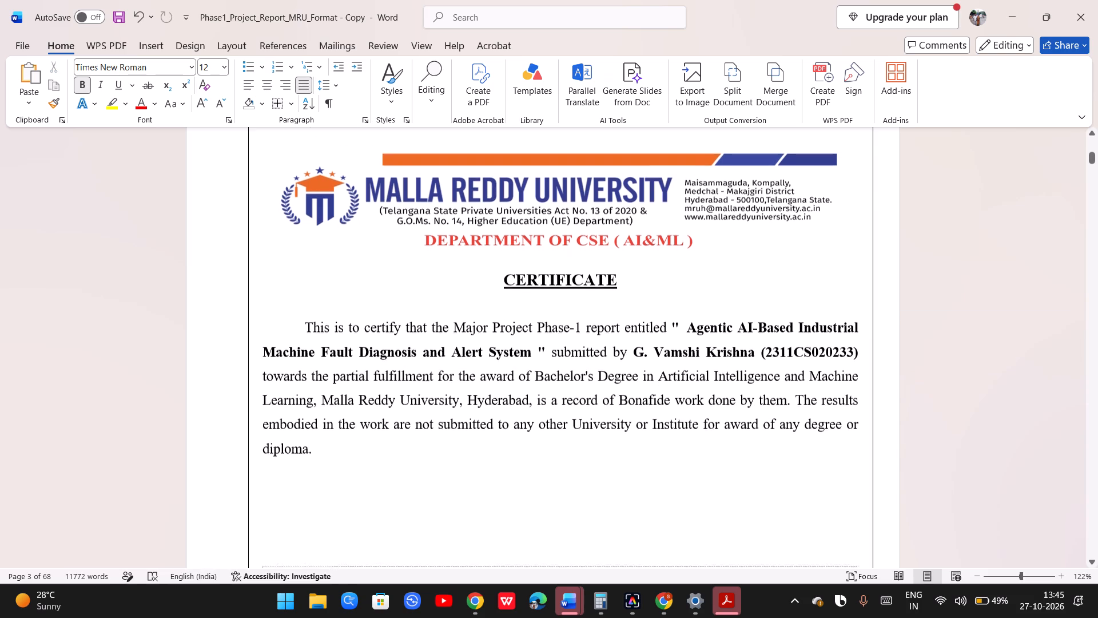
scroll(664, 408, down, 4)
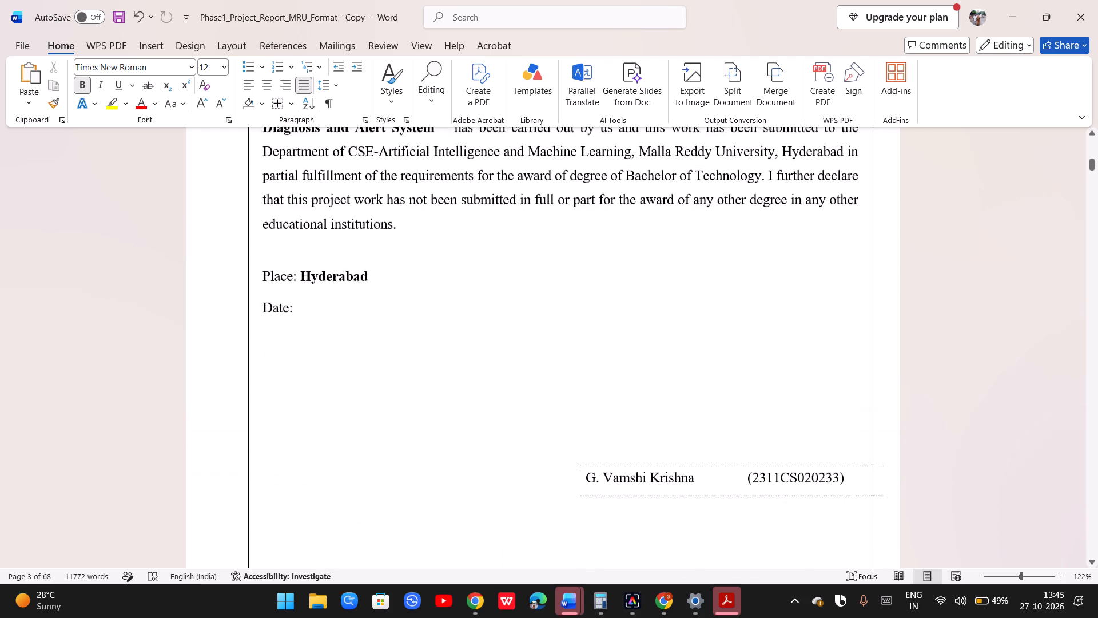
scroll(664, 408, down, 2)
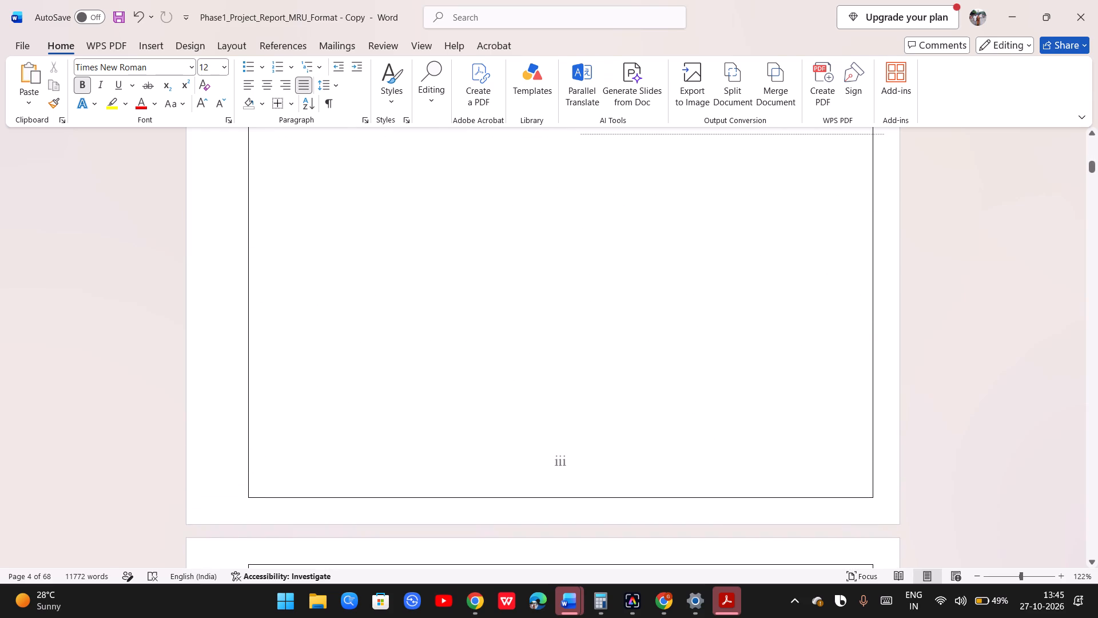
key(ctrl+p)
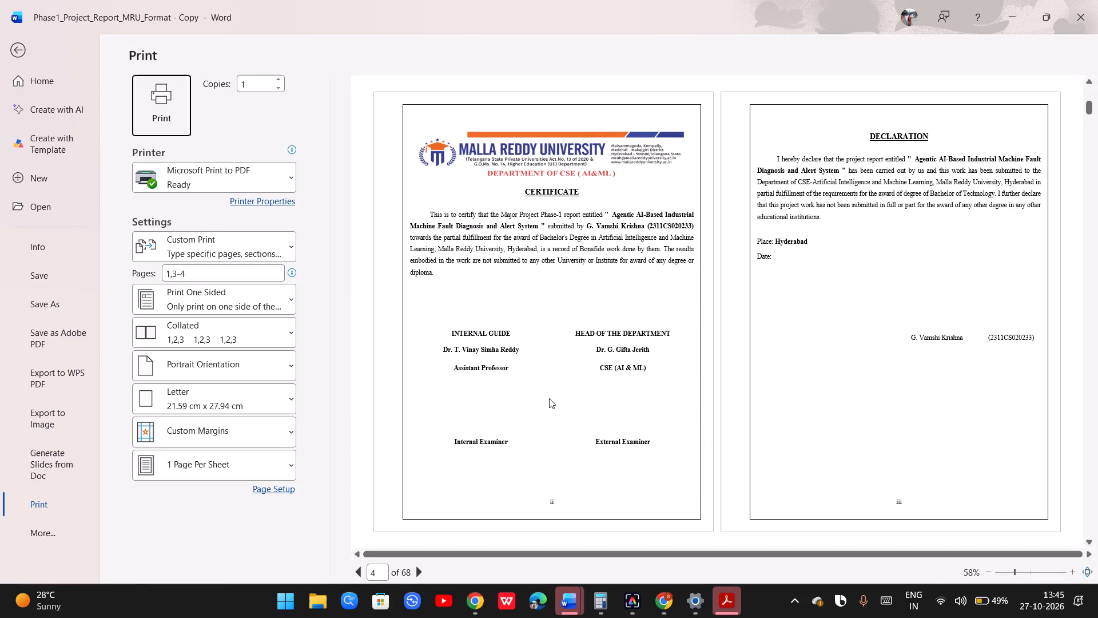
scroll(549, 398, right, 2)
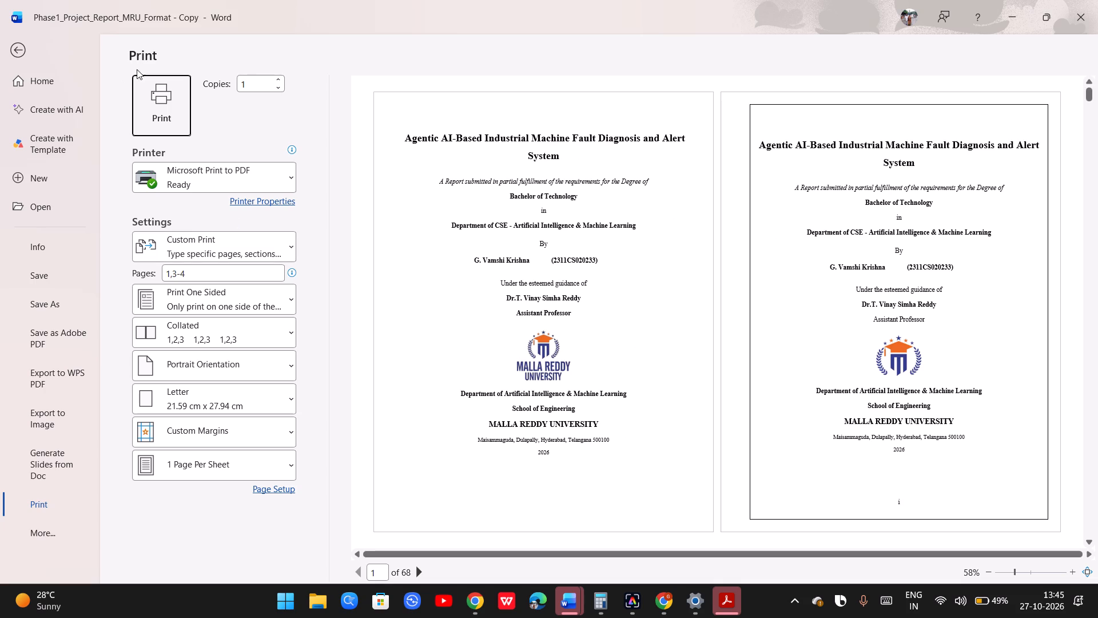
click(20, 49)
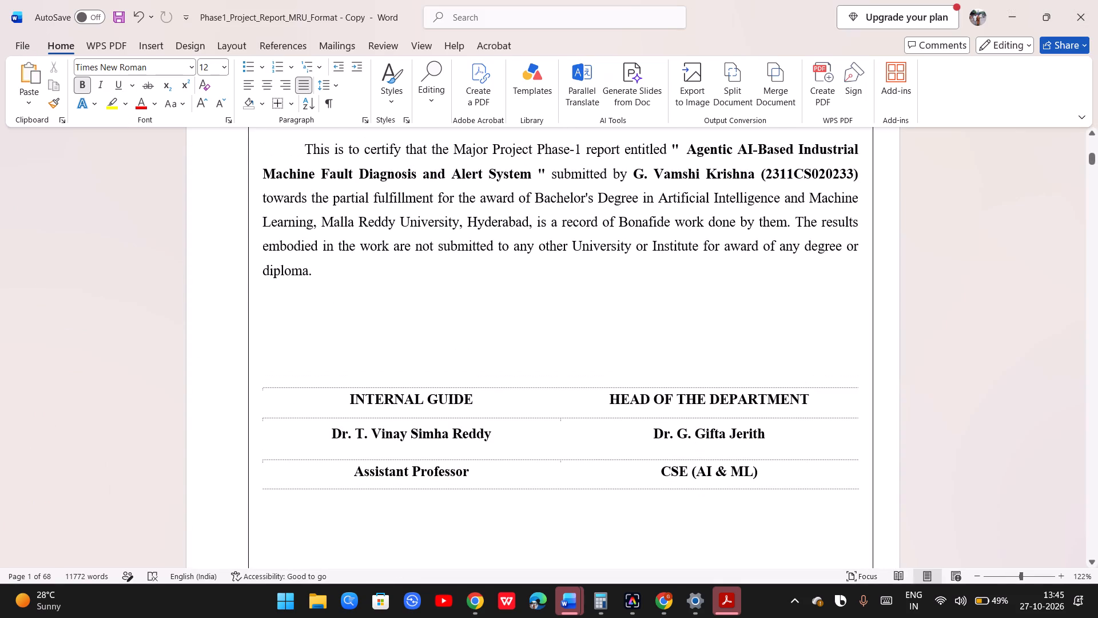
scroll(219, 194, up, 6)
scroll(219, 194, down, 1)
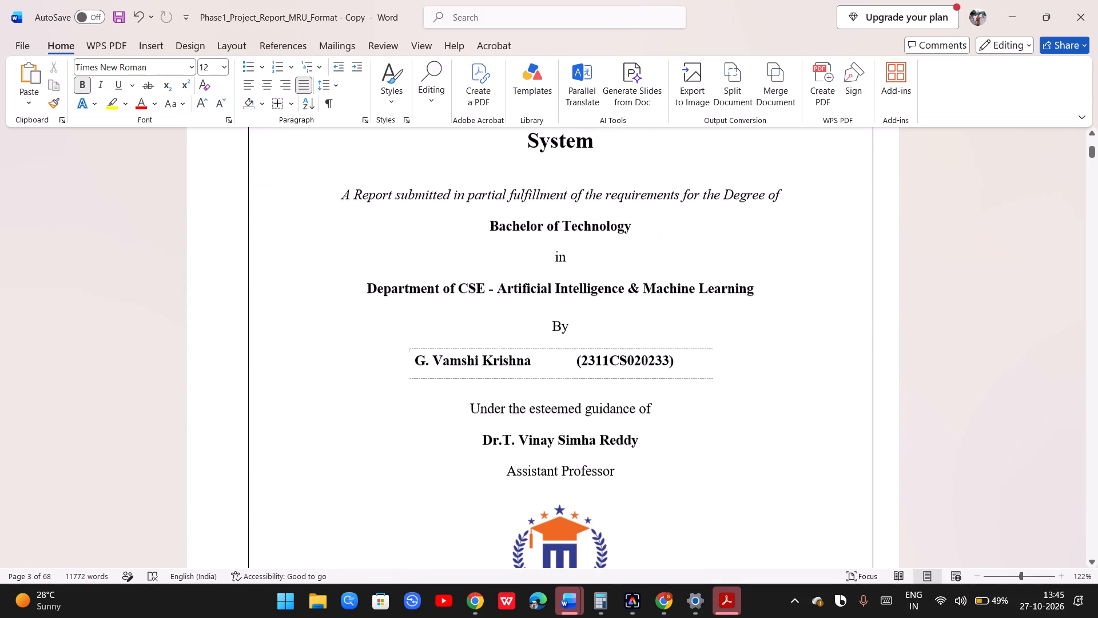
Save the report as a Word document under its existing name in the documents folder of 4-1 project.
scroll(299, 272, down, 1)
scroll(345, 335, down, 1)
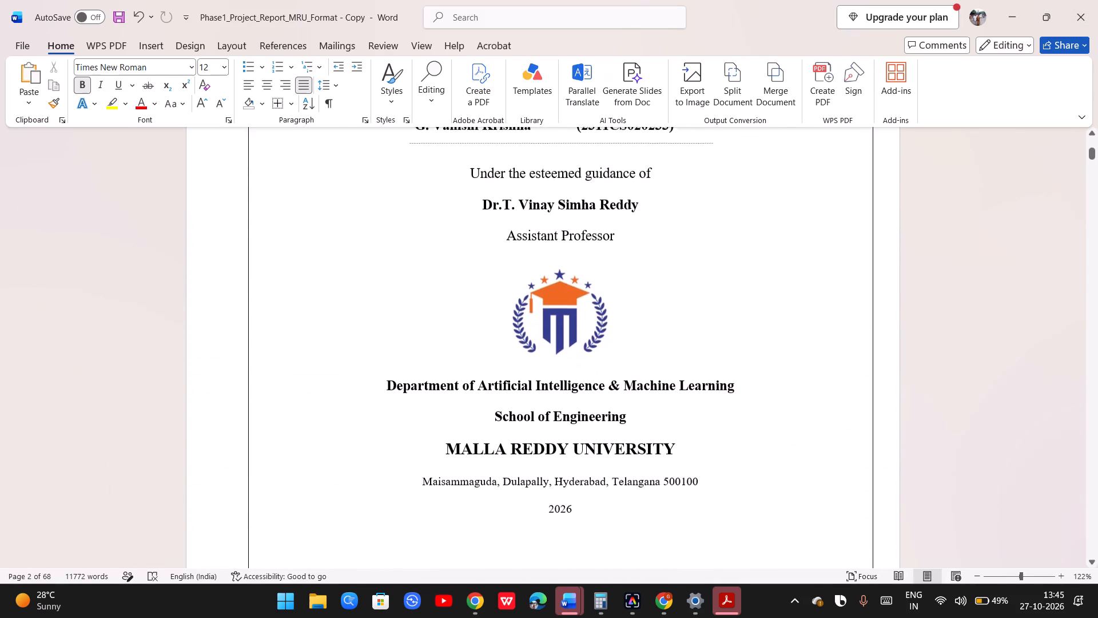
scroll(345, 335, down, 1)
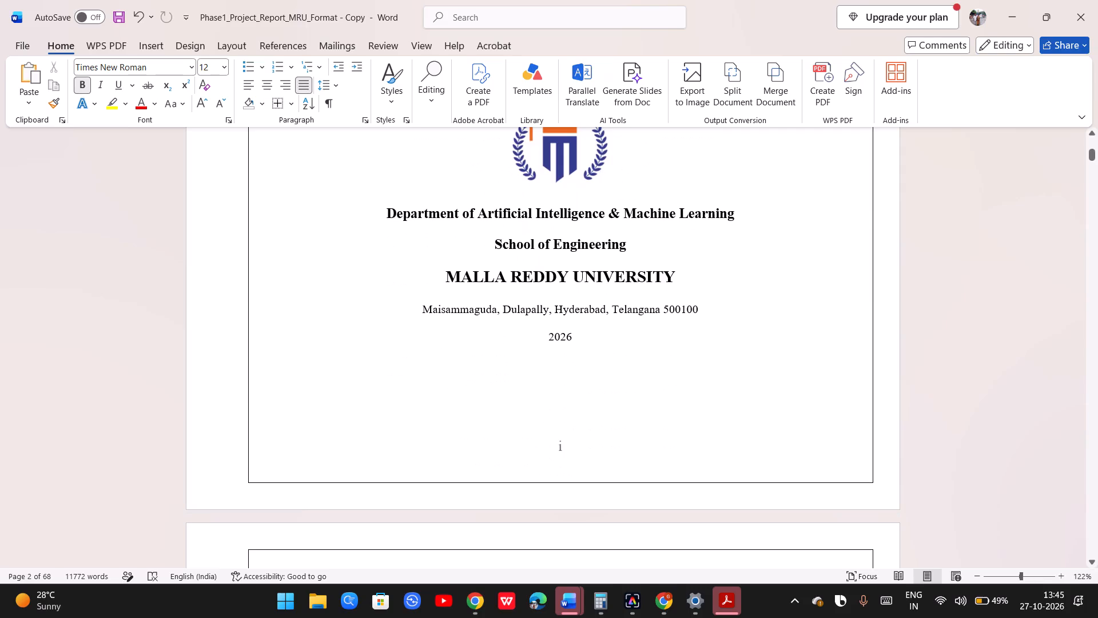
click(25, 49)
click(65, 301)
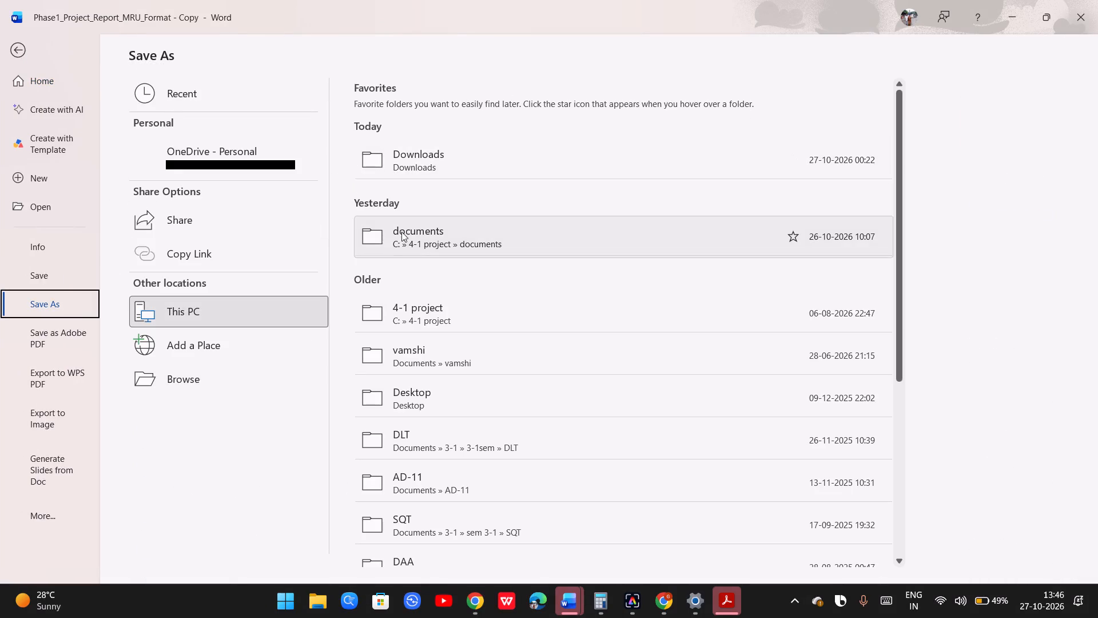
click(234, 369)
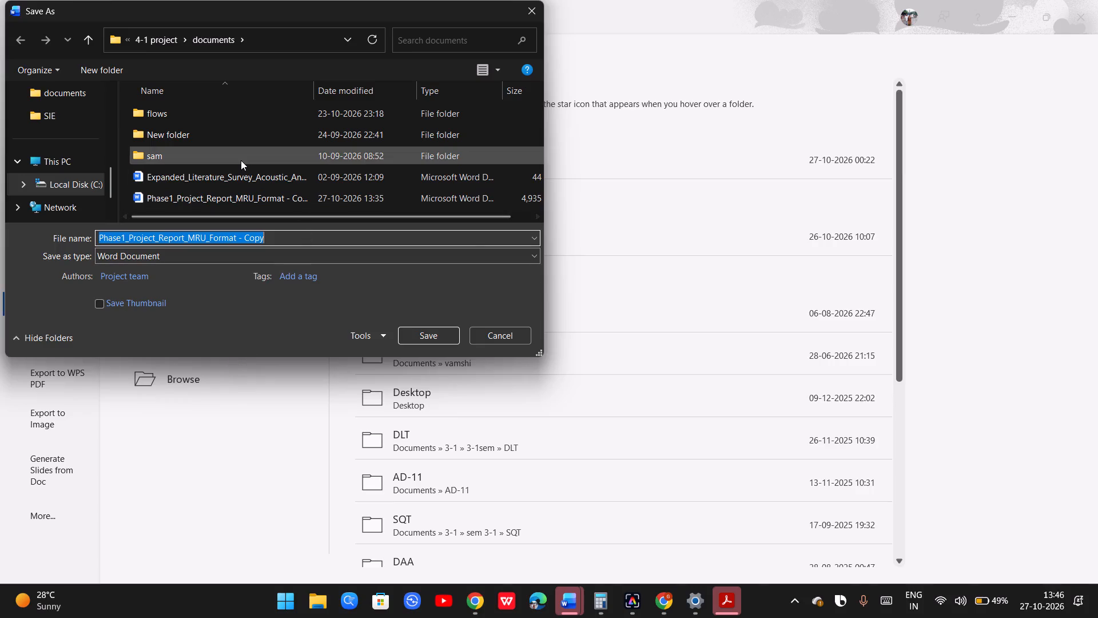
key(Return)
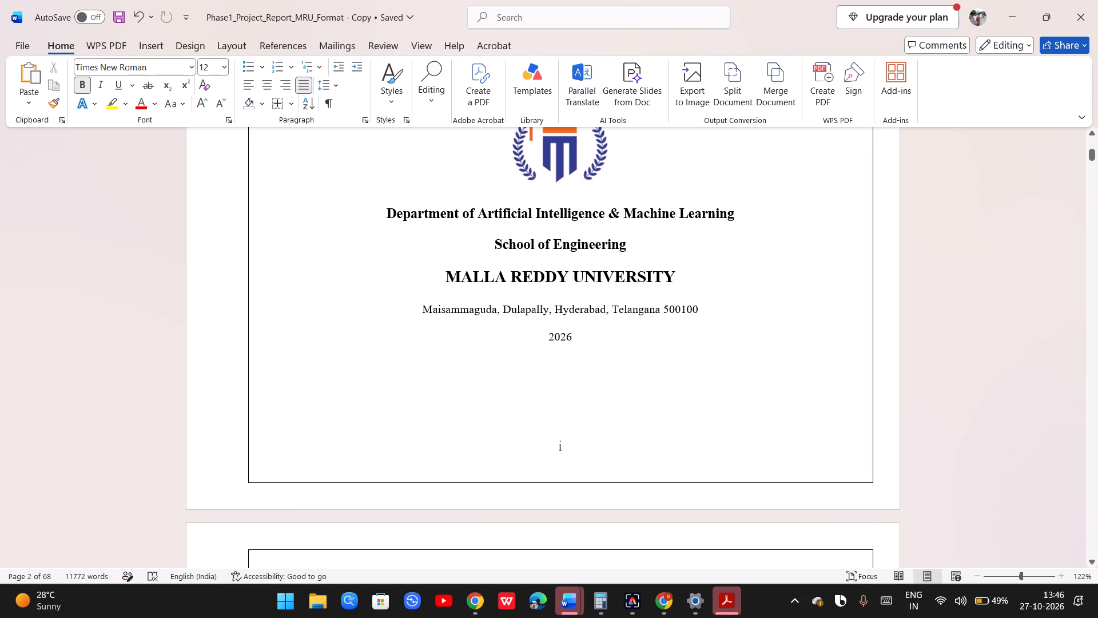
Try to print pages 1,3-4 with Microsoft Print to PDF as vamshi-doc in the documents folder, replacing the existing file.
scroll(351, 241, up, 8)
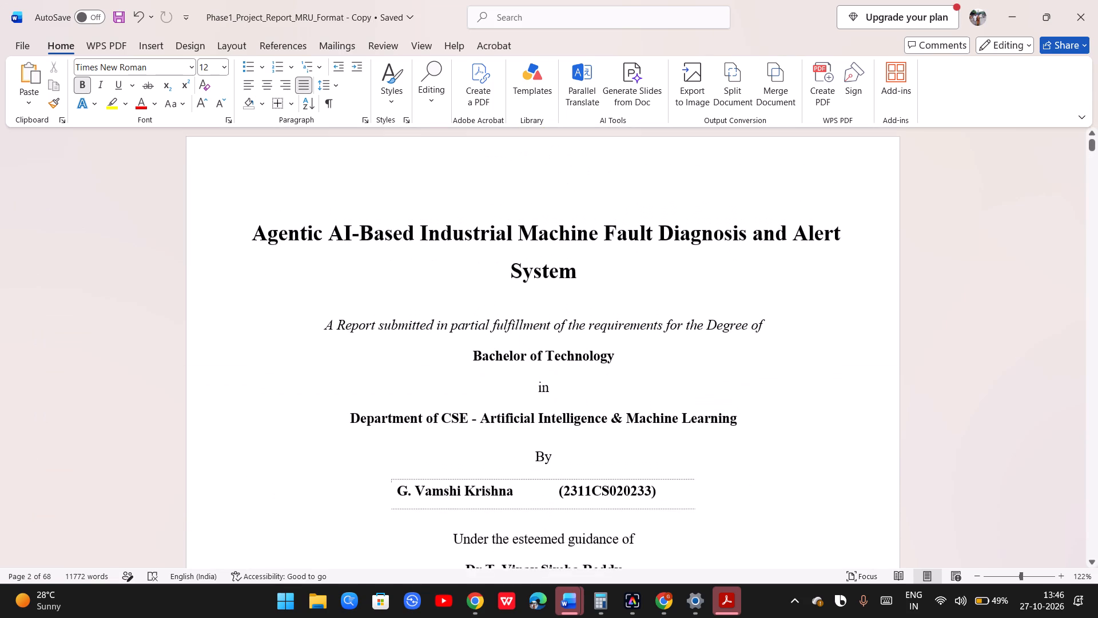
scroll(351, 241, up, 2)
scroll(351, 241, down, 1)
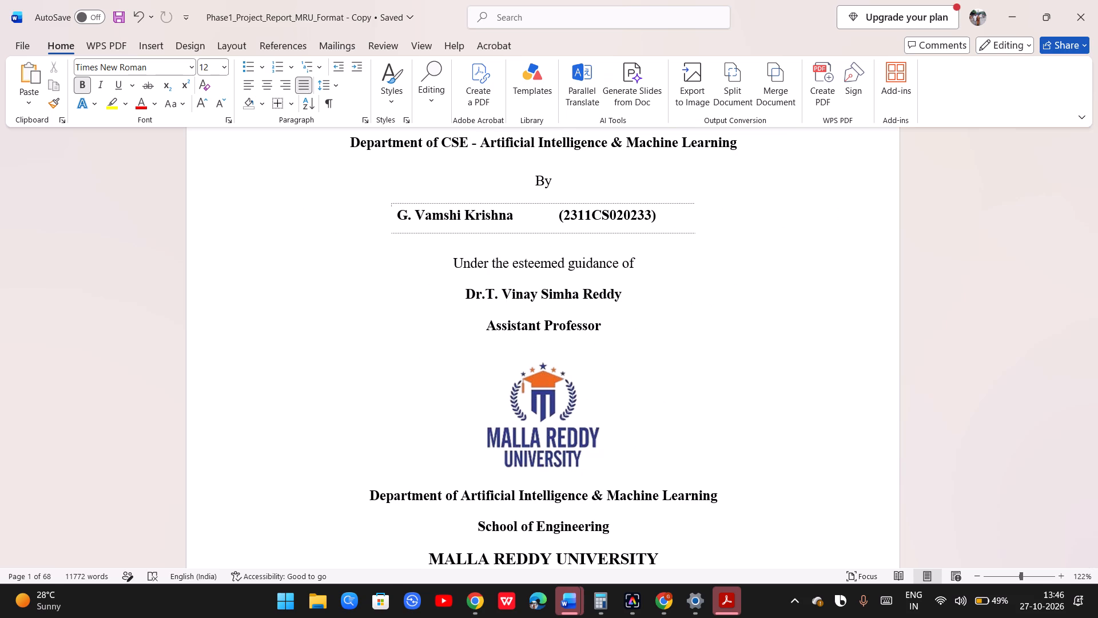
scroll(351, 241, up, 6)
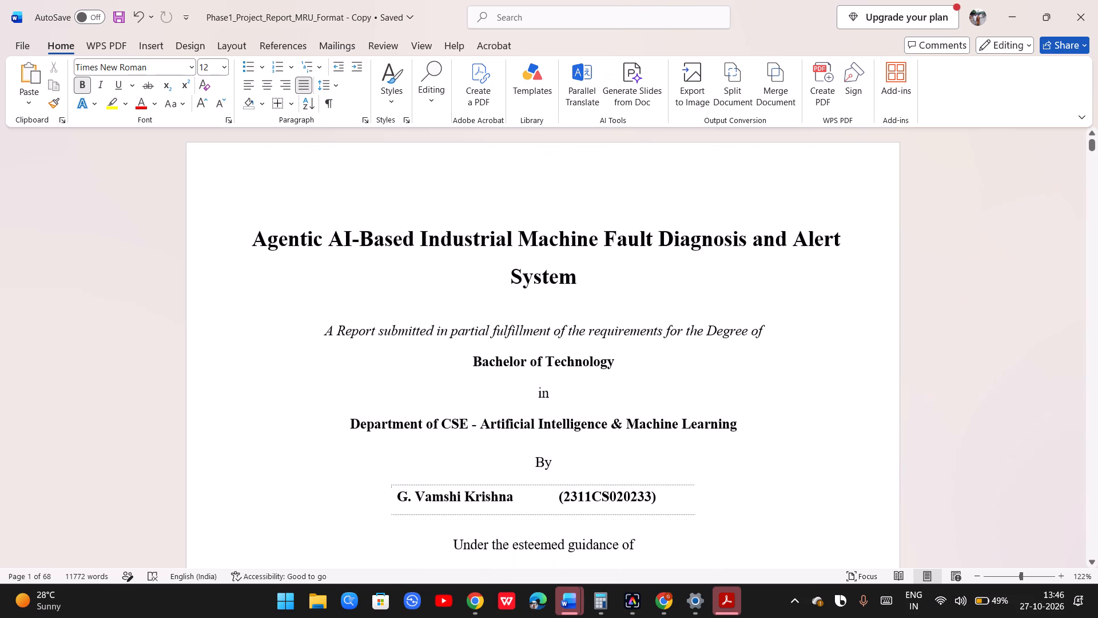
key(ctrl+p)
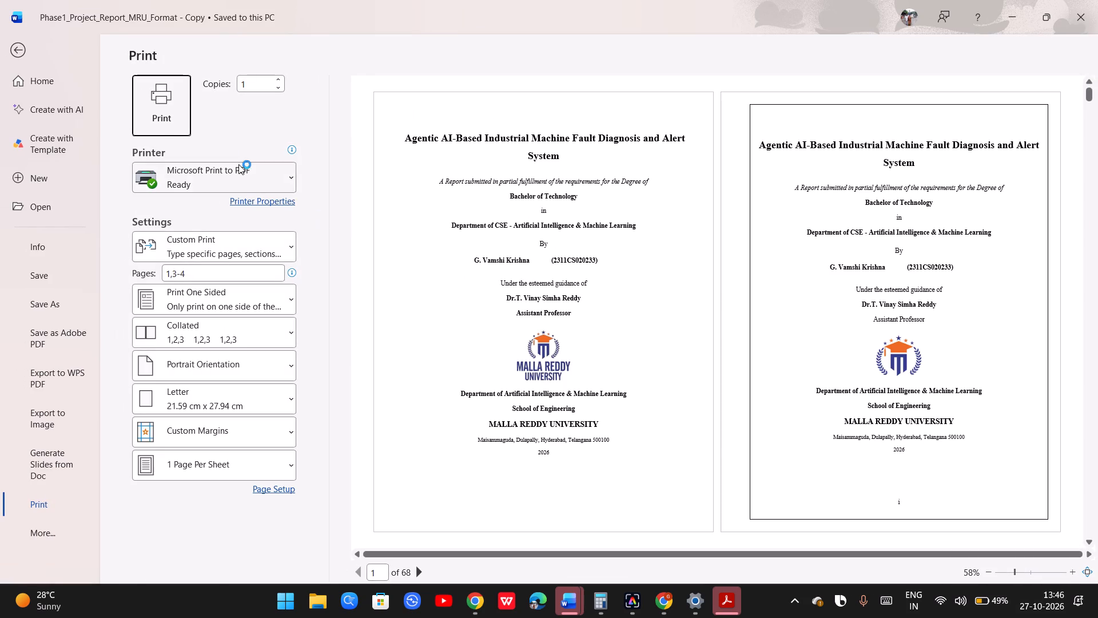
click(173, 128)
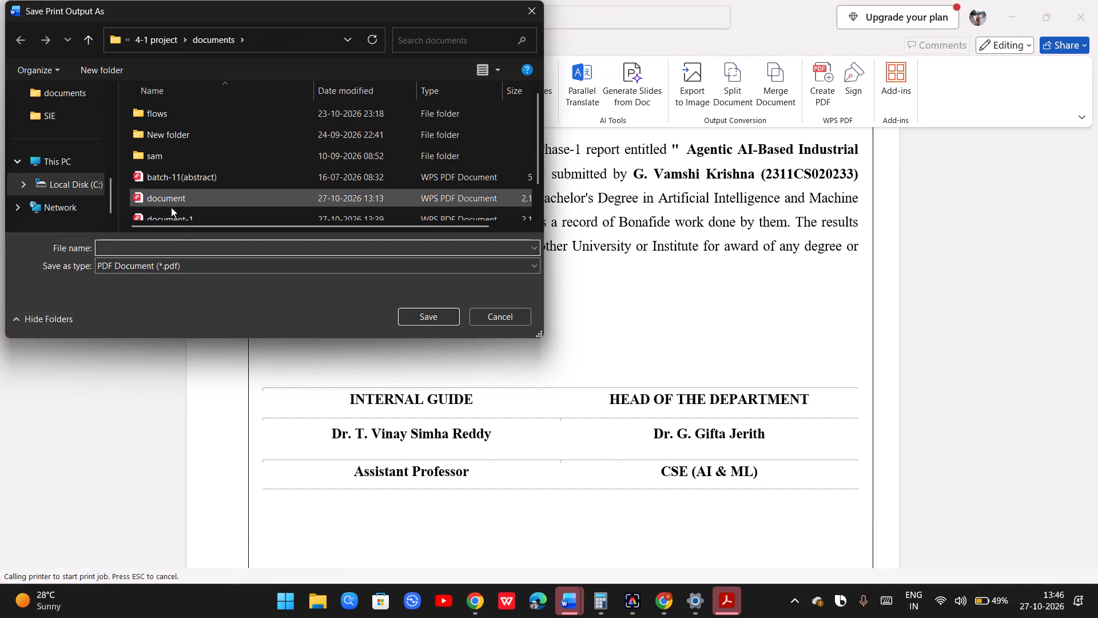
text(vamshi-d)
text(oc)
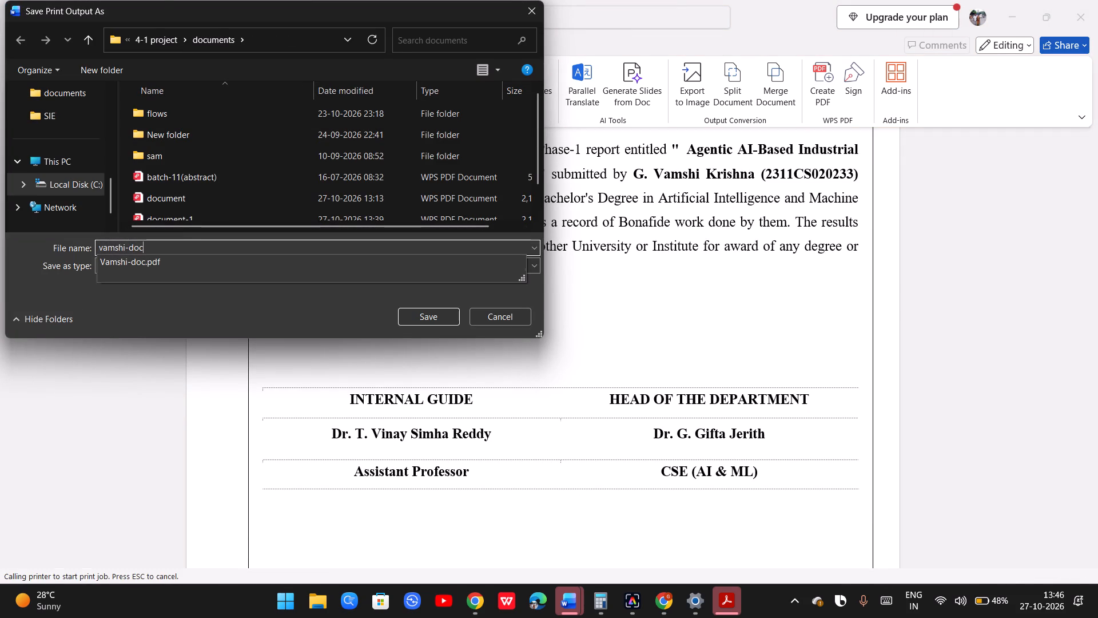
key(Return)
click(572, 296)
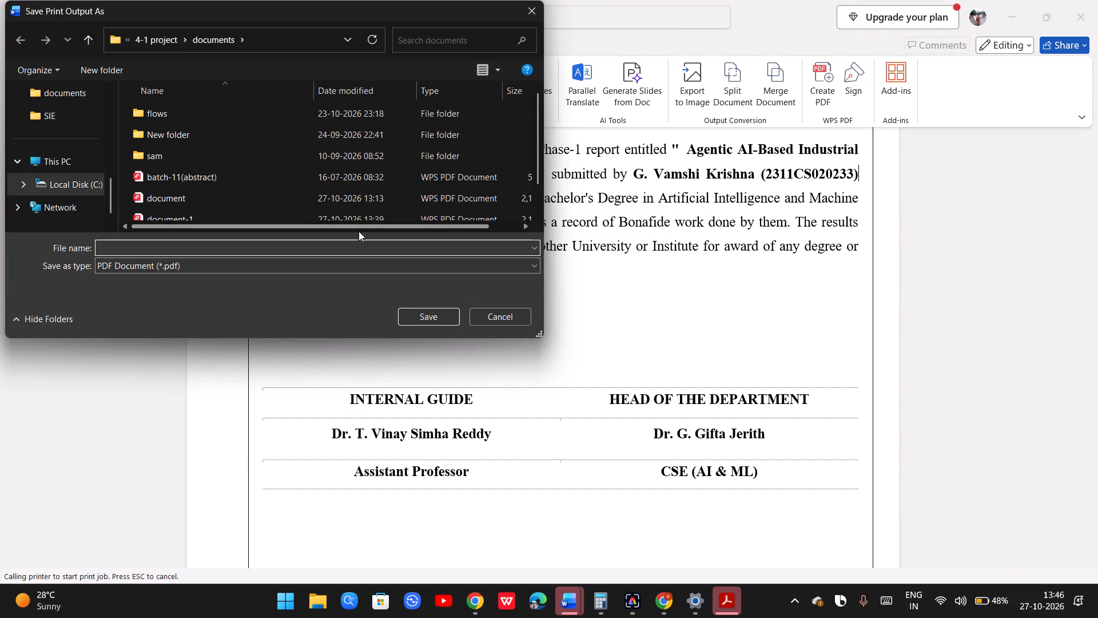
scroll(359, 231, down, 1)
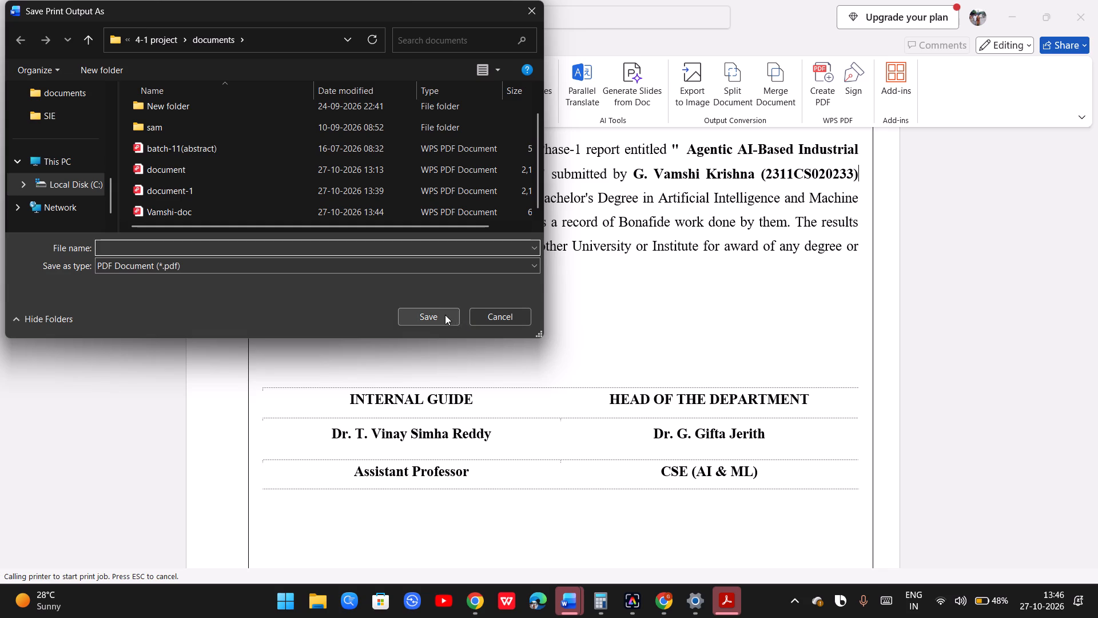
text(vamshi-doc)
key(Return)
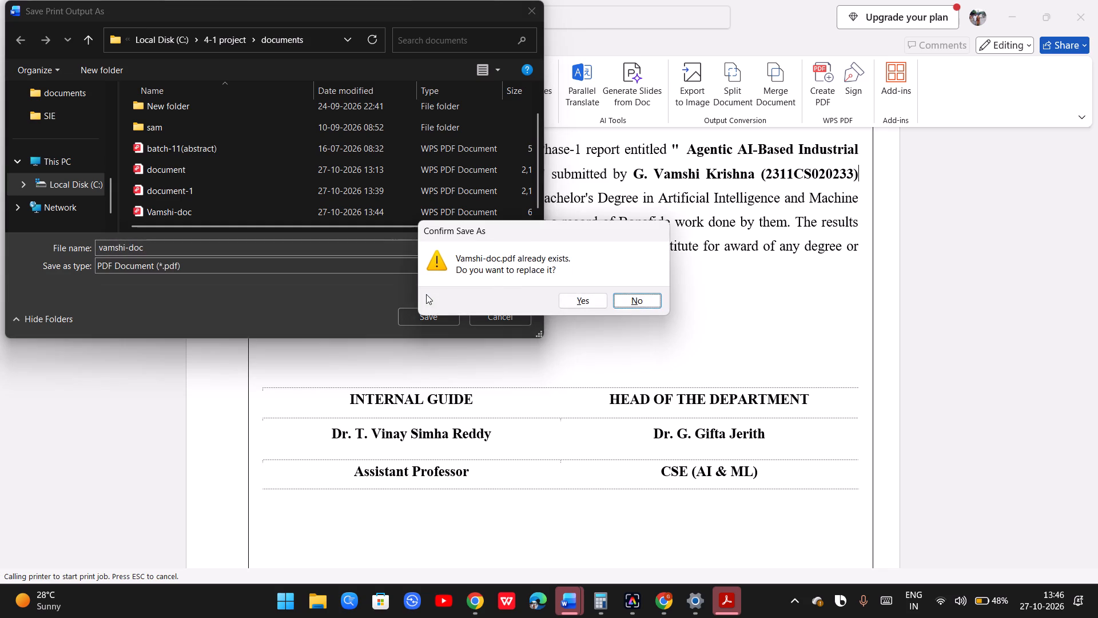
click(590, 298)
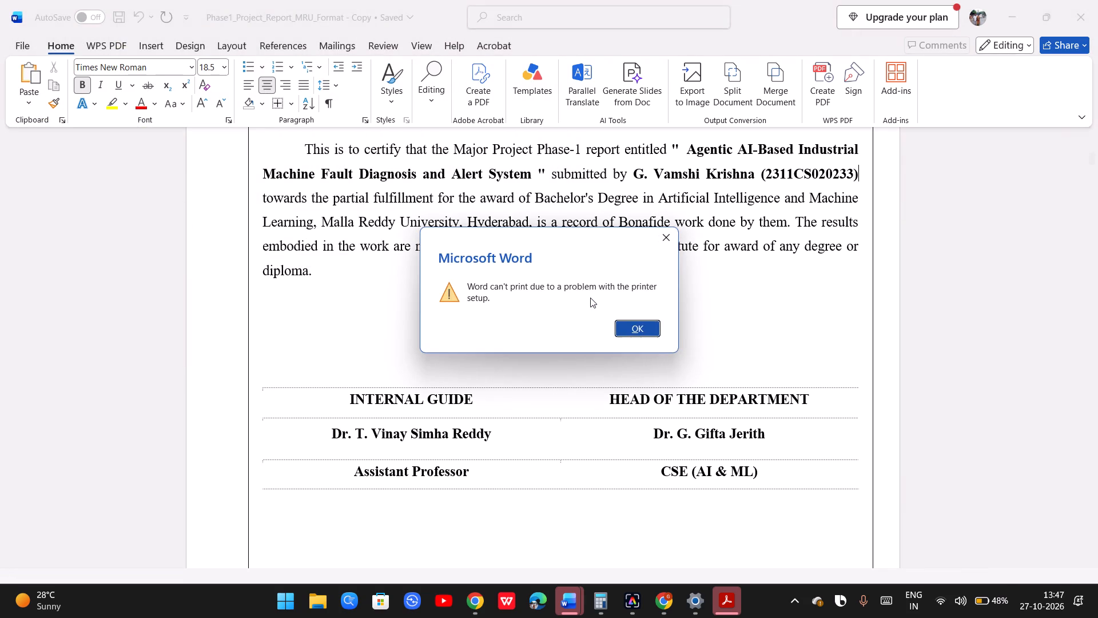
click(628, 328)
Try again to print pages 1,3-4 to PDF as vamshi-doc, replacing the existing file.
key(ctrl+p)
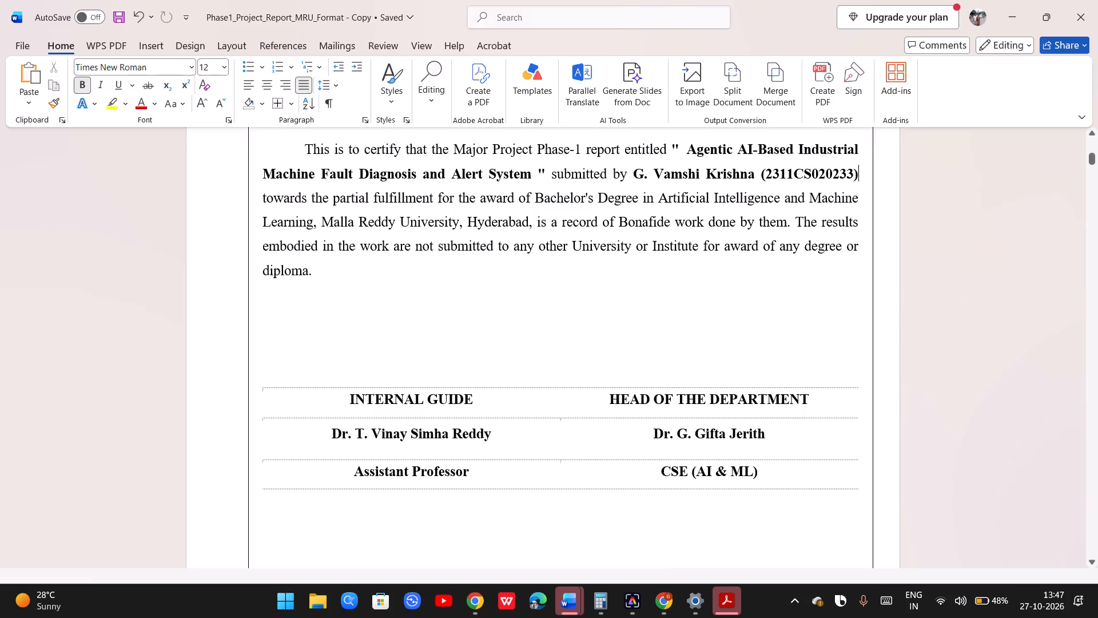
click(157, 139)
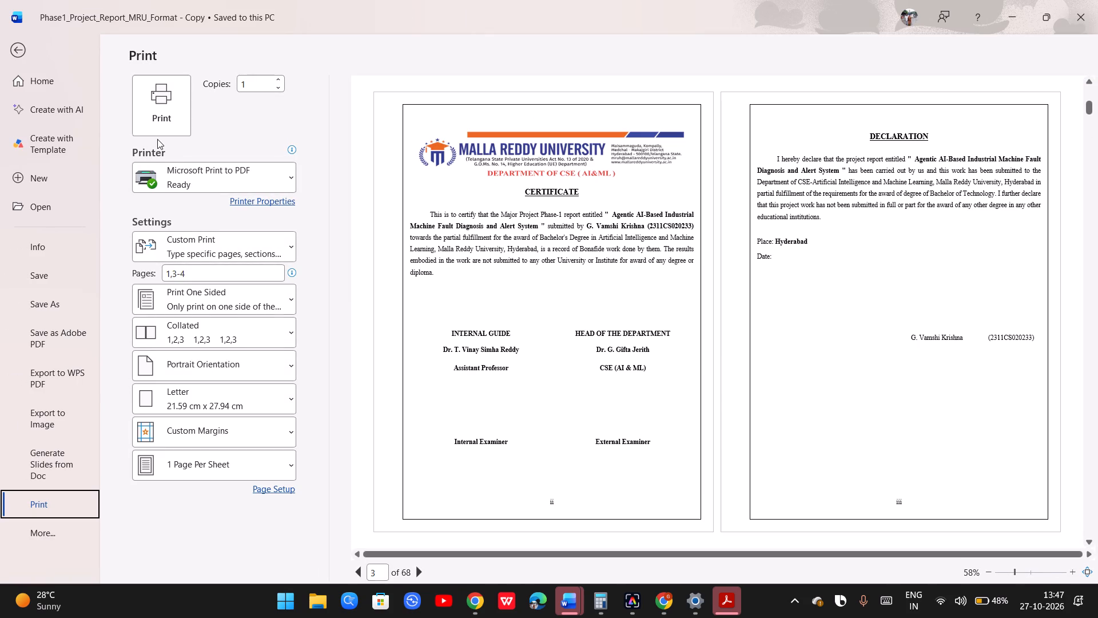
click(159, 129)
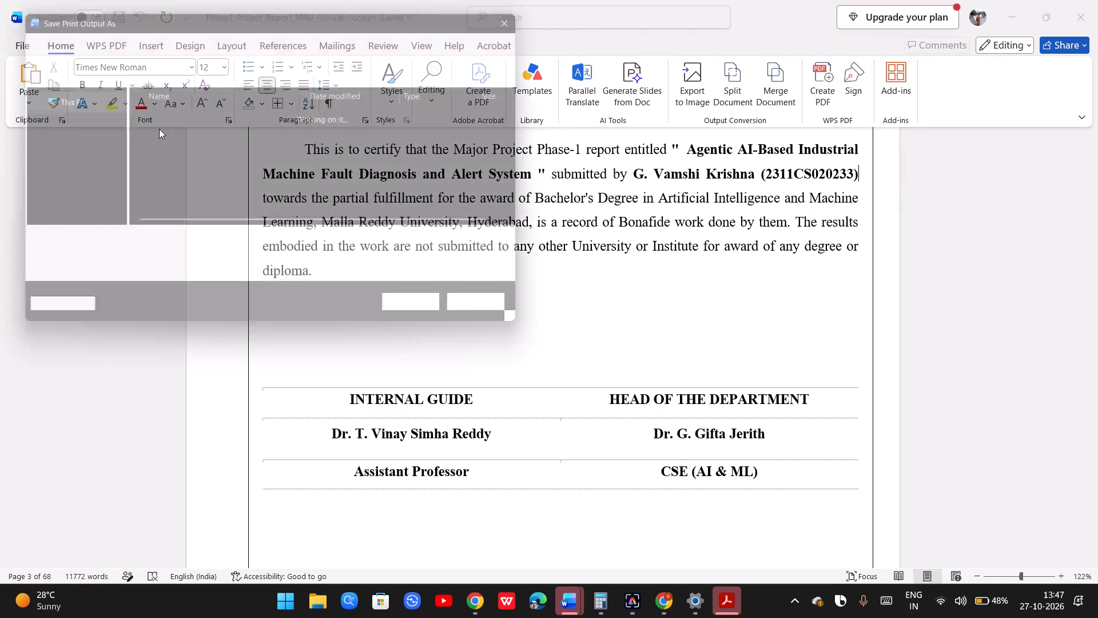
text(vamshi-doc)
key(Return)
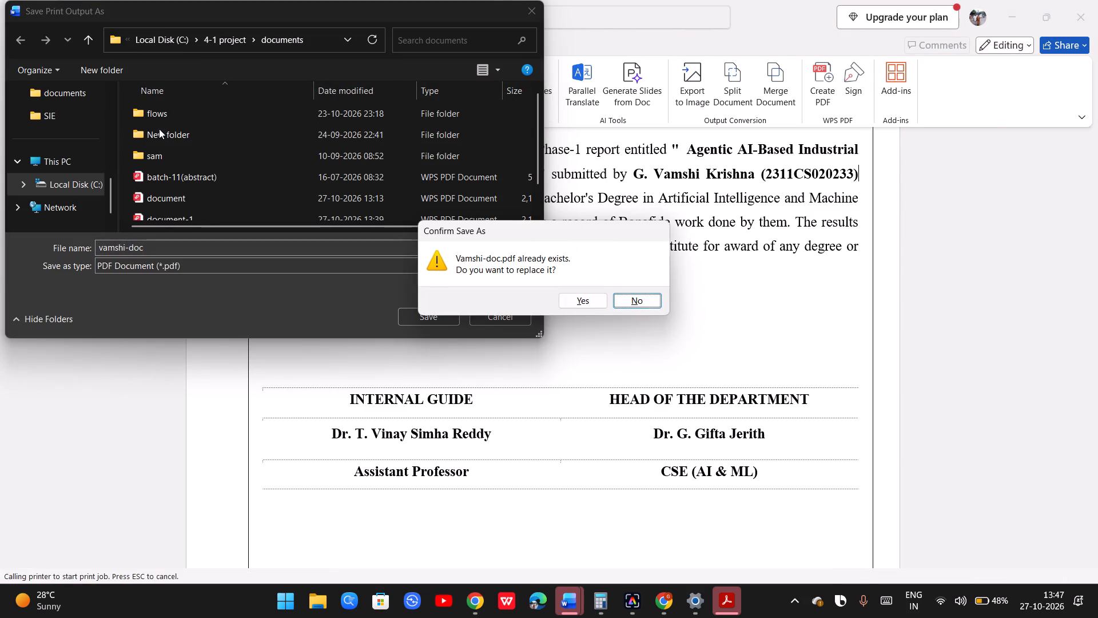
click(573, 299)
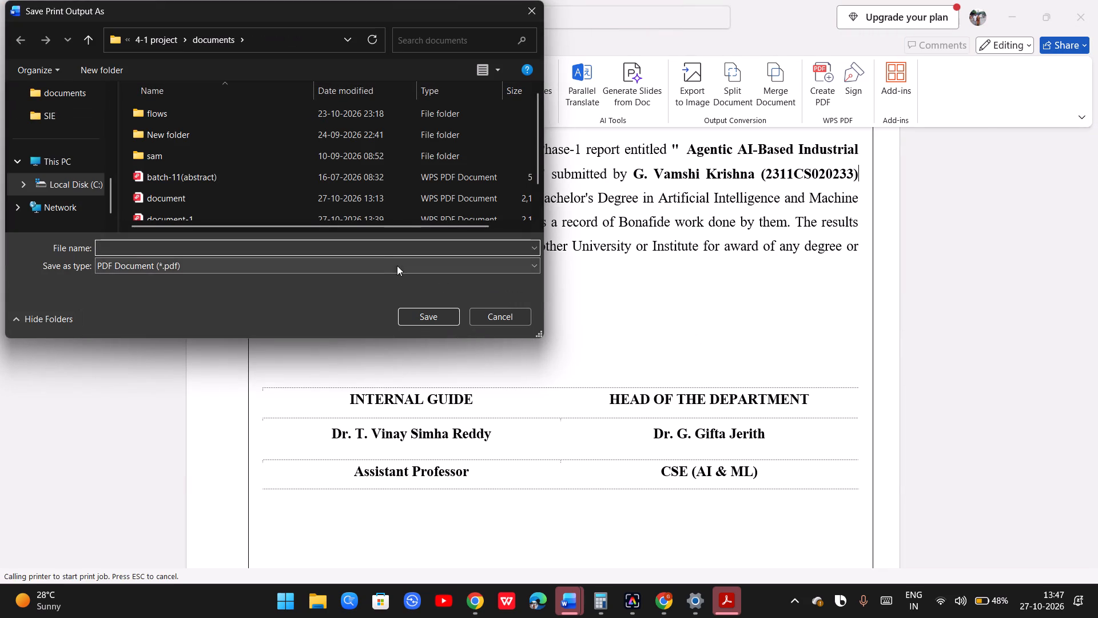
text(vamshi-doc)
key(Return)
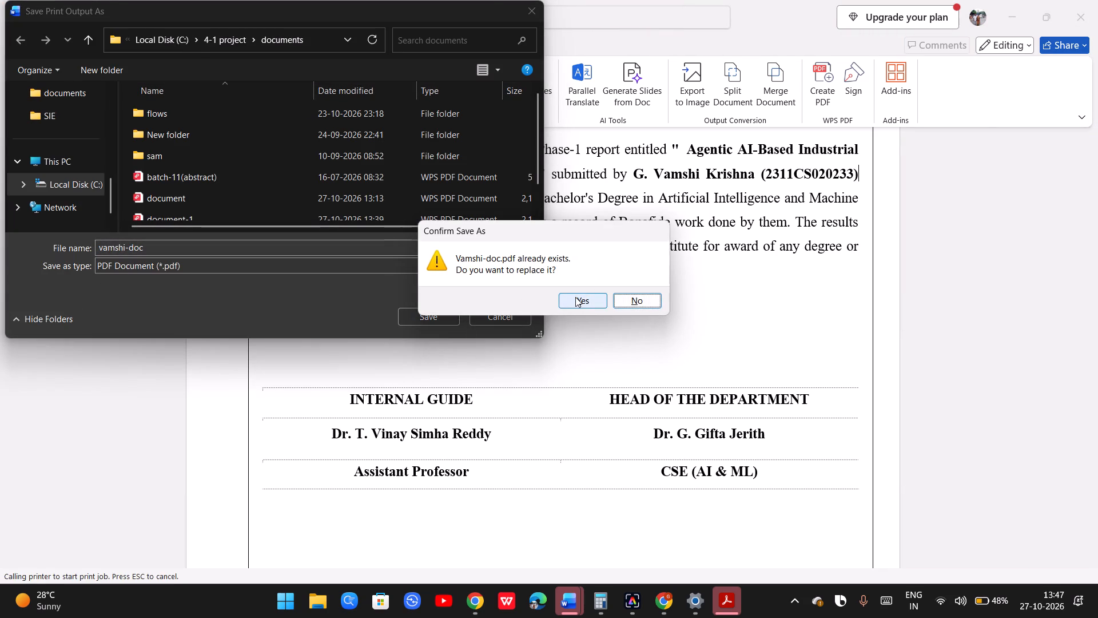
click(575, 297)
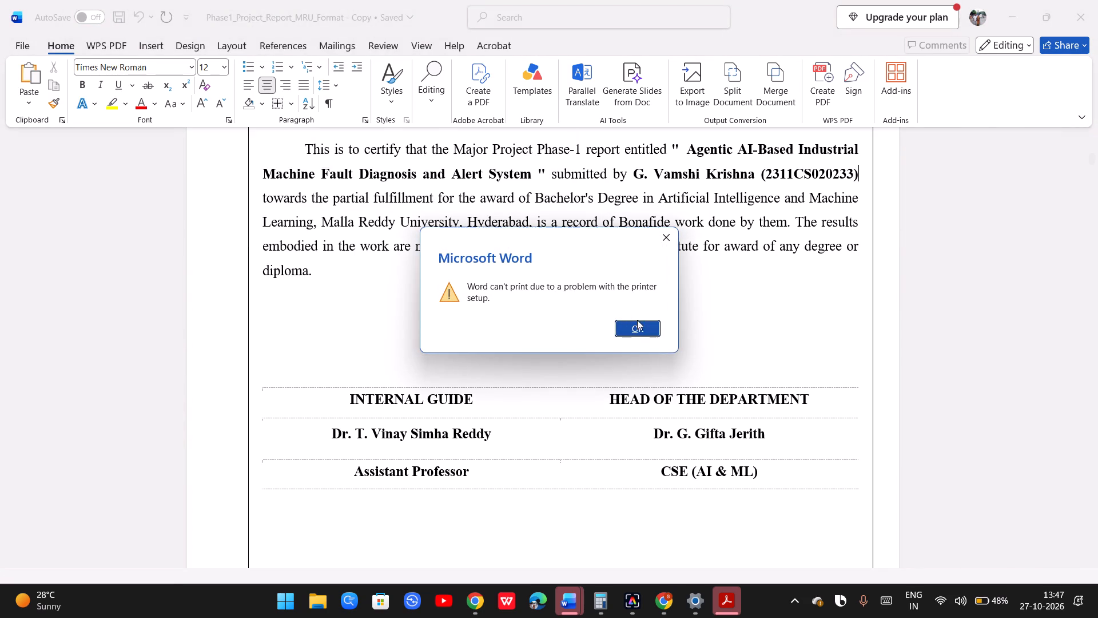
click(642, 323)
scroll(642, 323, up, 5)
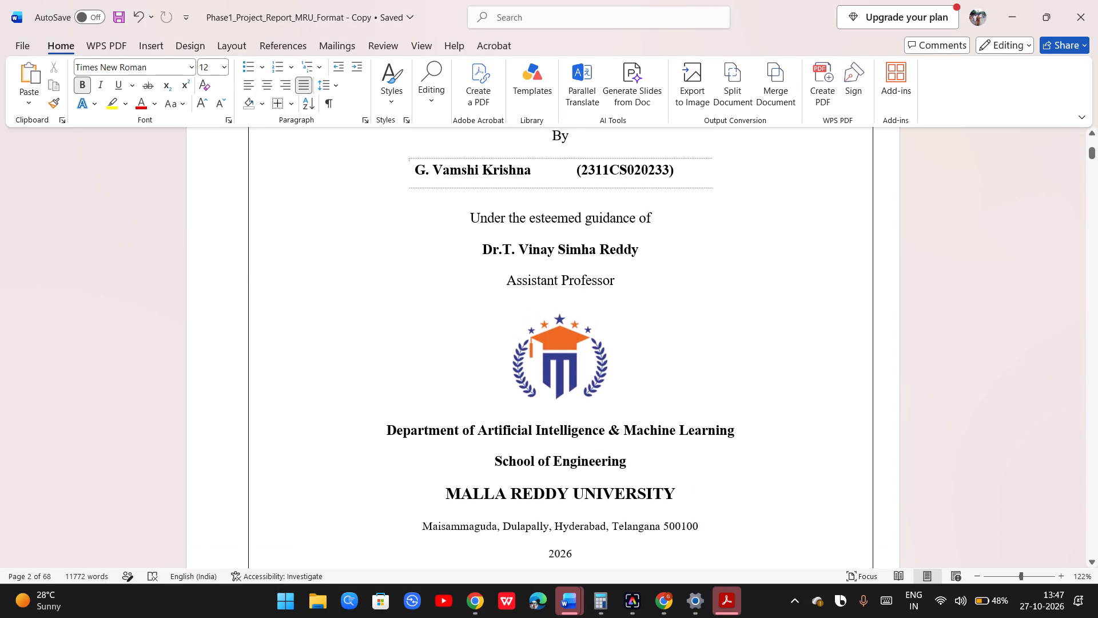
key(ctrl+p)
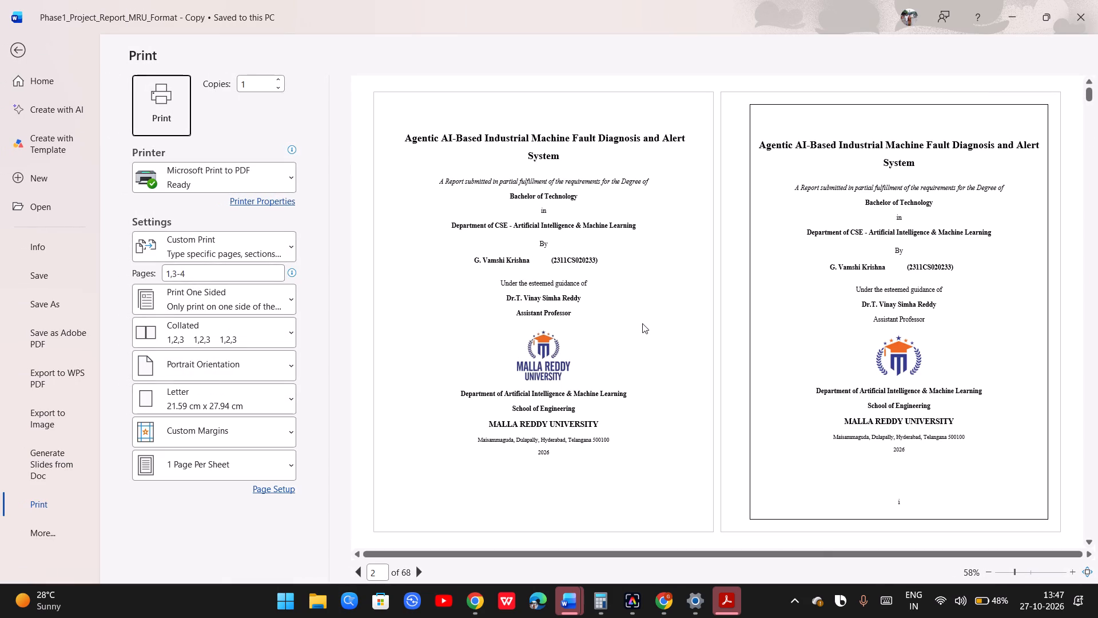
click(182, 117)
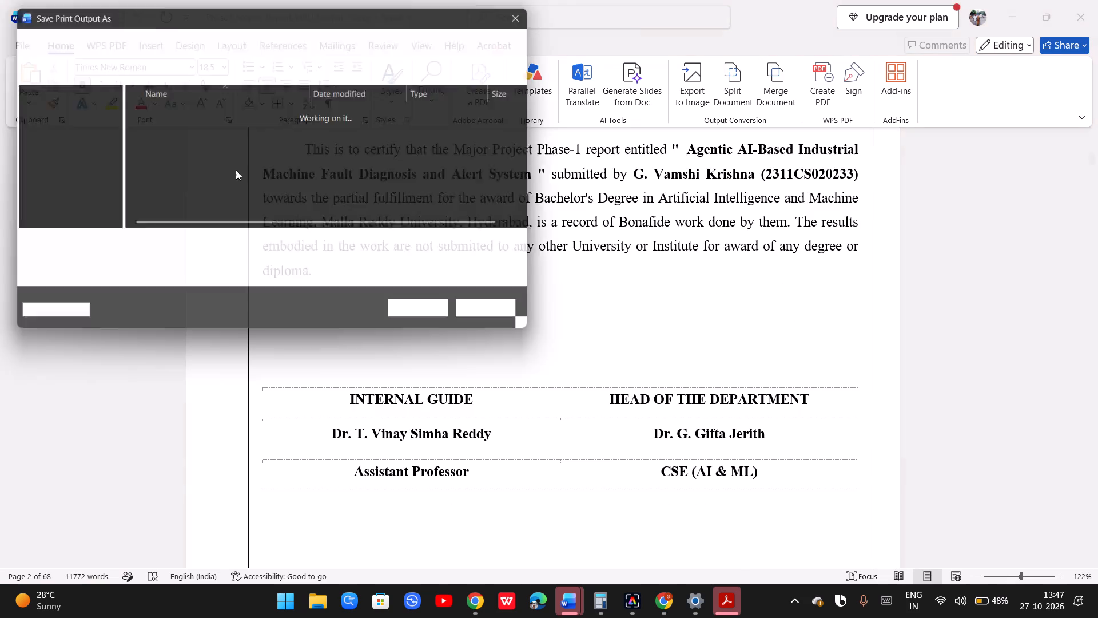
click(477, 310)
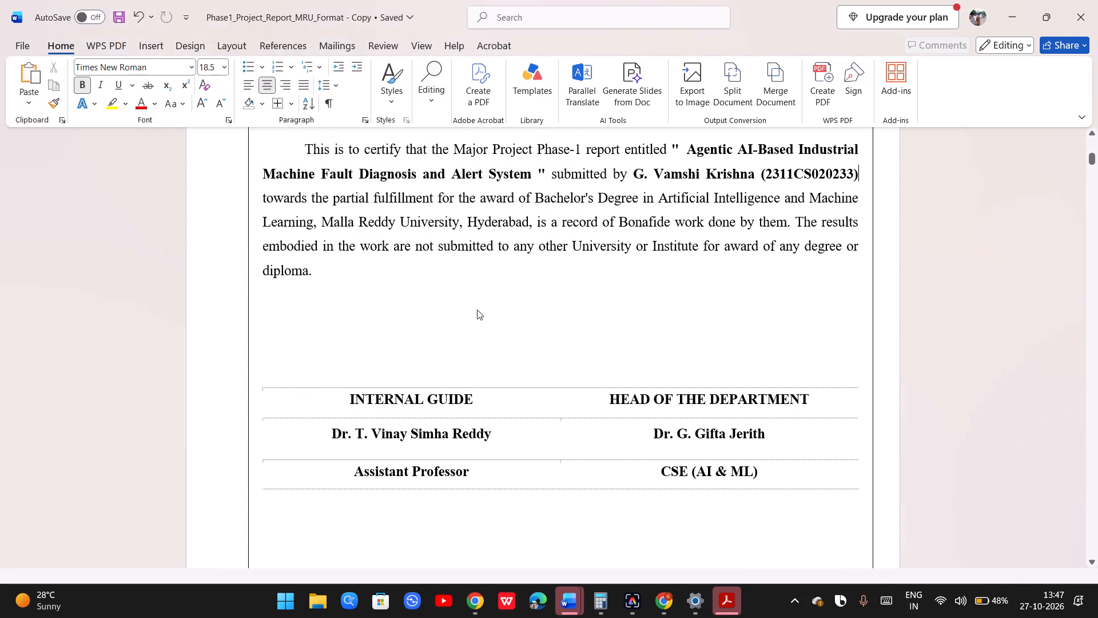
Print pages 1,3-4 with Microsoft Print to PDF under the new file name vamshi-document in the documents folder.
key(ctrl+p)
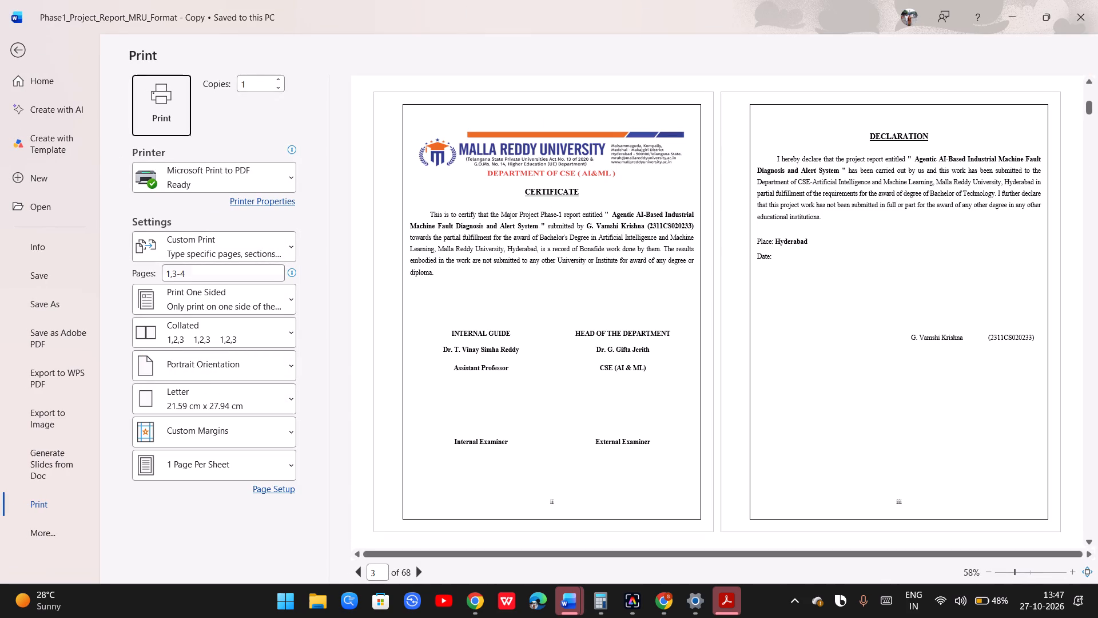
click(201, 274)
click(201, 274)
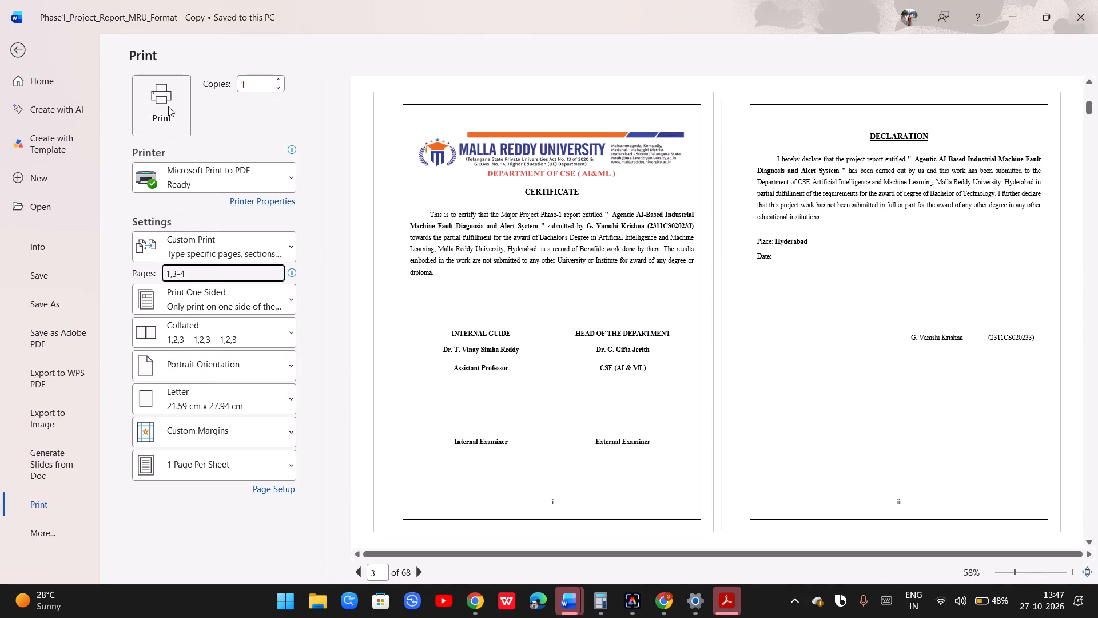
click(168, 106)
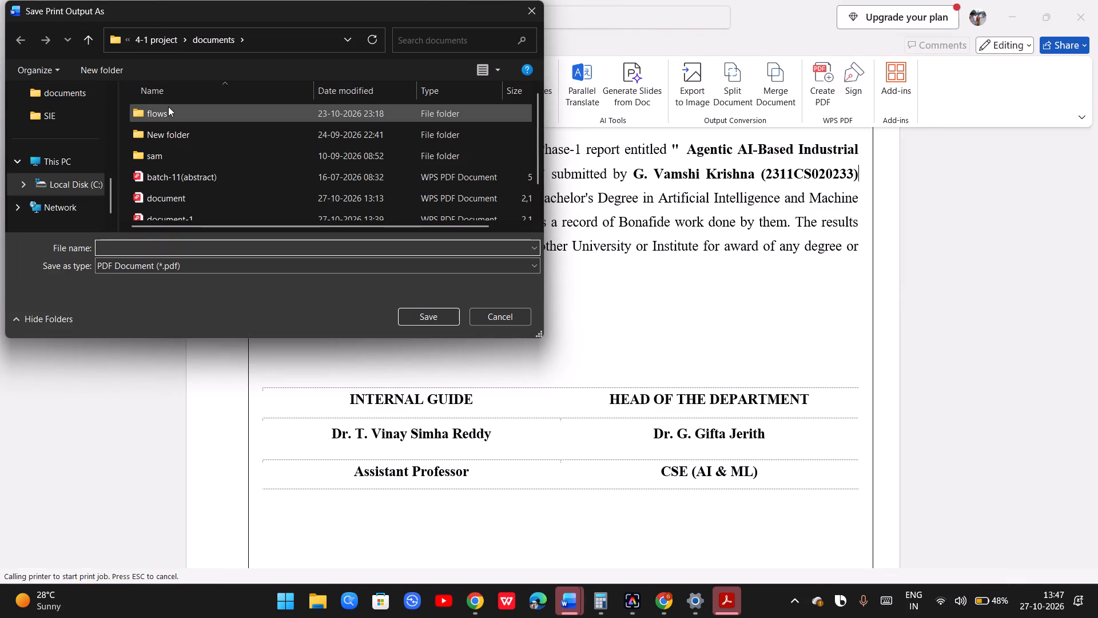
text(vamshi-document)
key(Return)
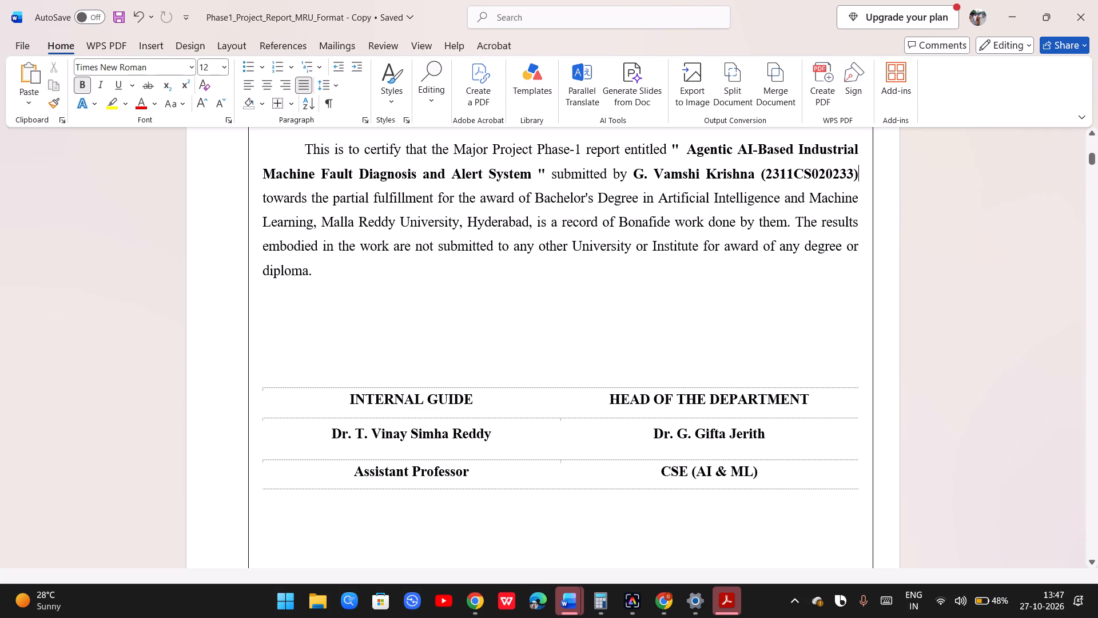
Delete the space after the student's initial in the certificate paragraph, closing the PDF viewer when it opens over the report.
scroll(364, 278, up, 1)
scroll(364, 278, down, 2)
scroll(364, 278, up, 3)
scroll(364, 278, down, 2)
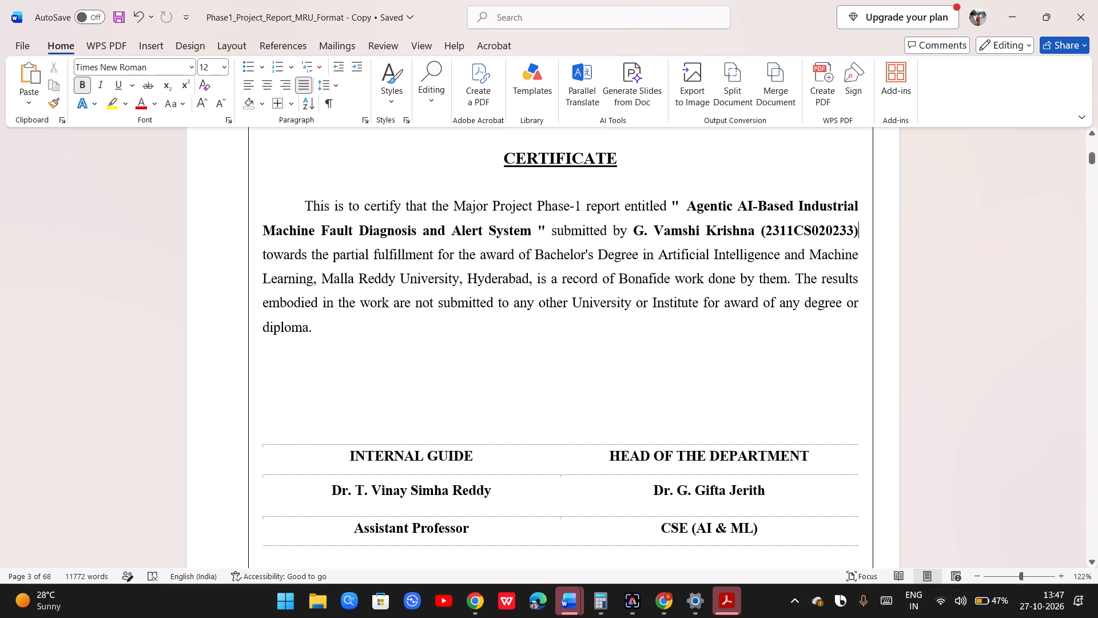
click(657, 232)
key(BackSpace)
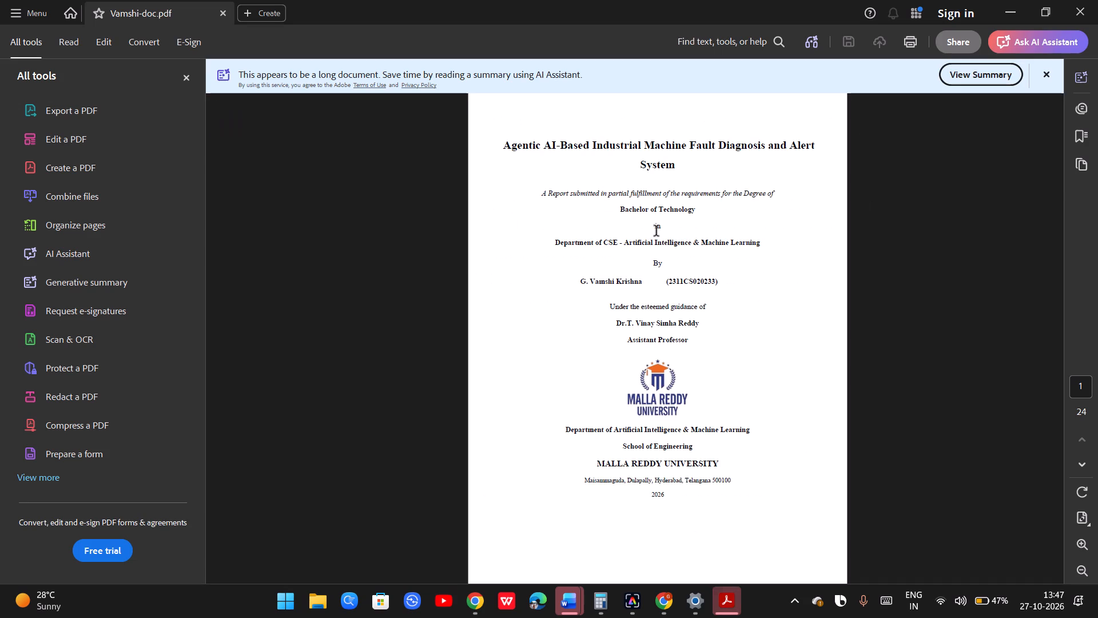
click(1097, 0)
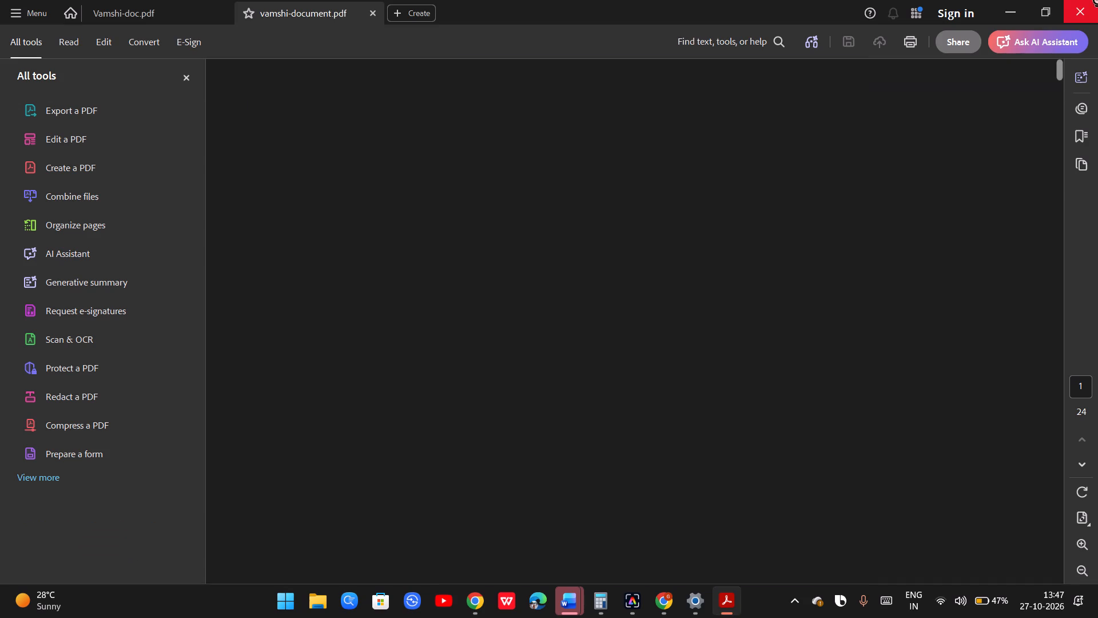
key(BackSpace)
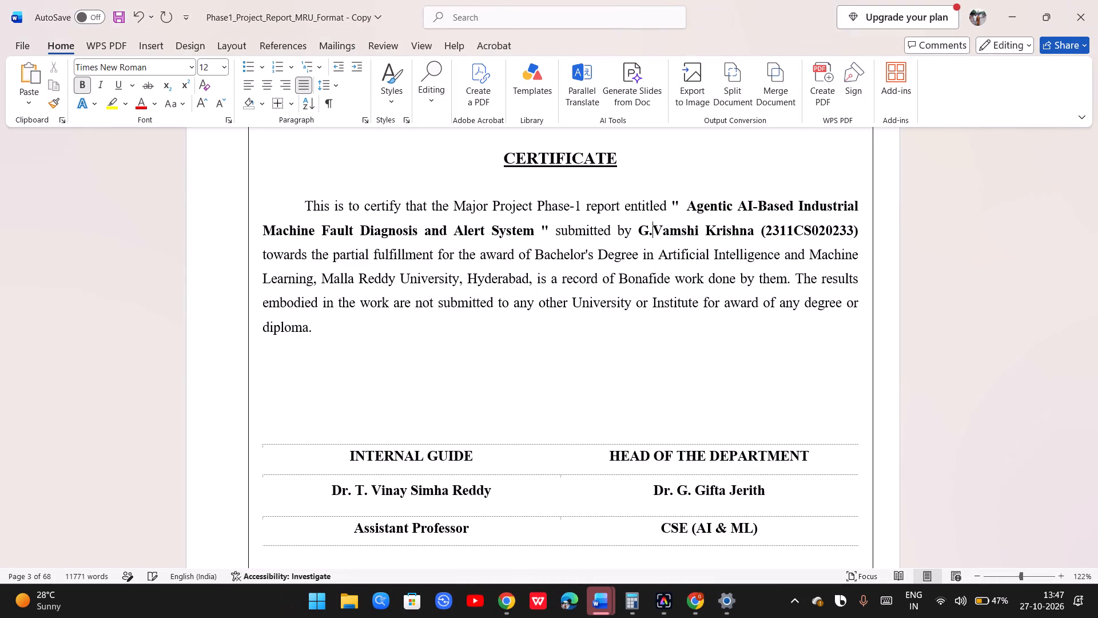
Restore the space after the student's initial in the certificate paragraph.
key(Return)
key(ctrl+z)
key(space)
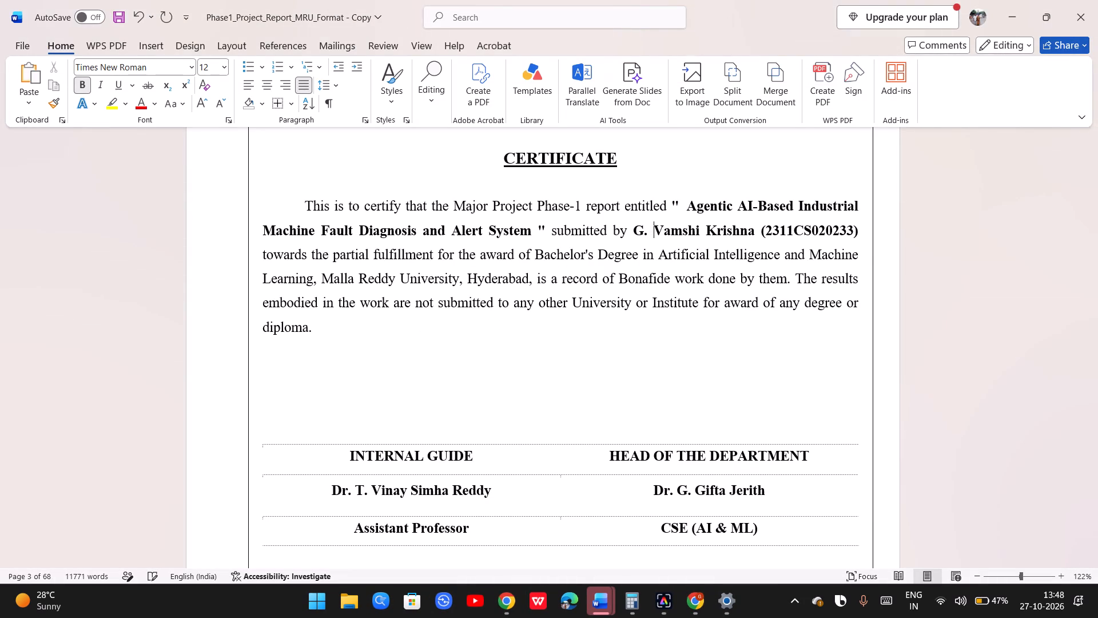
On the cover page, replace the name after the initial with the second student's, copy it, and change the roll number's last digit to 5.
scroll(735, 232, up, 3)
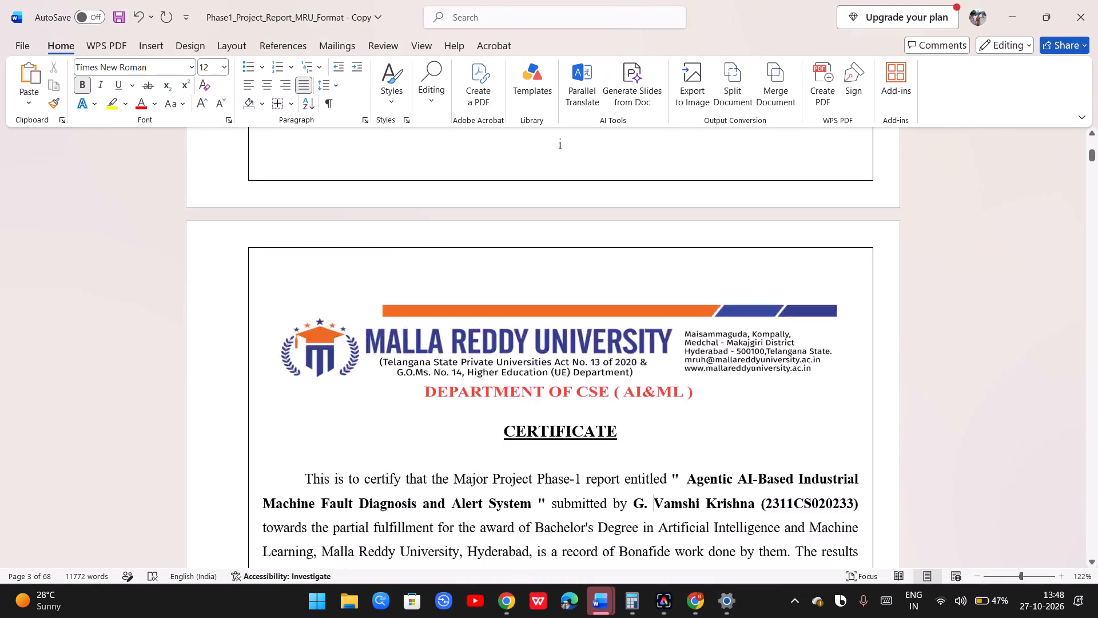
scroll(735, 232, up, 6)
scroll(735, 232, down, 1)
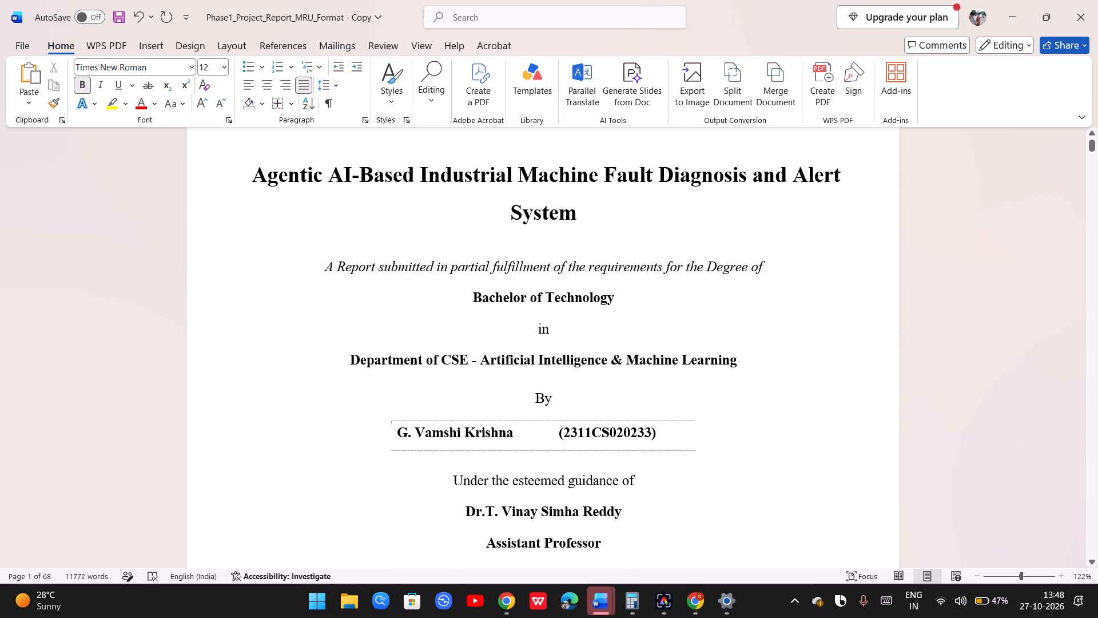
click(518, 435)
key(ctrl+BackSpace)
key(ctrl+BackSpace)
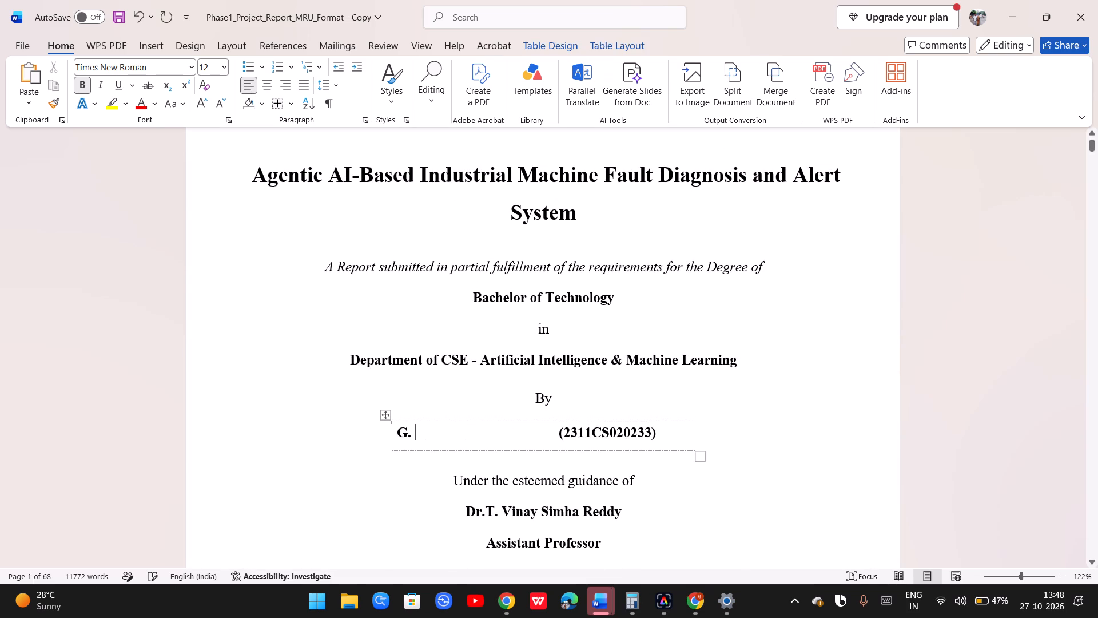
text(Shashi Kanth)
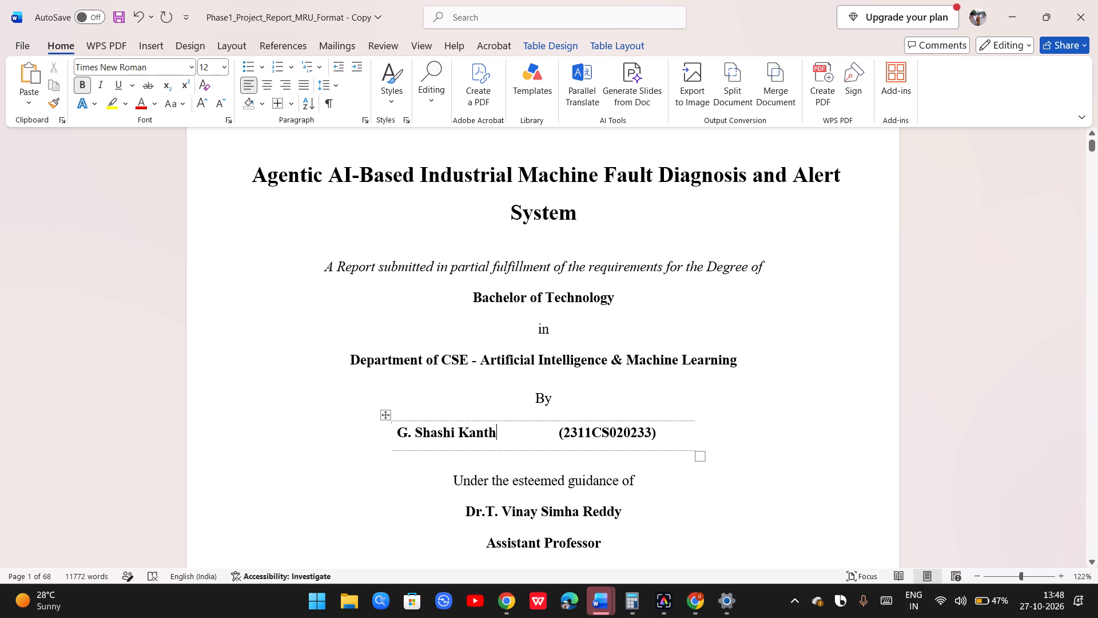
drag(504, 435, 424, 429)
key(ctrl+c)
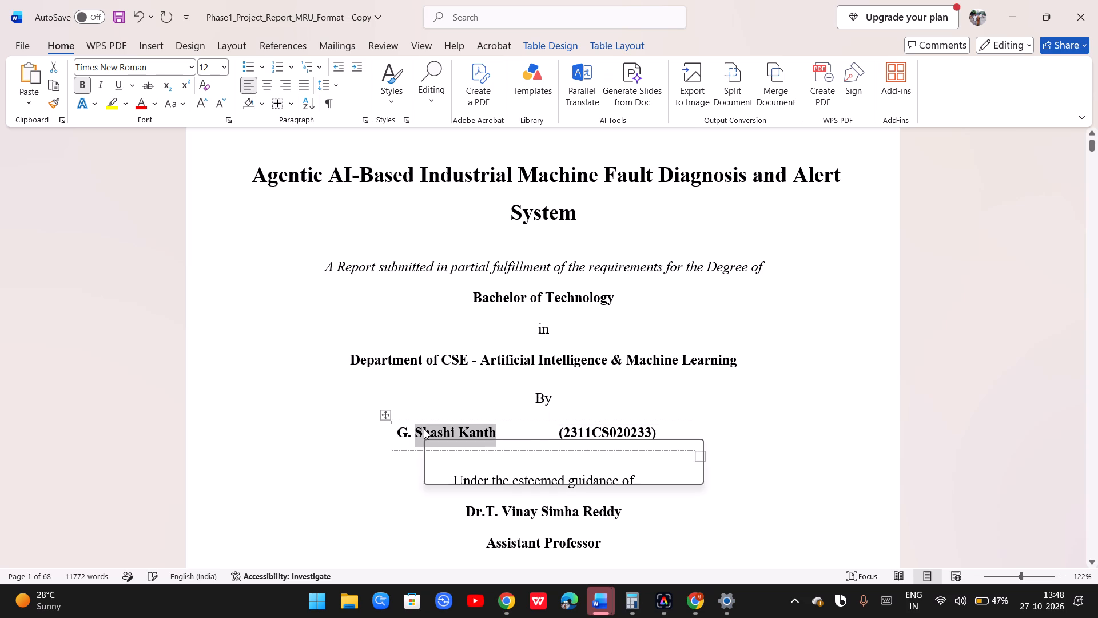
click(650, 429)
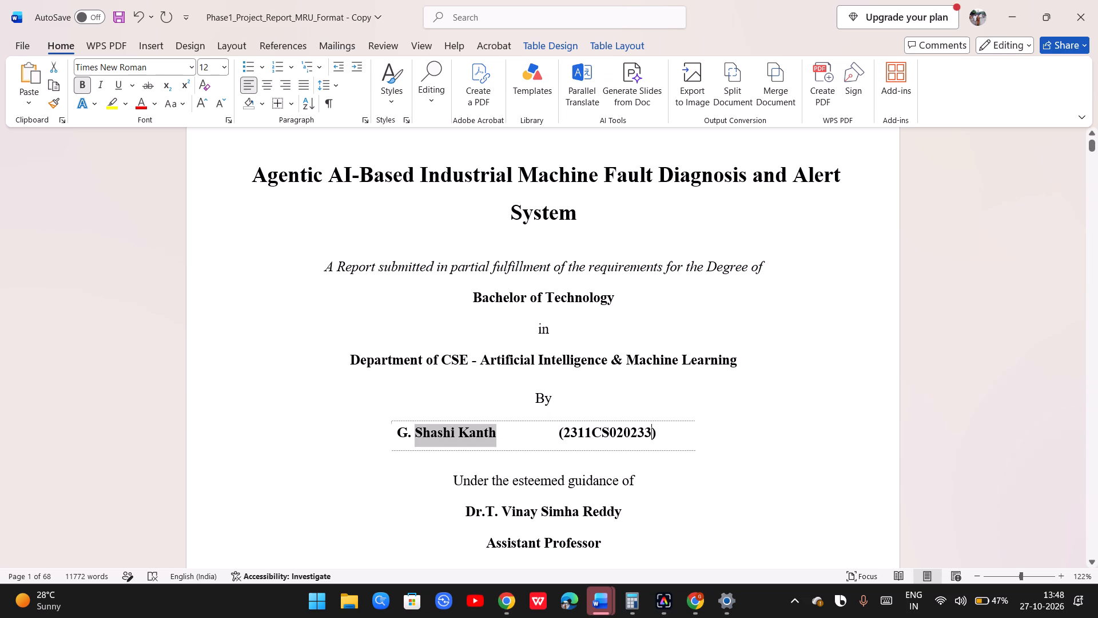
key(BackSpace)
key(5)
In the certificate paragraph, replace the name after the initial with the copied name and change the roll number's last digit to 5.
scroll(650, 429, down, 1)
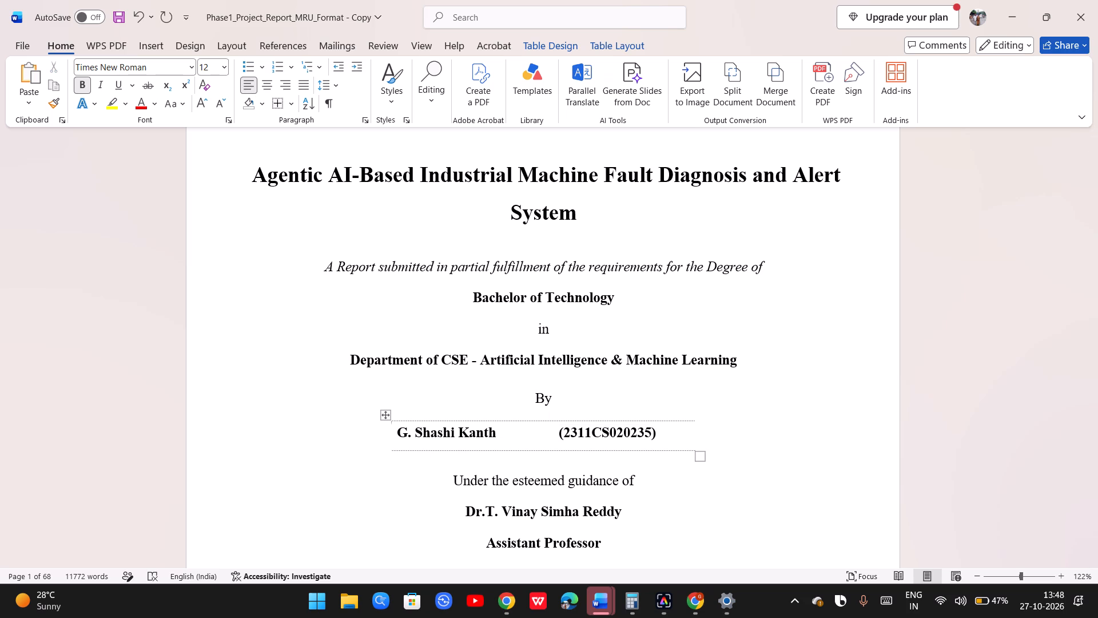
scroll(650, 429, down, 4)
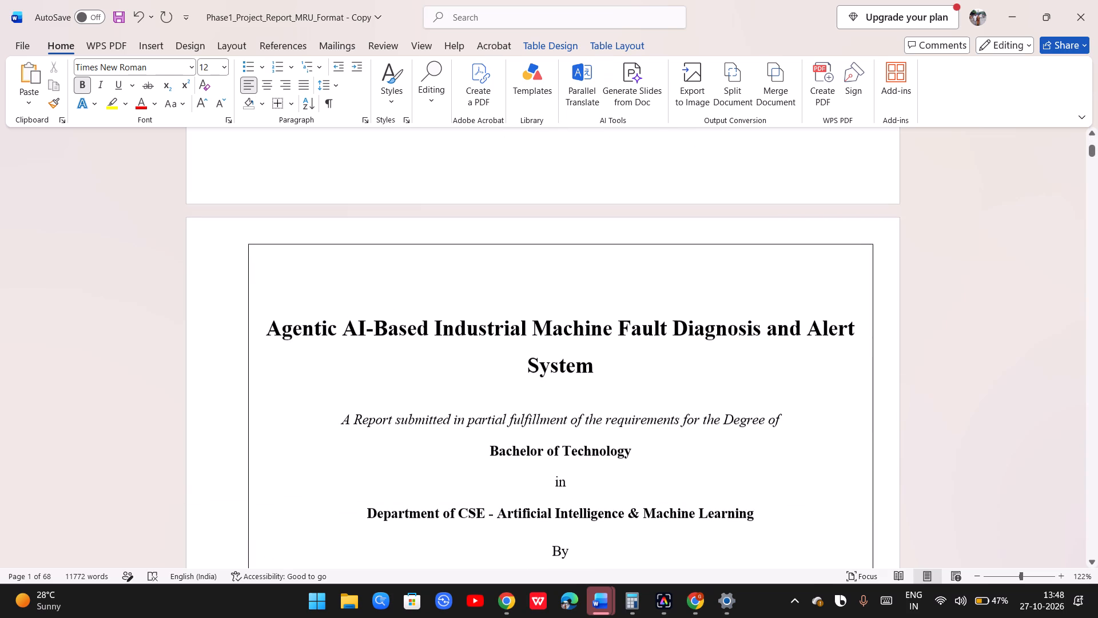
scroll(650, 429, down, 1)
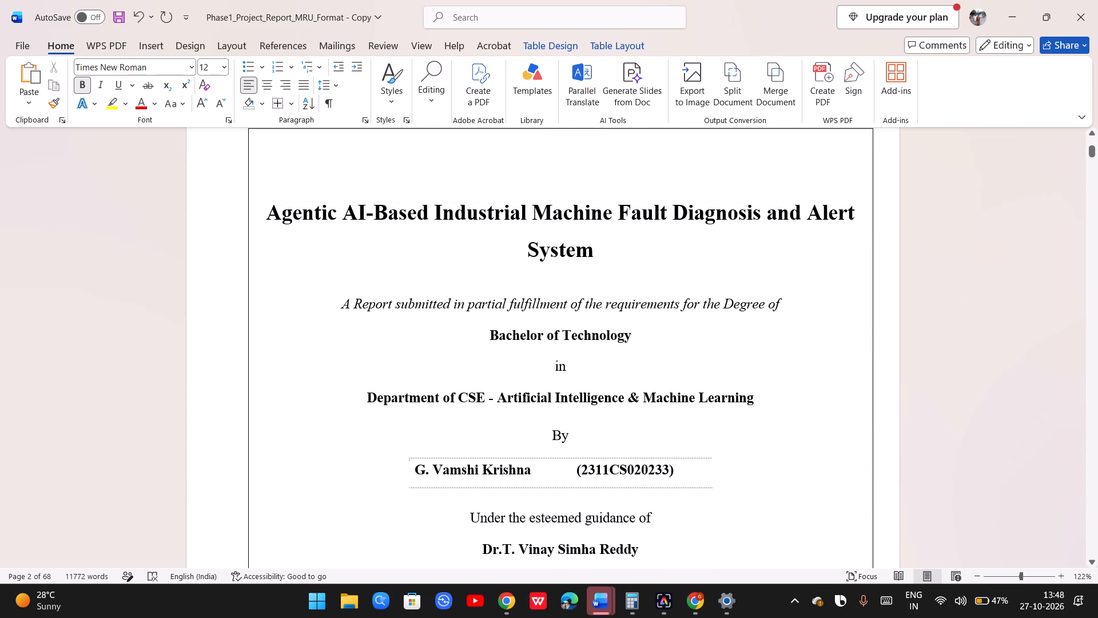
scroll(654, 480, down, 3)
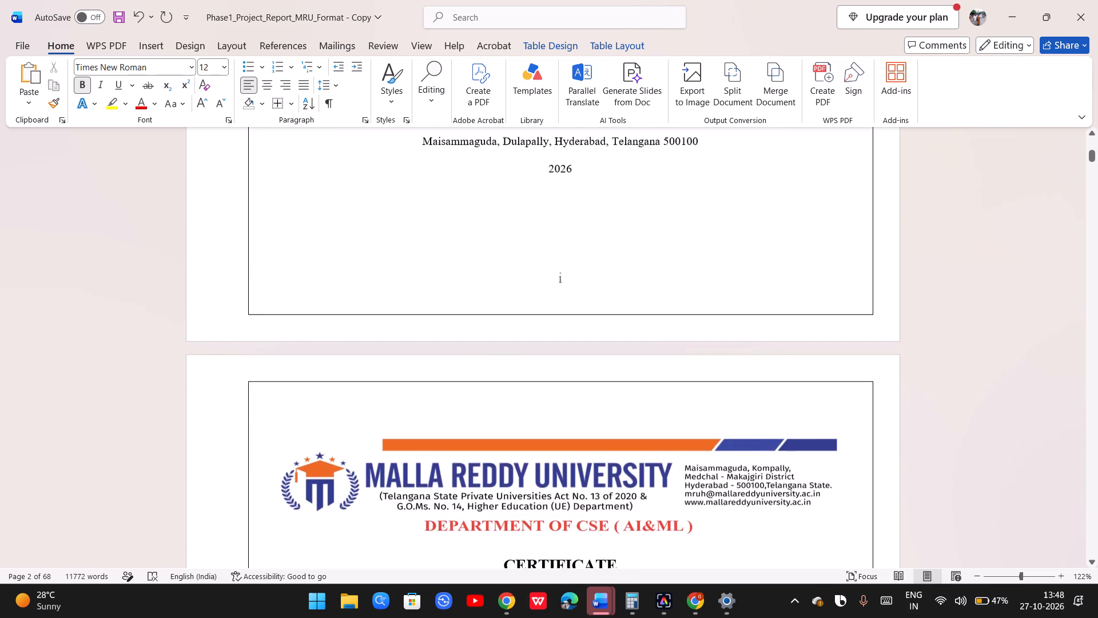
scroll(654, 480, down, 3)
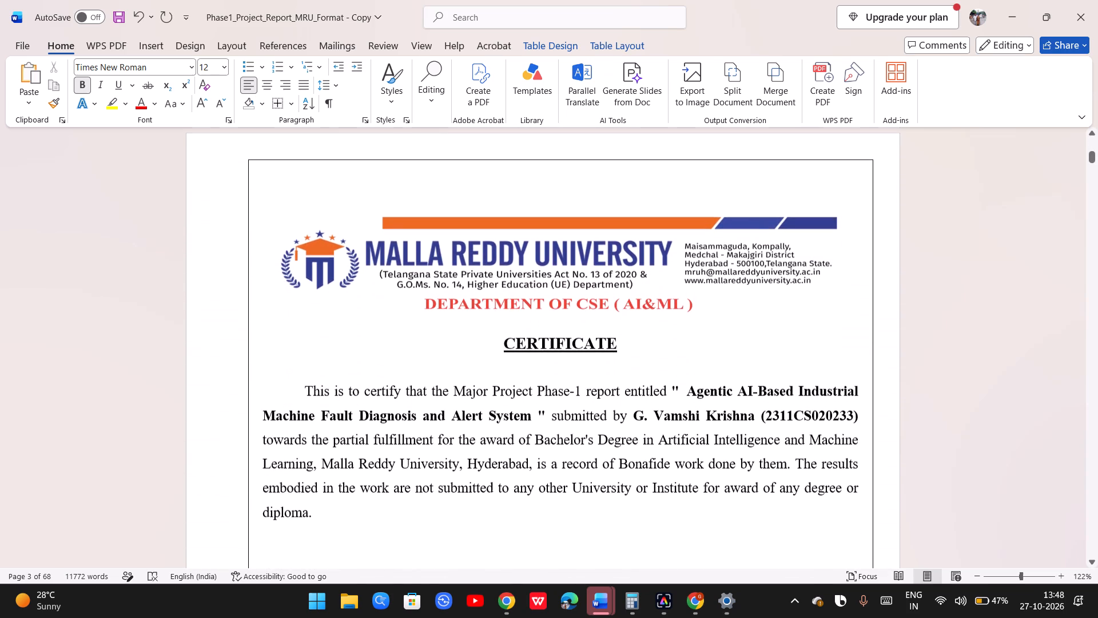
scroll(654, 480, down, 2)
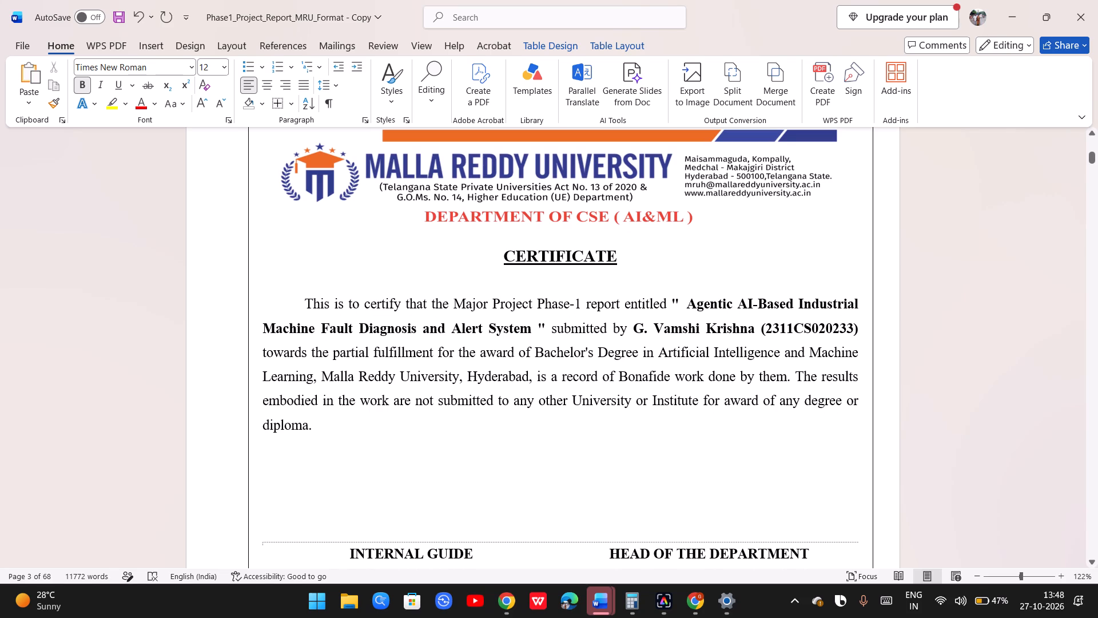
drag(659, 328, 689, 322)
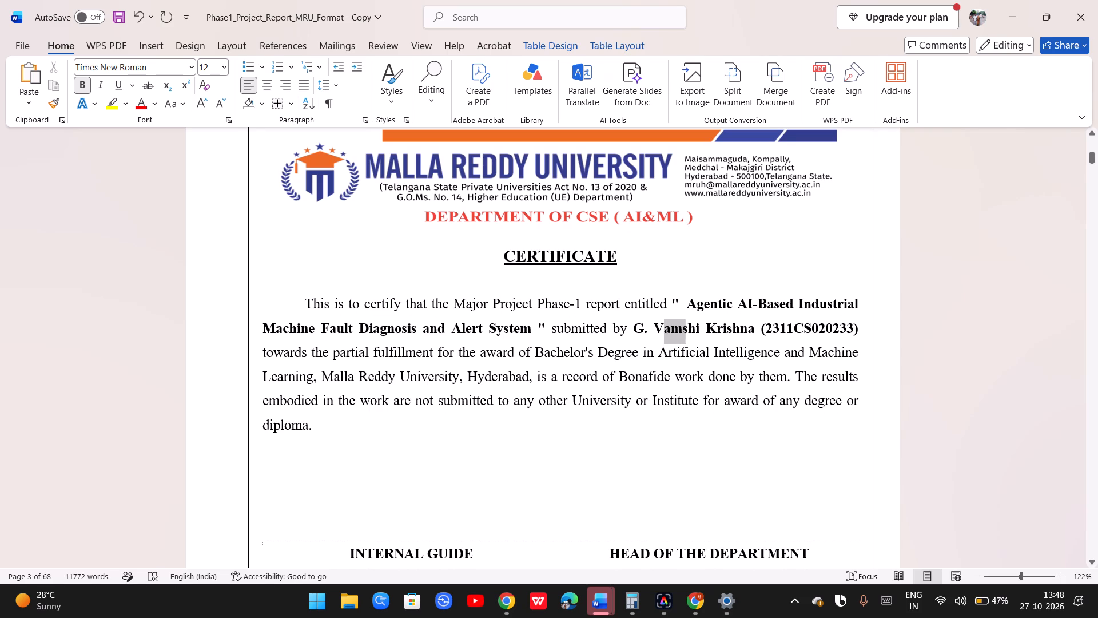
drag(689, 322, 729, 323)
key(ctrl+v)
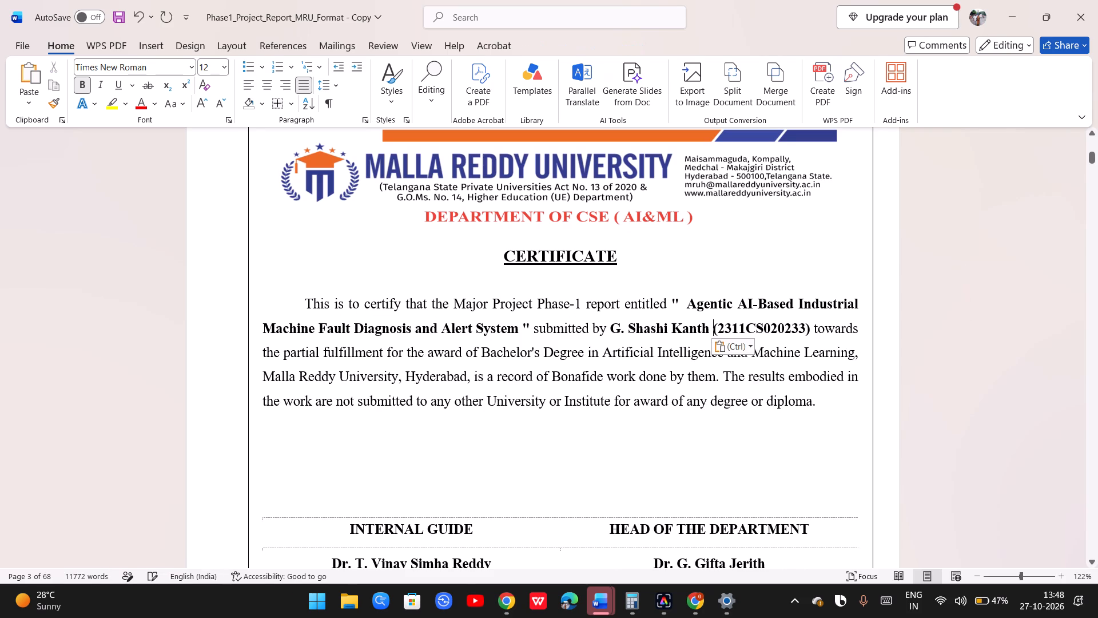
click(805, 327)
key(BackSpace)
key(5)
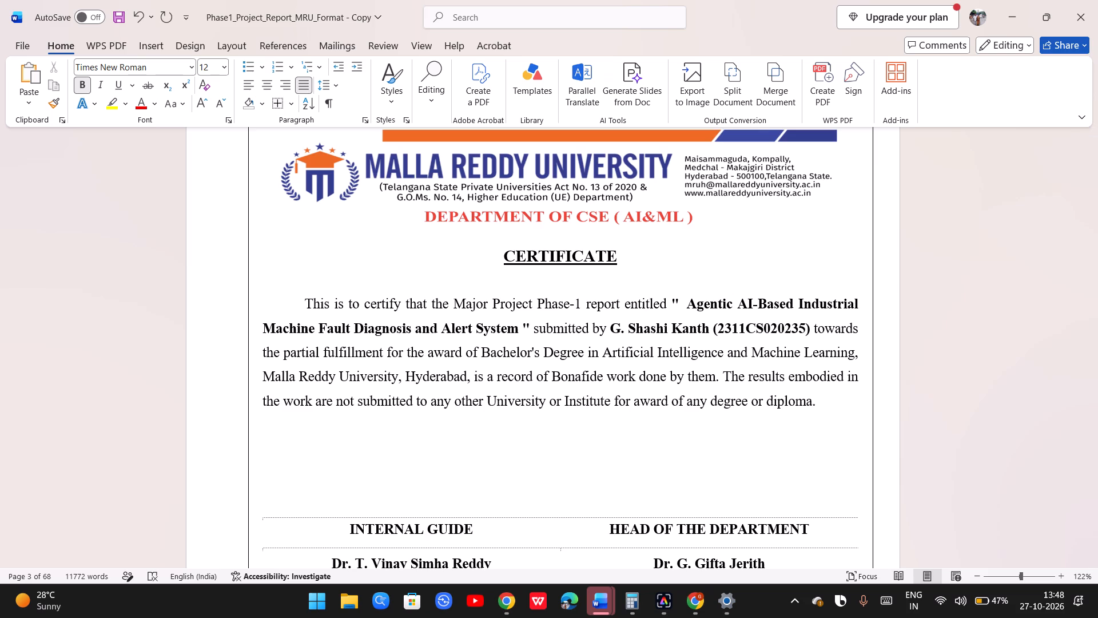
On the declaration page, replace the name after the initial with the copied name as text only and change the roll number's last digit to 5.
scroll(805, 327, down, 2)
scroll(805, 327, up, 1)
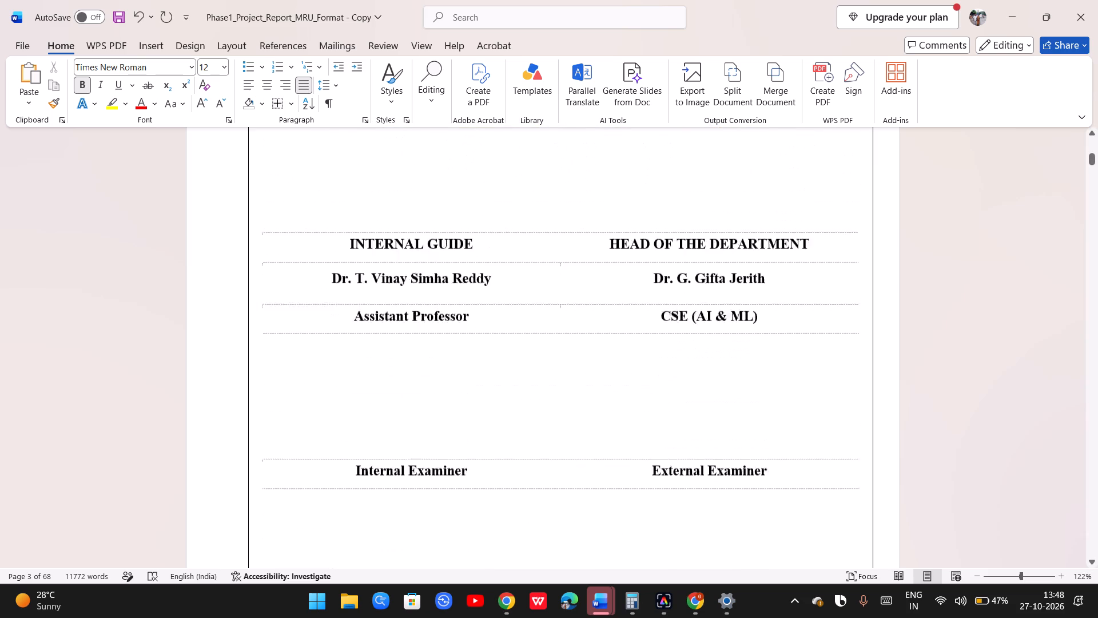
scroll(805, 327, up, 2)
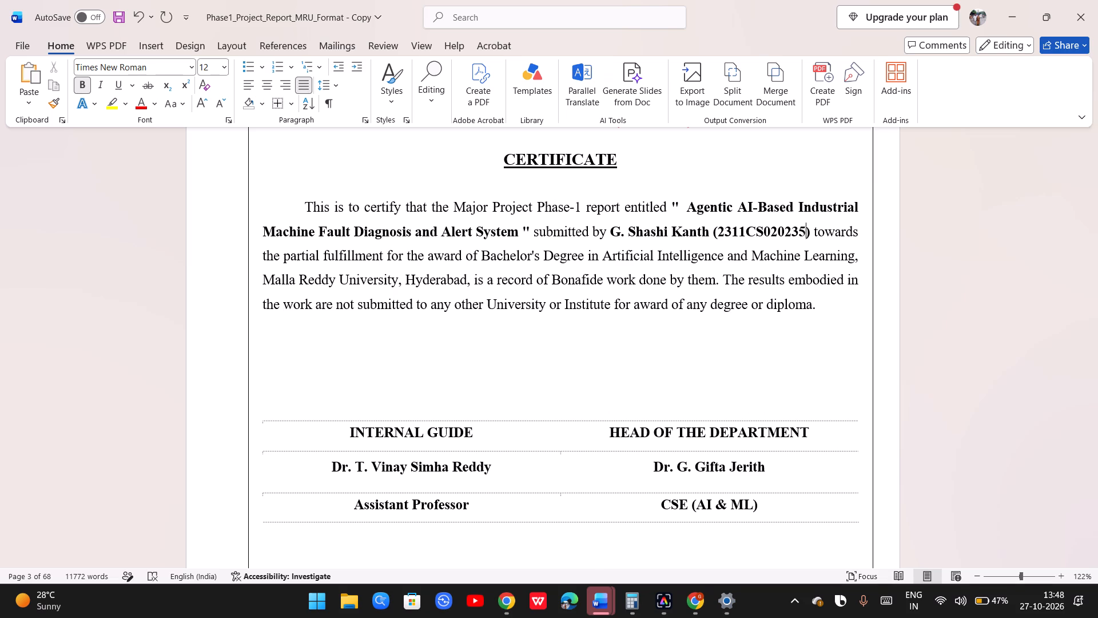
scroll(805, 327, down, 2)
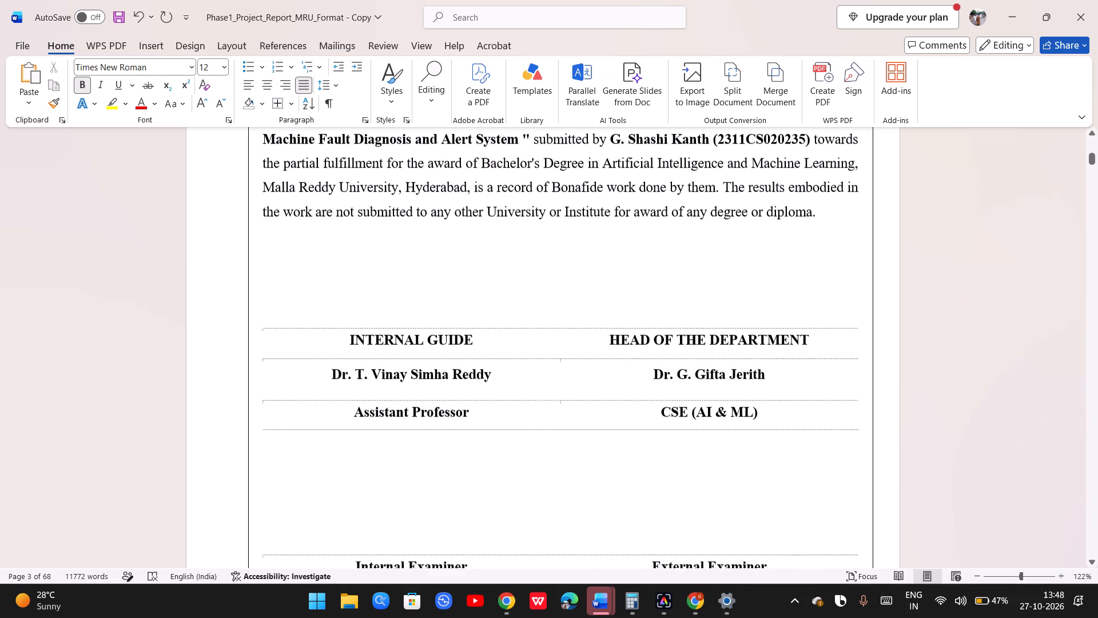
scroll(805, 327, down, 6)
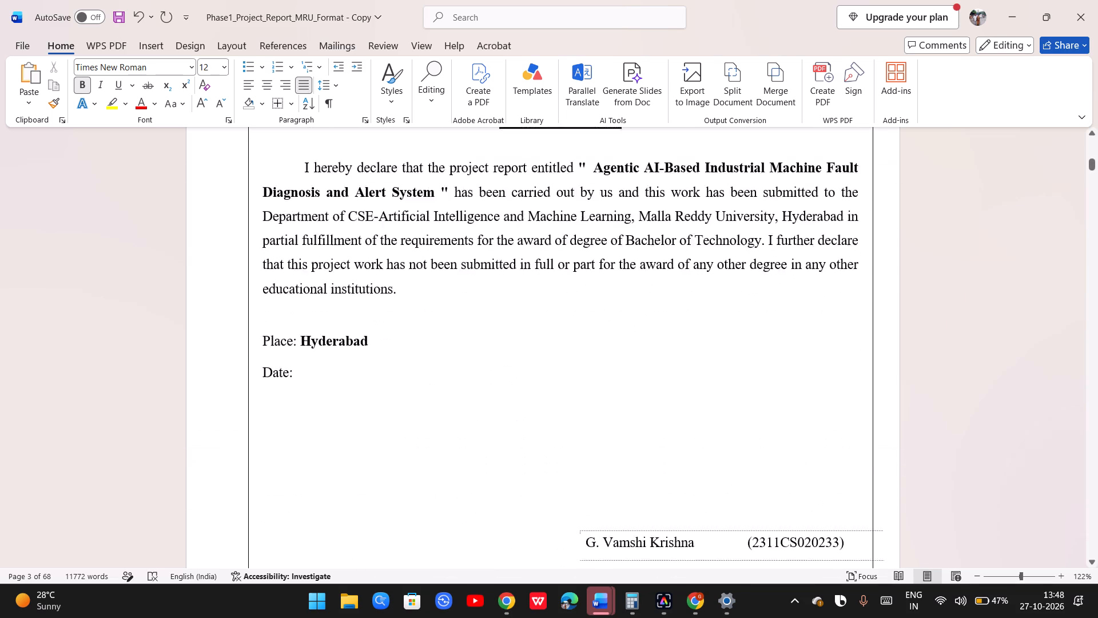
scroll(805, 327, down, 1)
scroll(805, 331, up, 1)
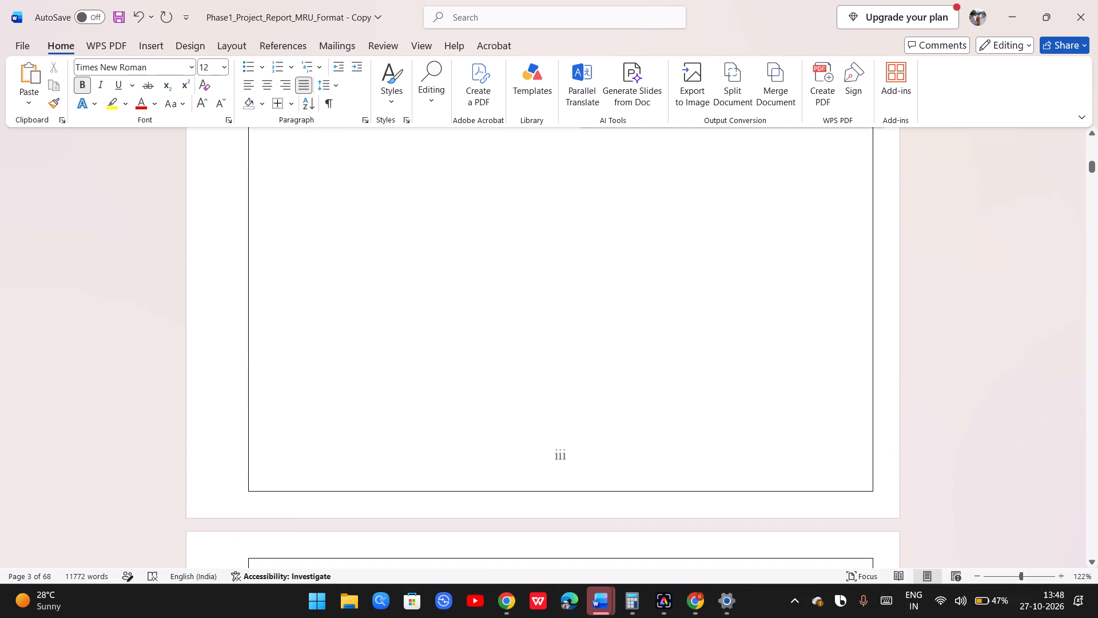
scroll(799, 331, up, 1)
click(704, 224)
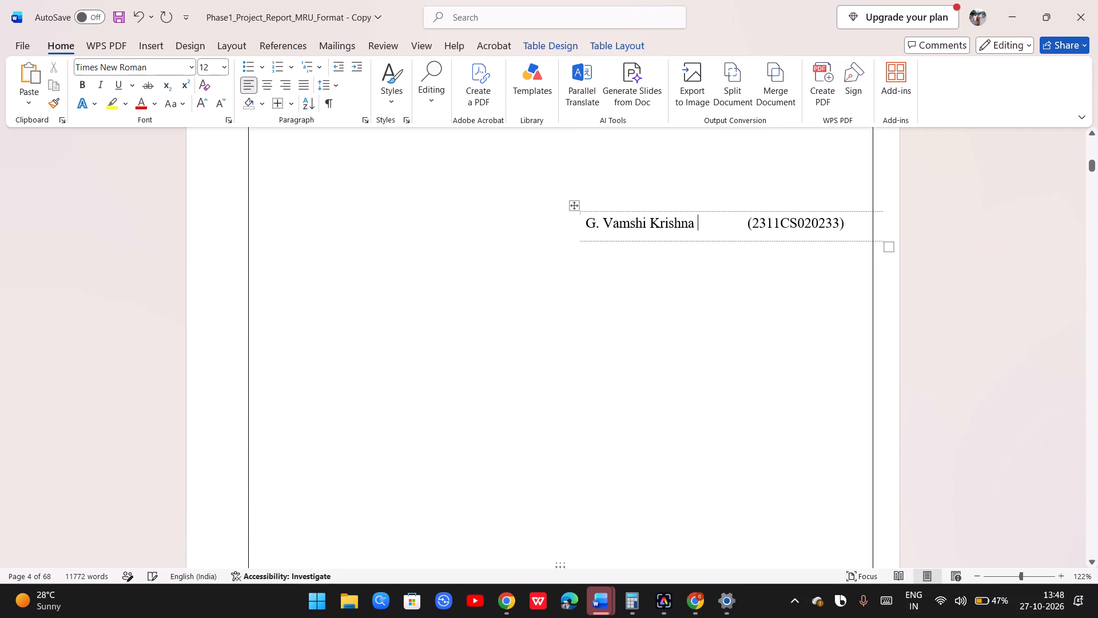
drag(704, 224, 620, 224)
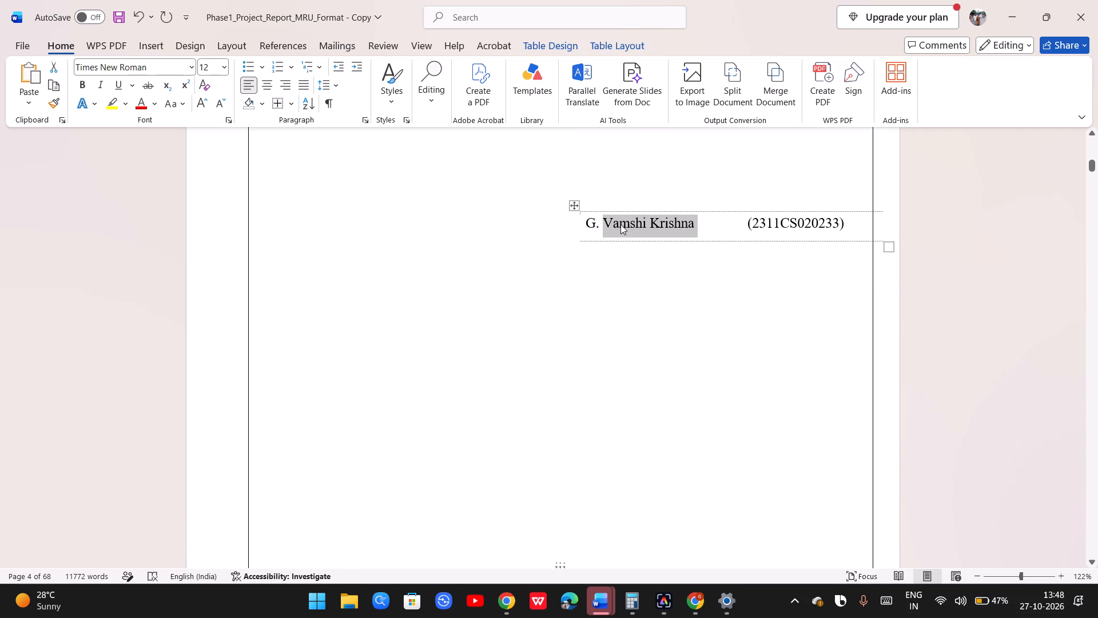
key(ctrl+v)
click(705, 233)
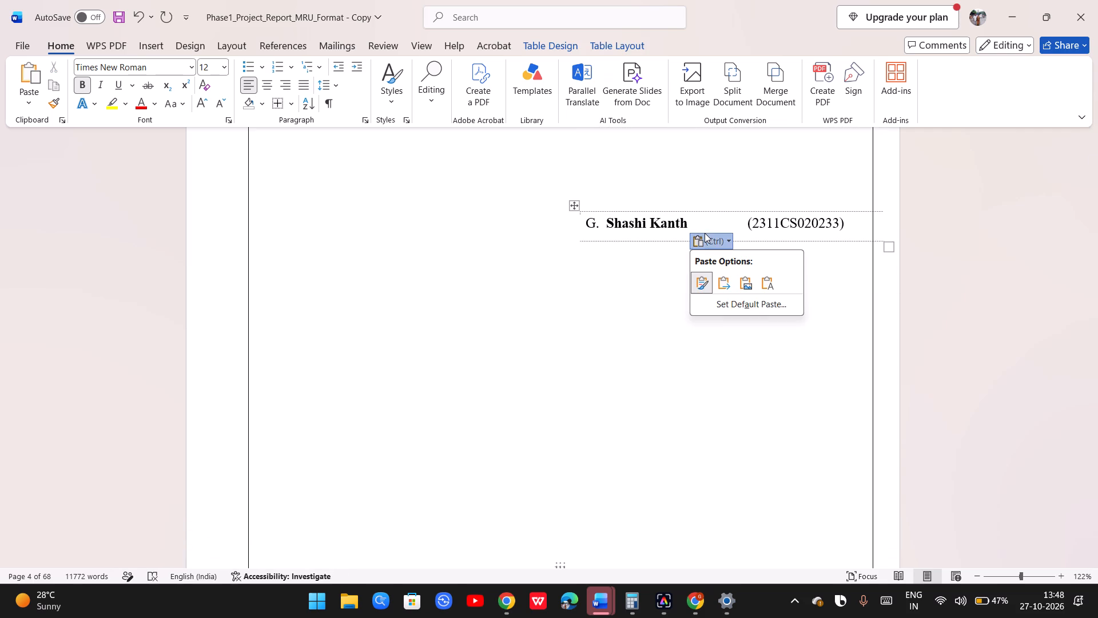
click(762, 277)
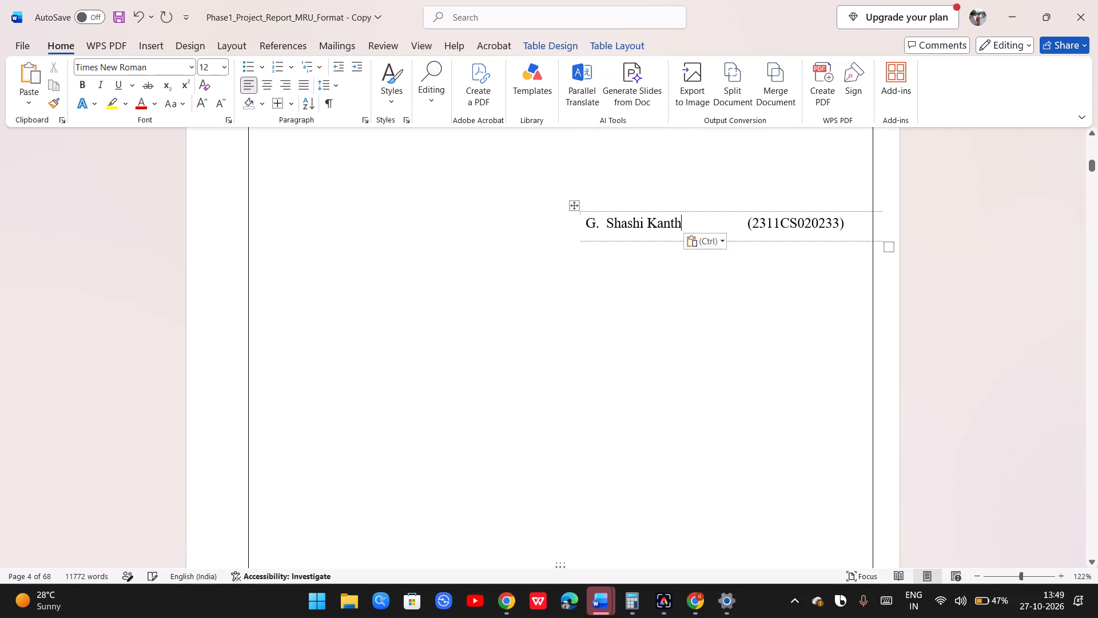
click(838, 225)
key(BackSpace)
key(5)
Review the certificate, declaration and following front-matter pages for student details that still need updating.
scroll(838, 225, up, 3)
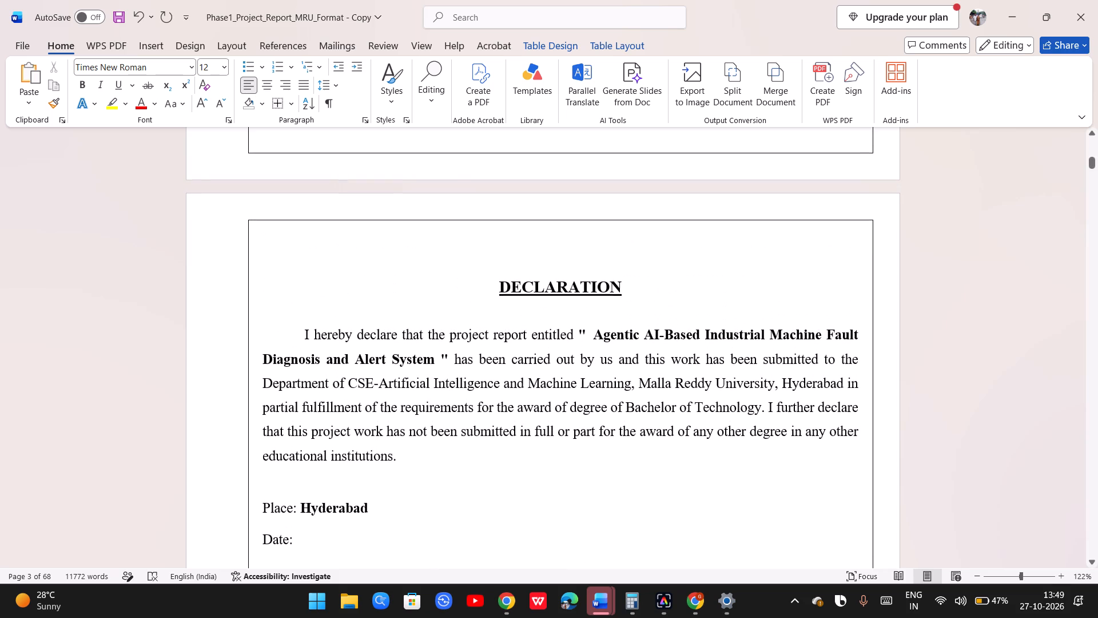
scroll(838, 225, up, 3)
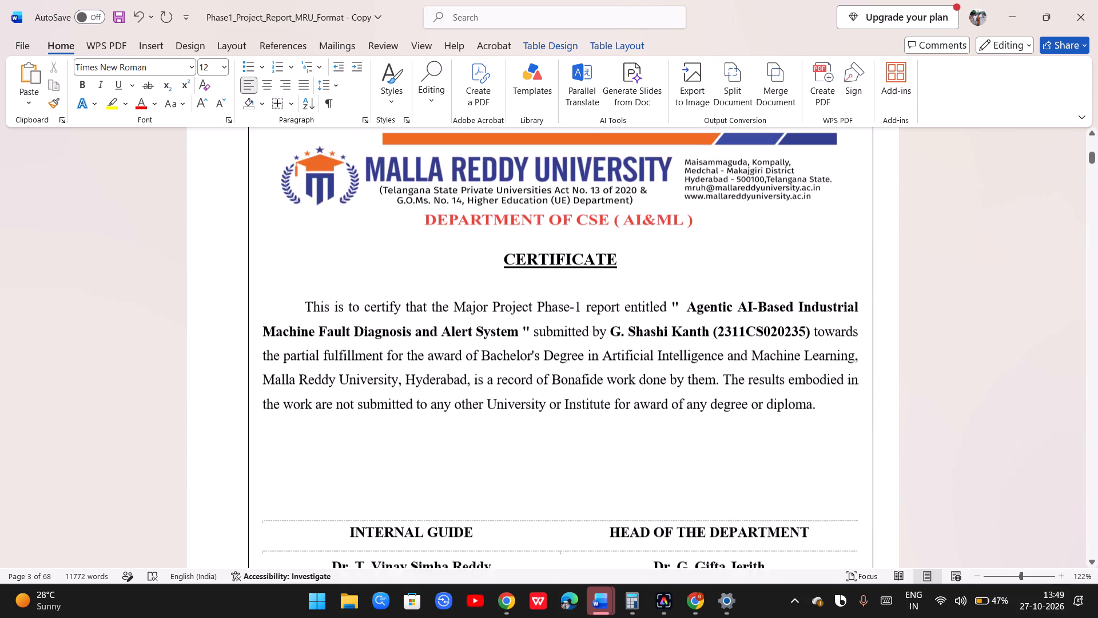
scroll(838, 225, down, 4)
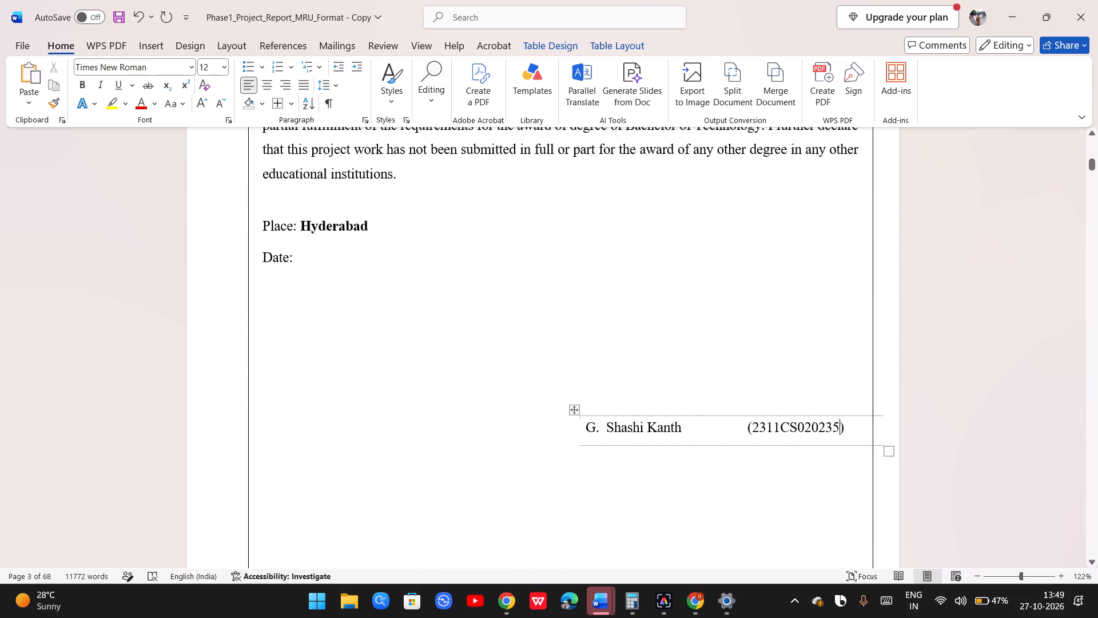
scroll(838, 225, down, 4)
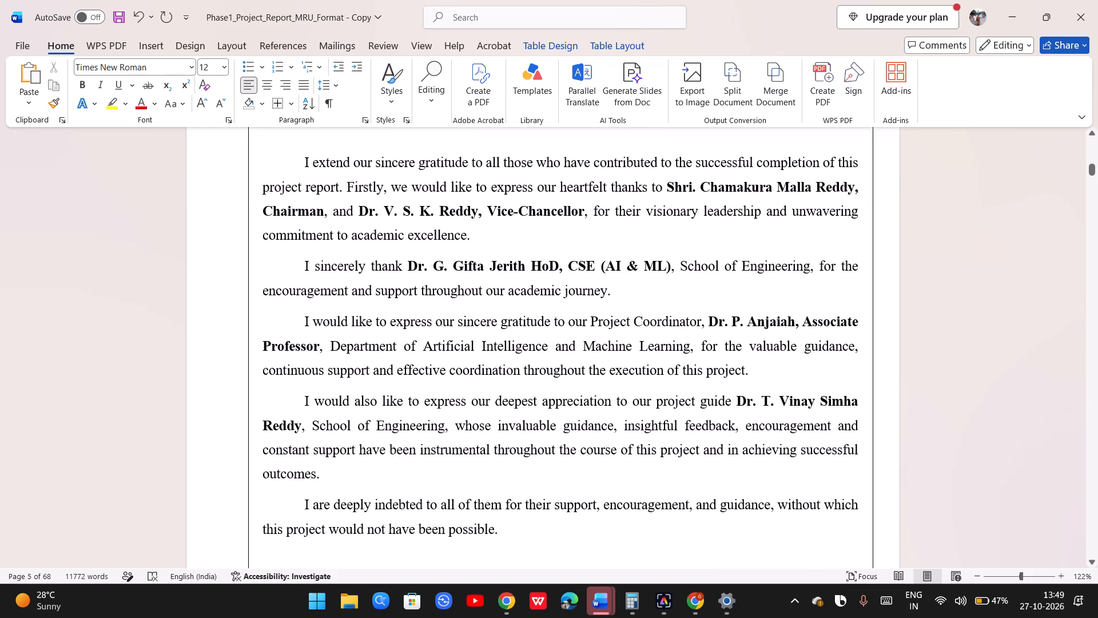
scroll(838, 225, down, 3)
On the acknowledgement page, change the roll number's last digit to 5 and replace the name after the initial with the copied name, unbolded.
scroll(838, 225, up, 1)
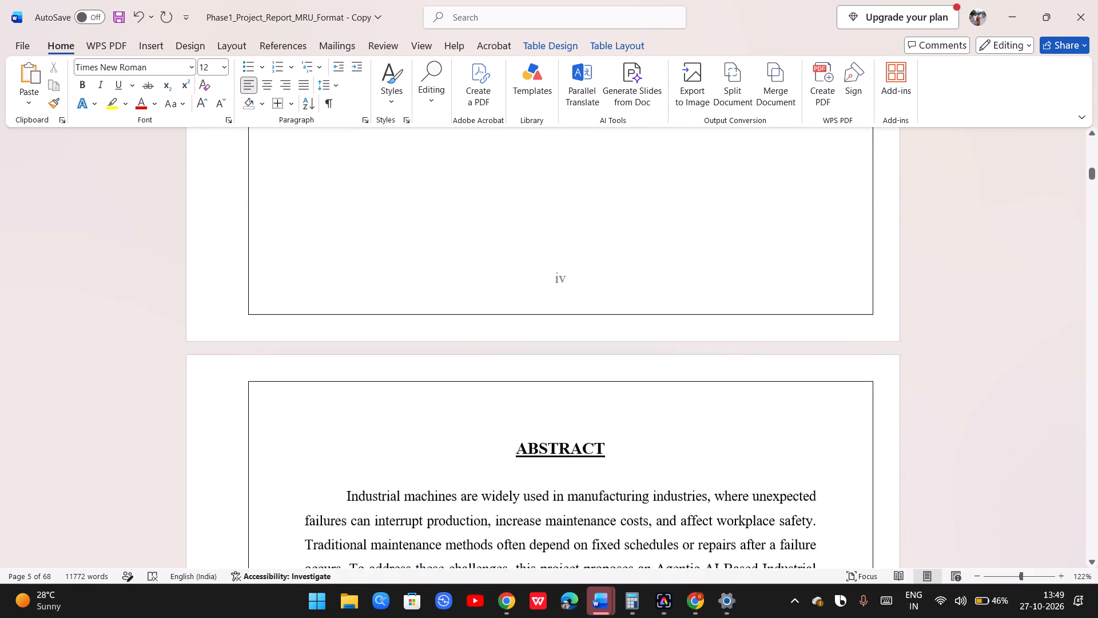
scroll(838, 225, up, 1)
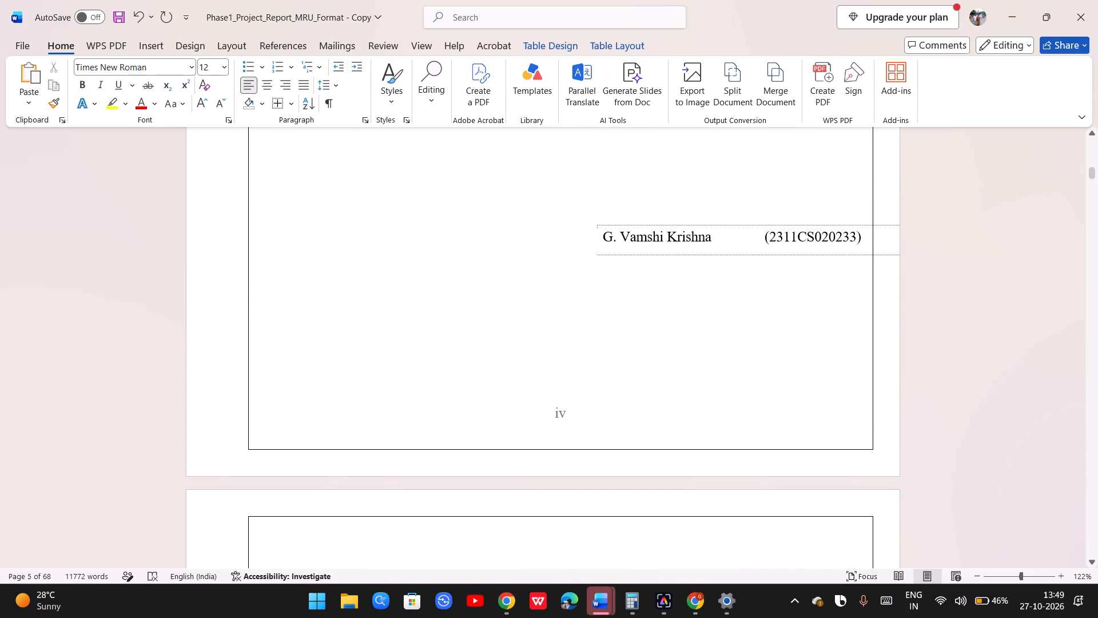
click(854, 236)
key(BackSpace)
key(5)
drag(719, 237, 717, 237)
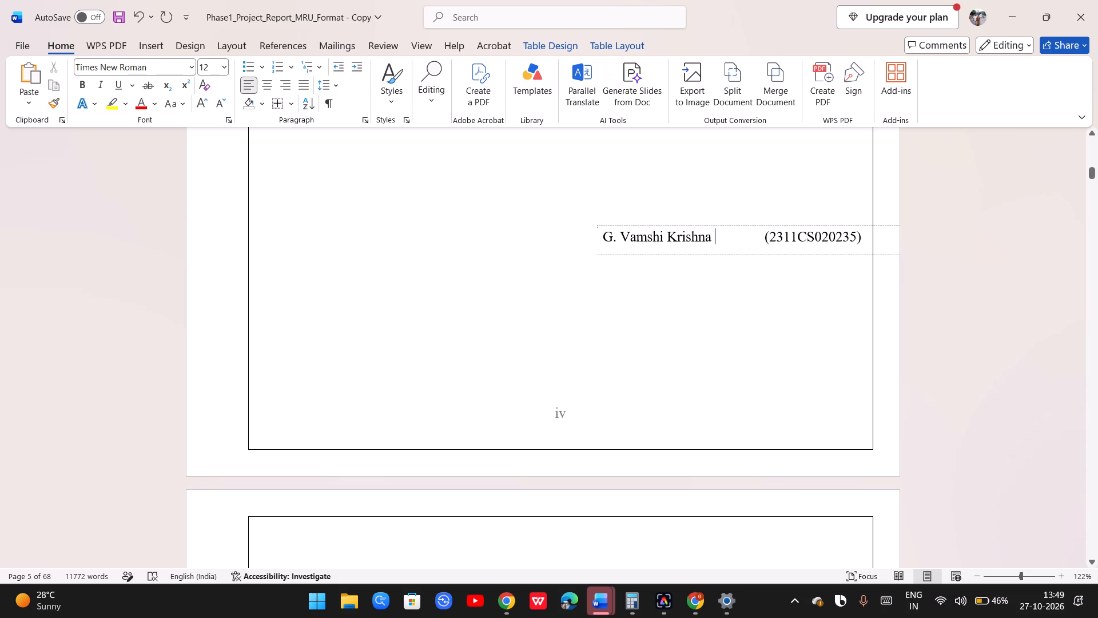
drag(717, 237, 640, 235)
key(ctrl+v)
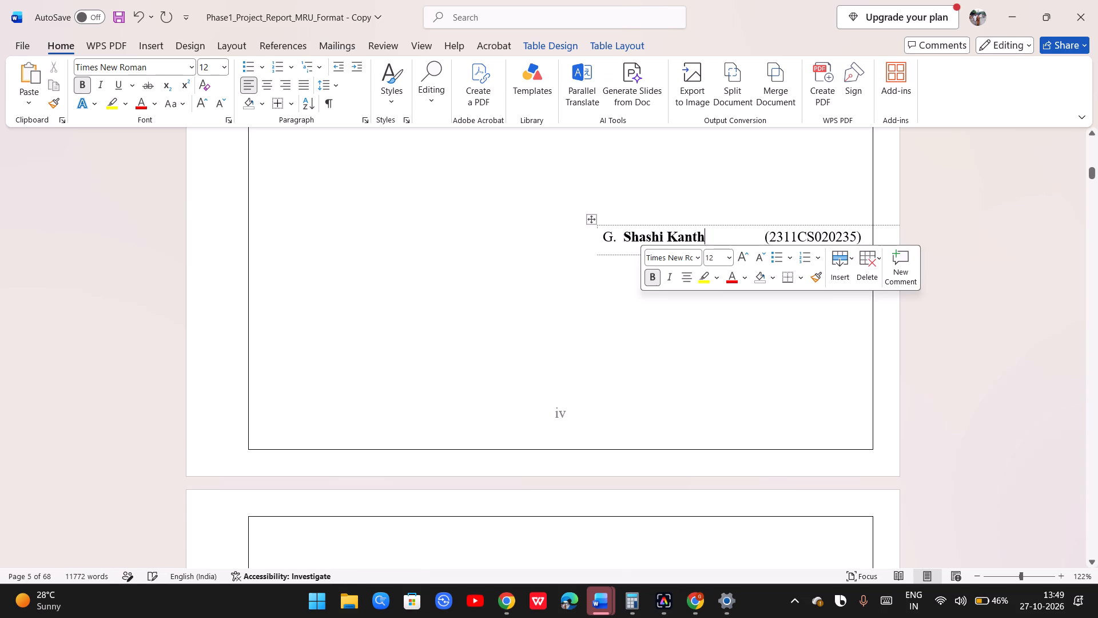
drag(704, 237, 678, 237)
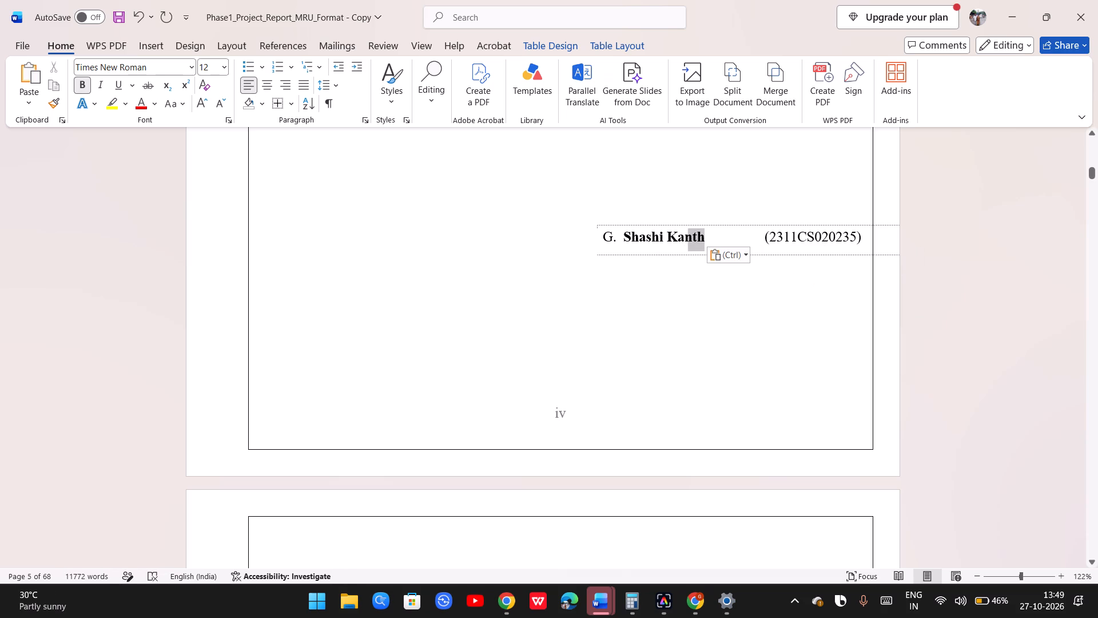
drag(678, 237, 640, 233)
key(ctrl+b)
click(640, 233)
Open the print settings and set the page range to 1,3-5.
scroll(640, 233, down, 3)
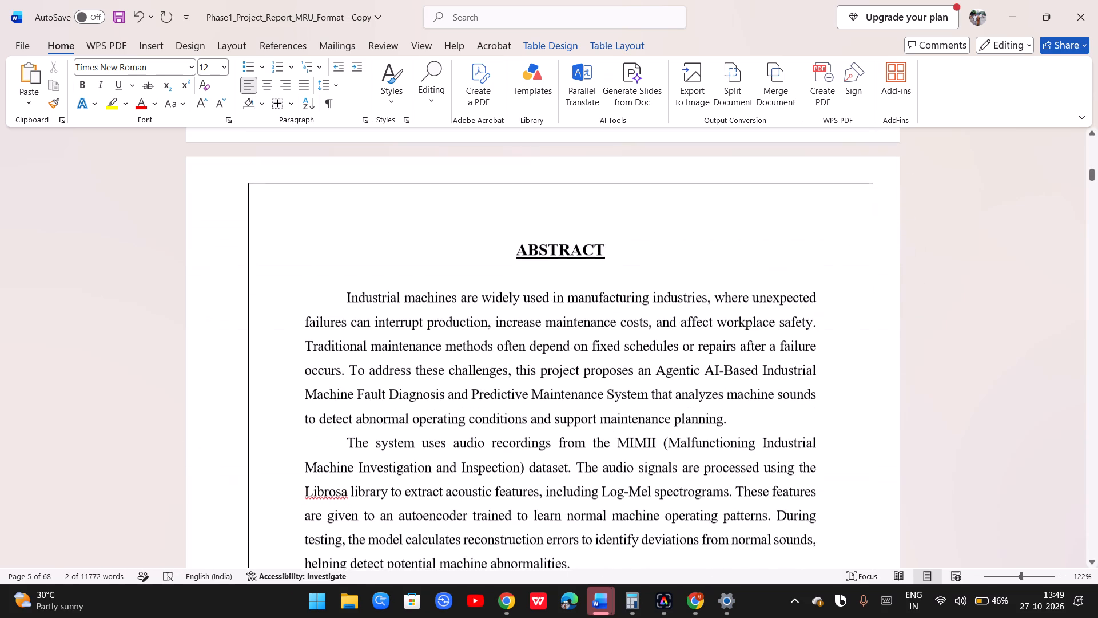
scroll(640, 233, down, 1)
key(ctrl+p)
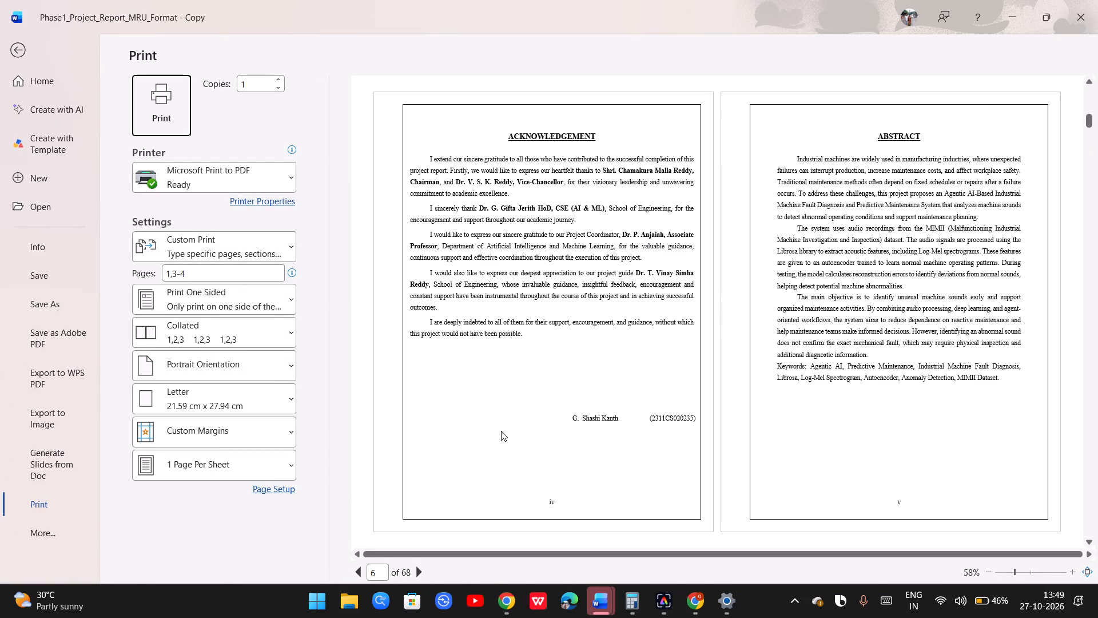
scroll(501, 431, right, 4)
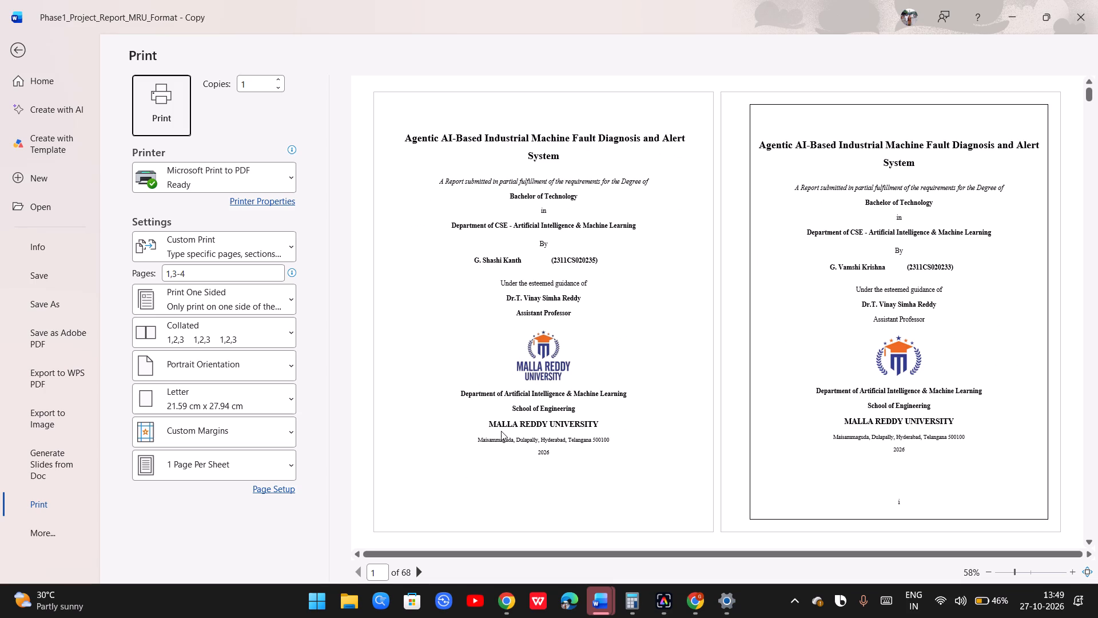
scroll(501, 431, left, 3)
scroll(501, 431, down, 4)
scroll(501, 431, up, 4)
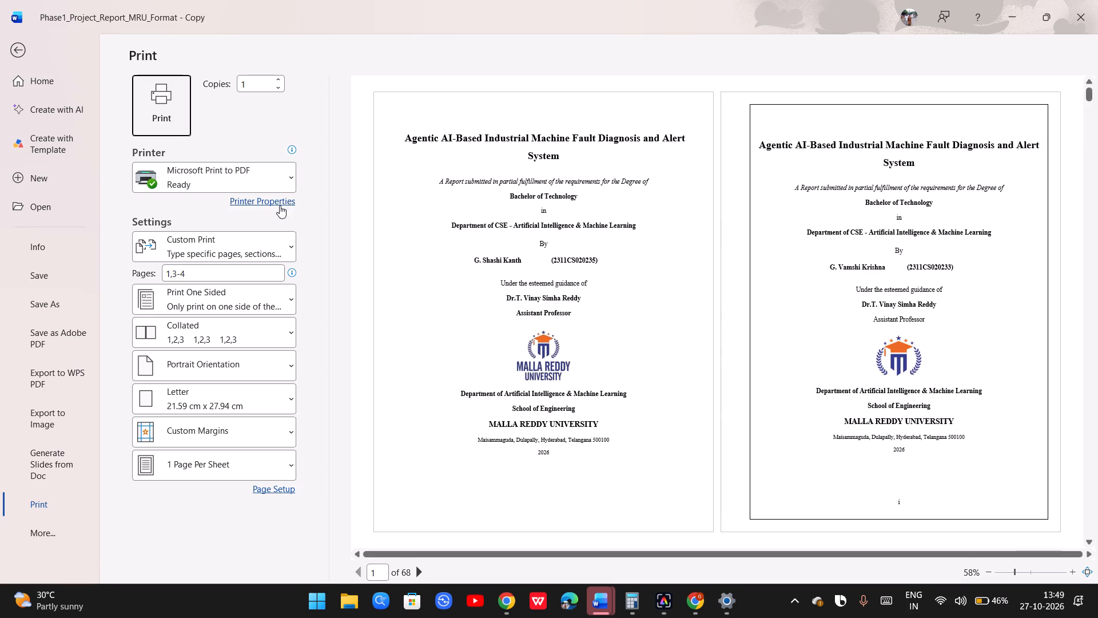
scroll(477, 355, up, 2)
key(Right)
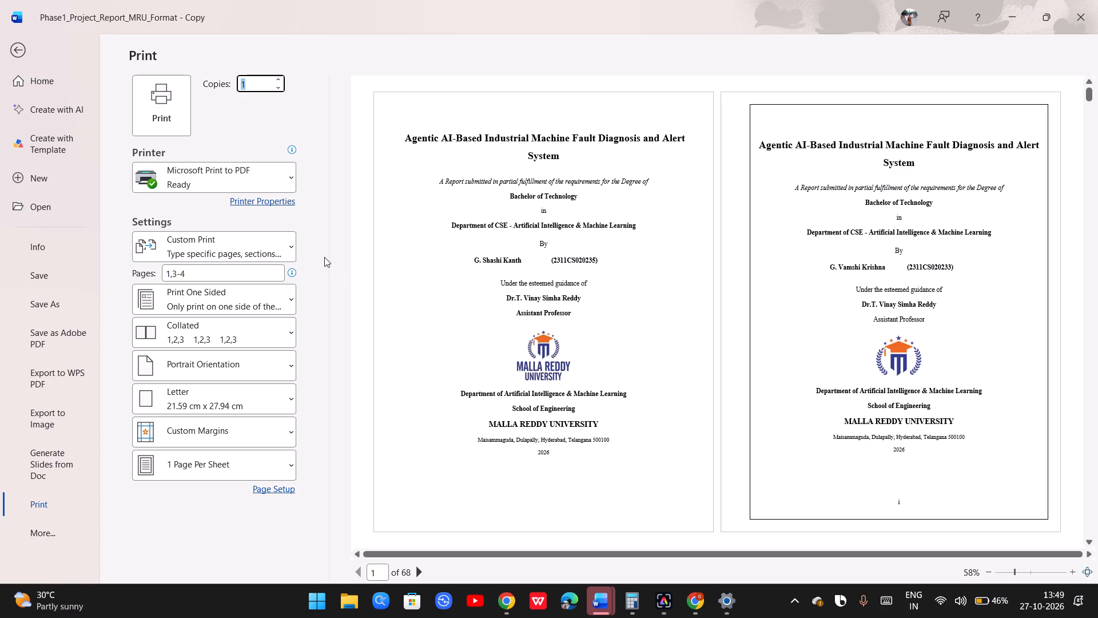
click(237, 274)
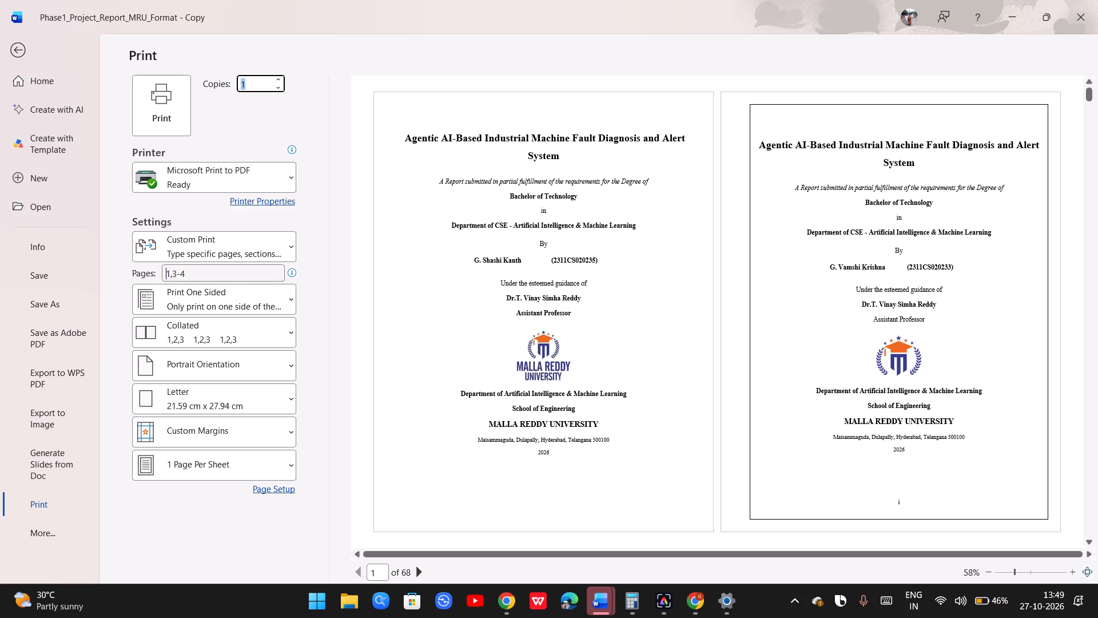
click(237, 274)
key(BackSpace)
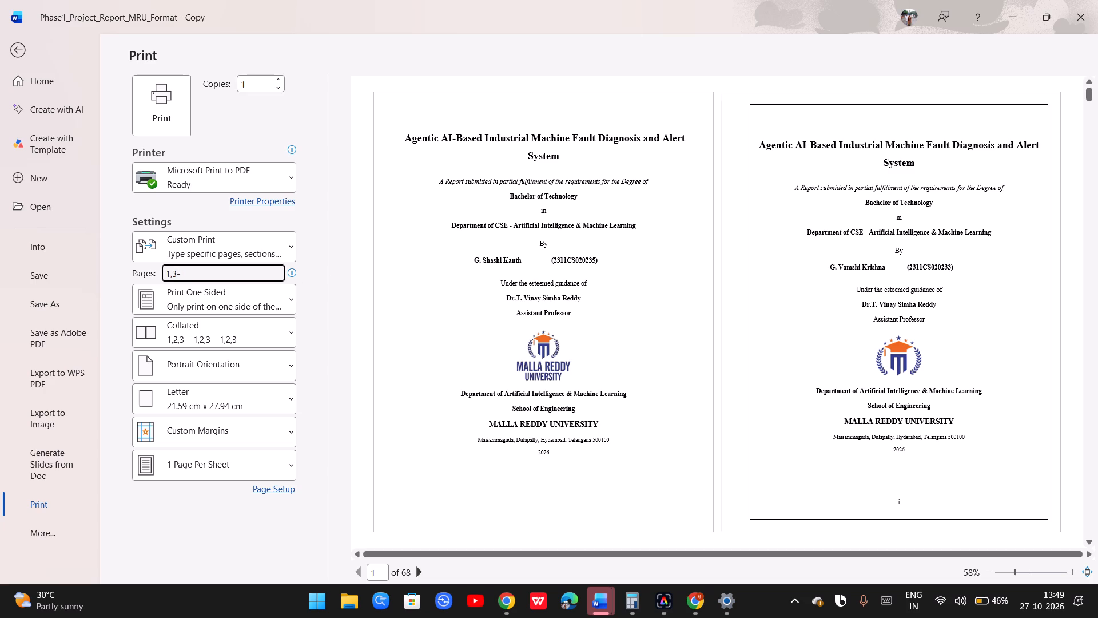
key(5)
Check the preview through page 5, then print the selected pages to a PDF named shashi-doc in the documents folder.
scroll(531, 265, left, 1)
click(415, 570)
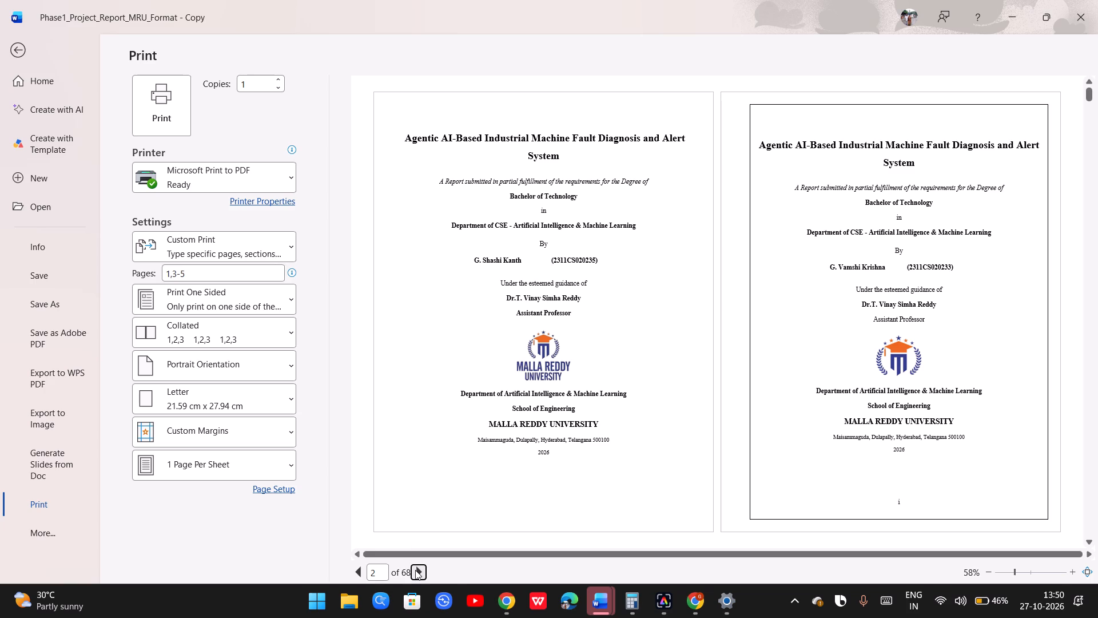
click(415, 570)
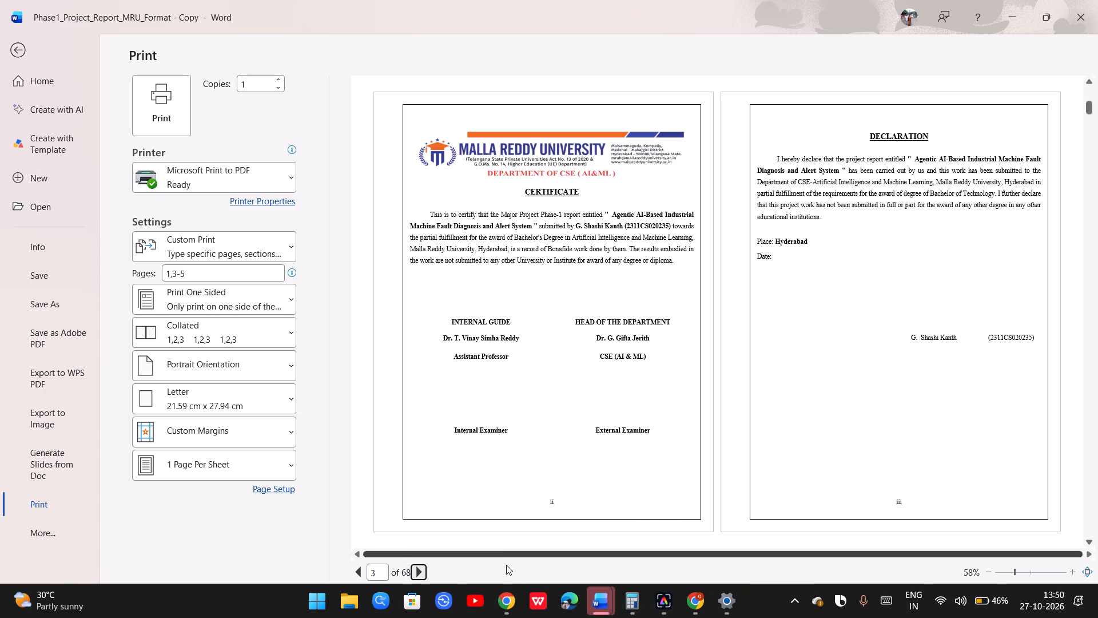
click(421, 570)
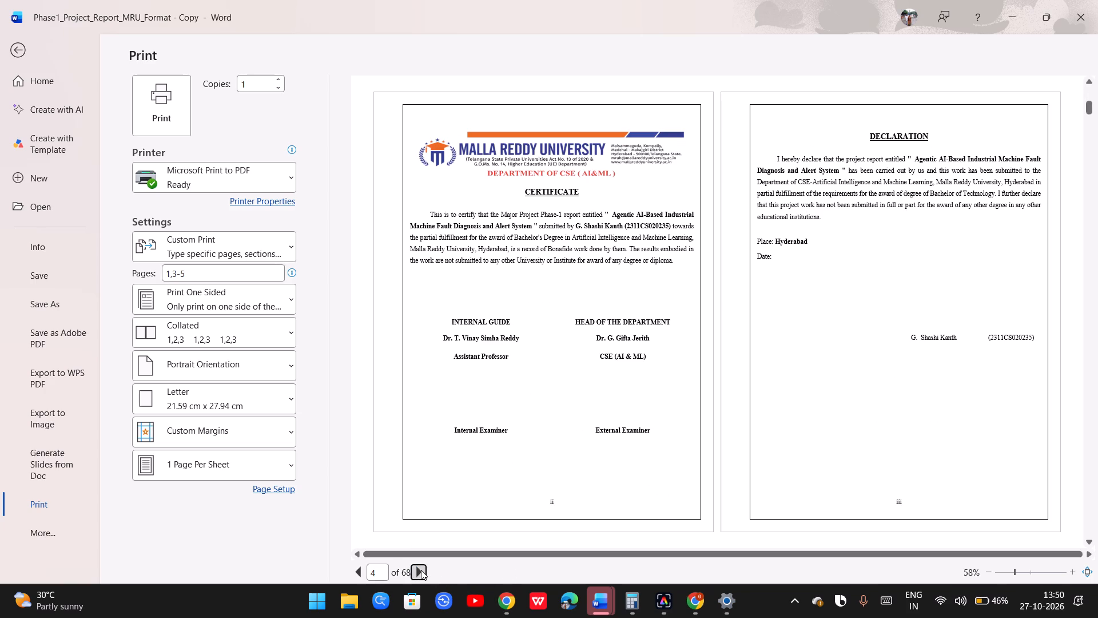
click(421, 570)
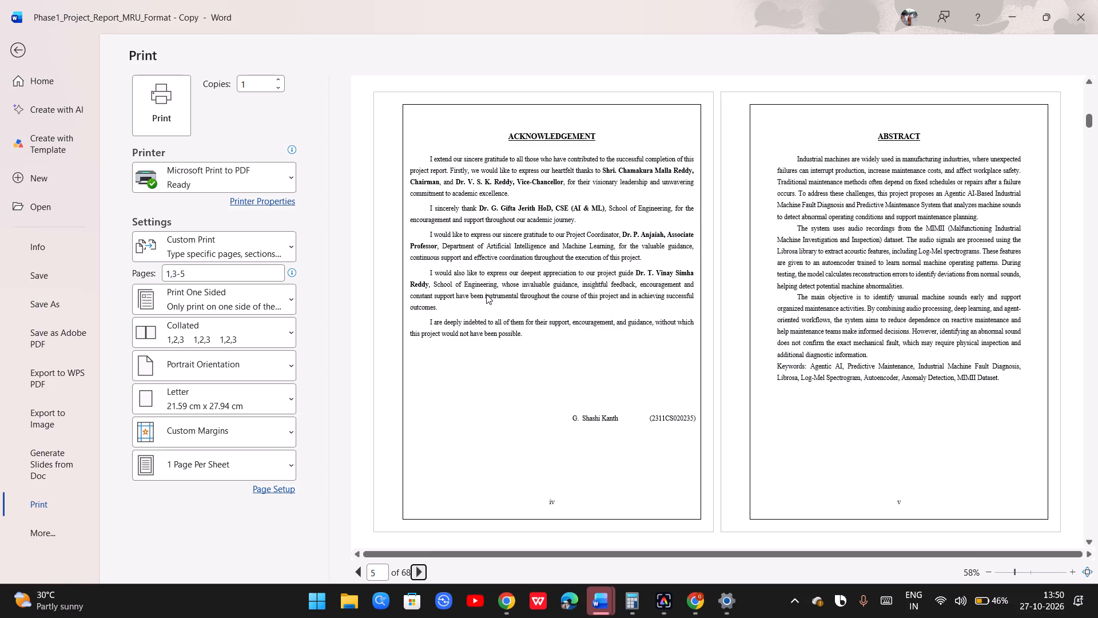
key(ctrl+p)
click(176, 133)
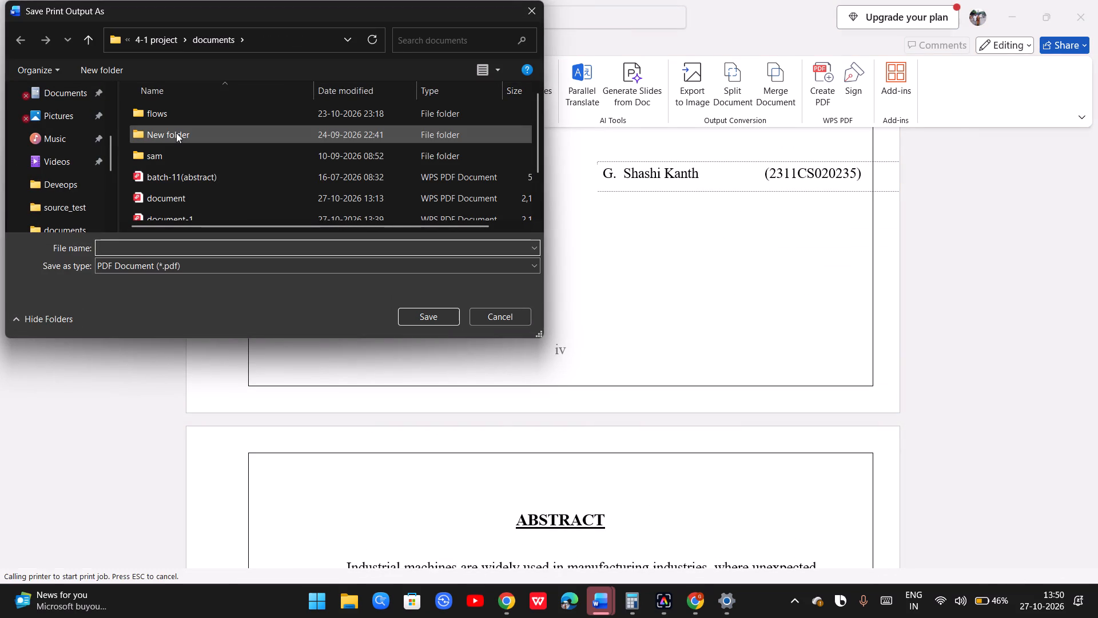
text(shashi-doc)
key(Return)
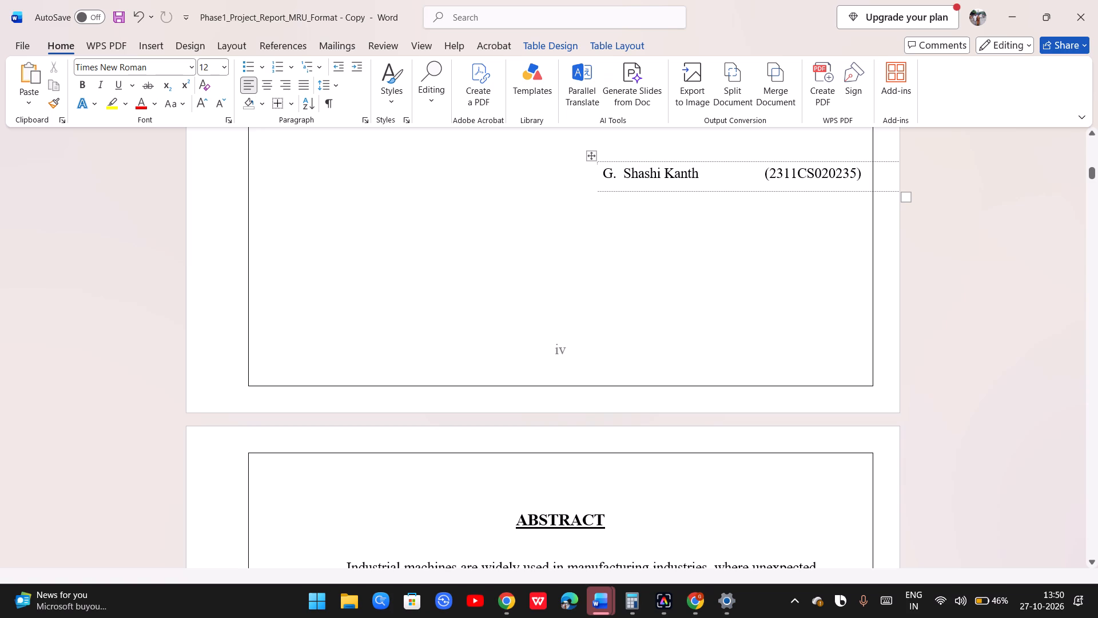
Undo the student name and roll number changes on the acknowledgement and declaration pages.
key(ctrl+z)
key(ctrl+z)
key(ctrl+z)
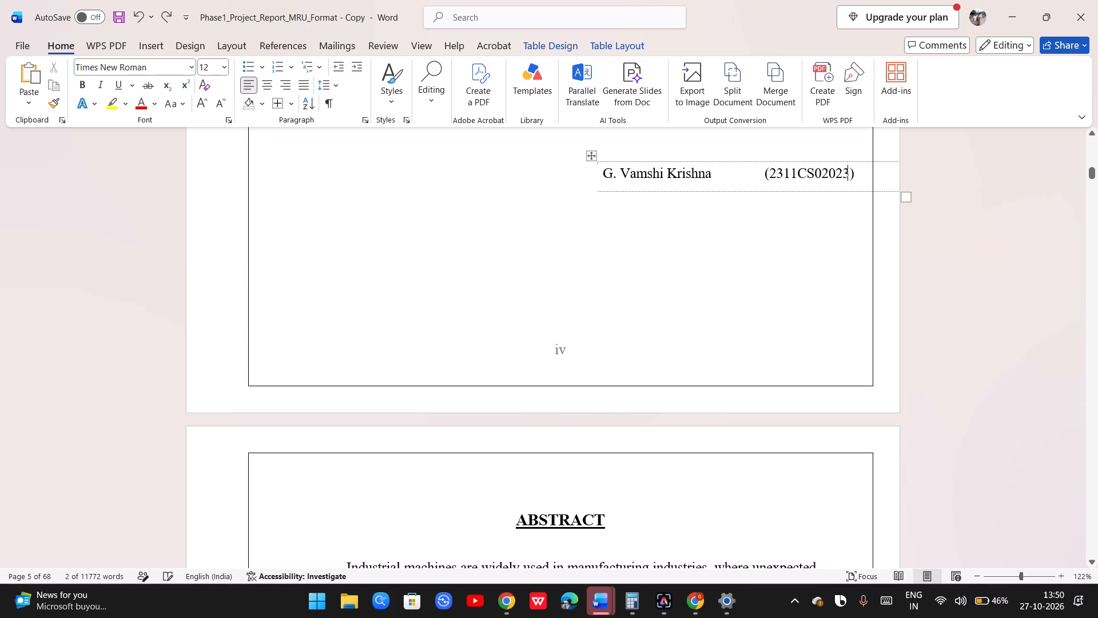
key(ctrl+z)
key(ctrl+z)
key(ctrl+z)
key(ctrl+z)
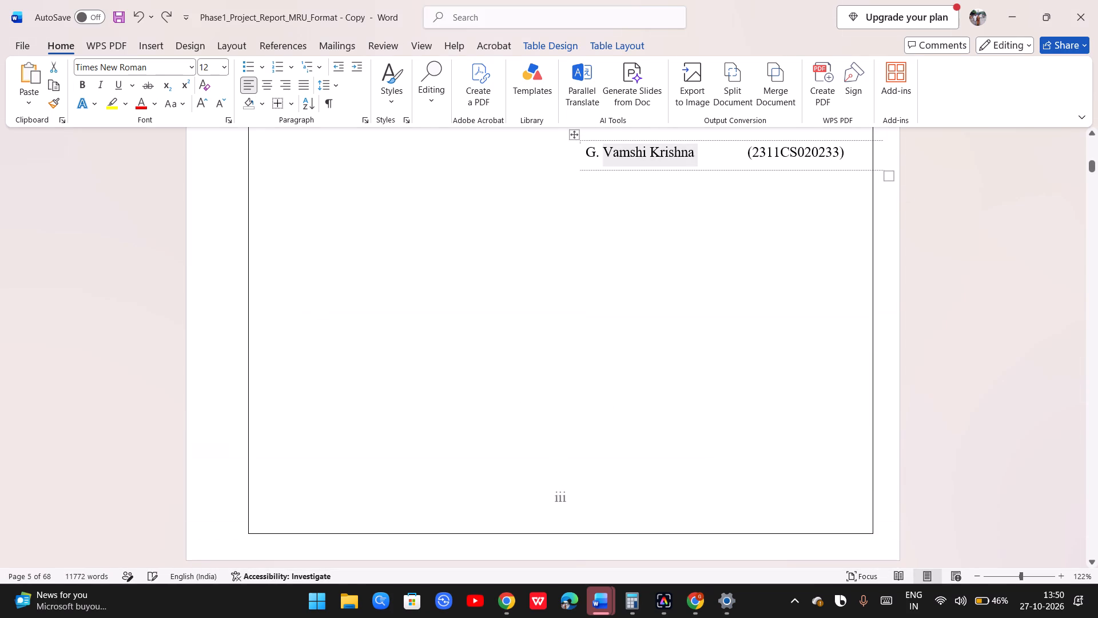
Undo the student name and roll number changes on the certificate and cover pages, closing the opened shashi-doc PDF.
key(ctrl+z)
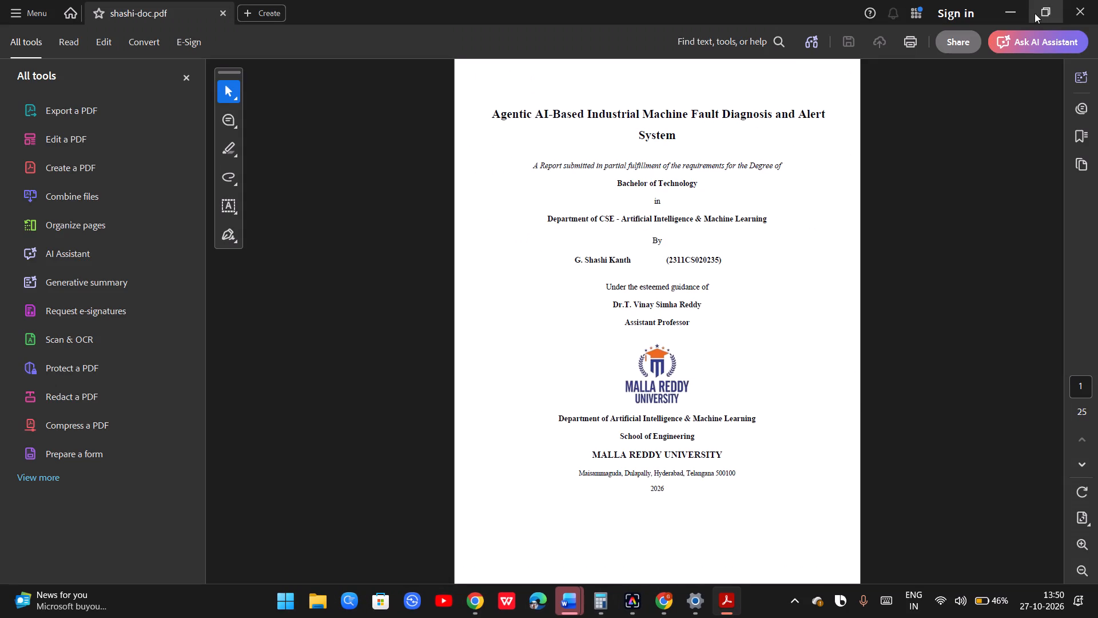
click(1081, 13)
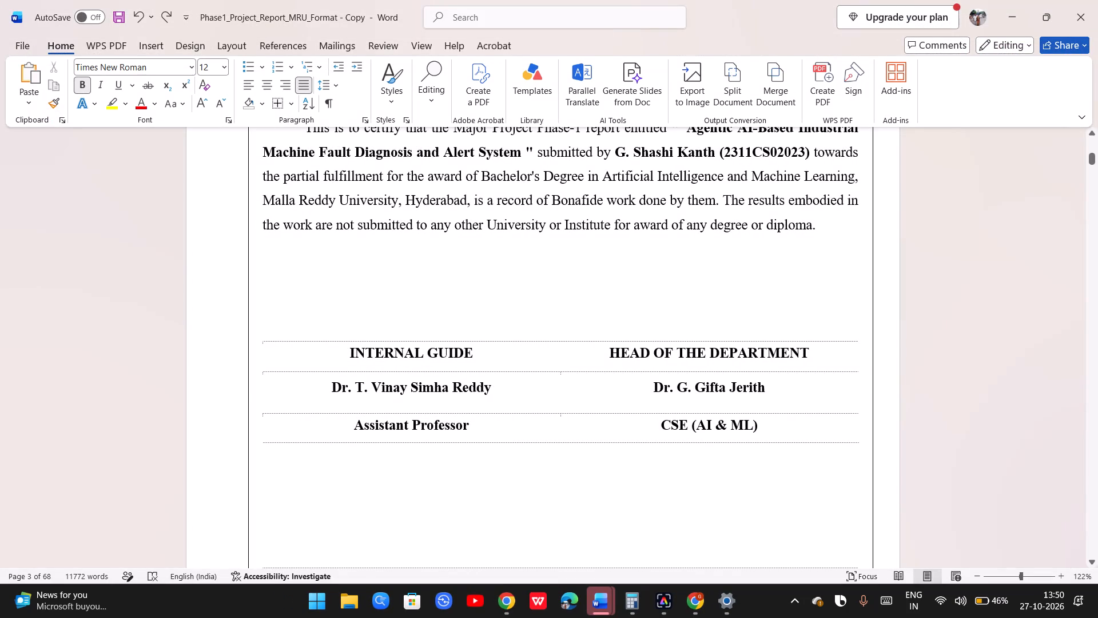
key(ctrl+z)
key(ctrl+z)
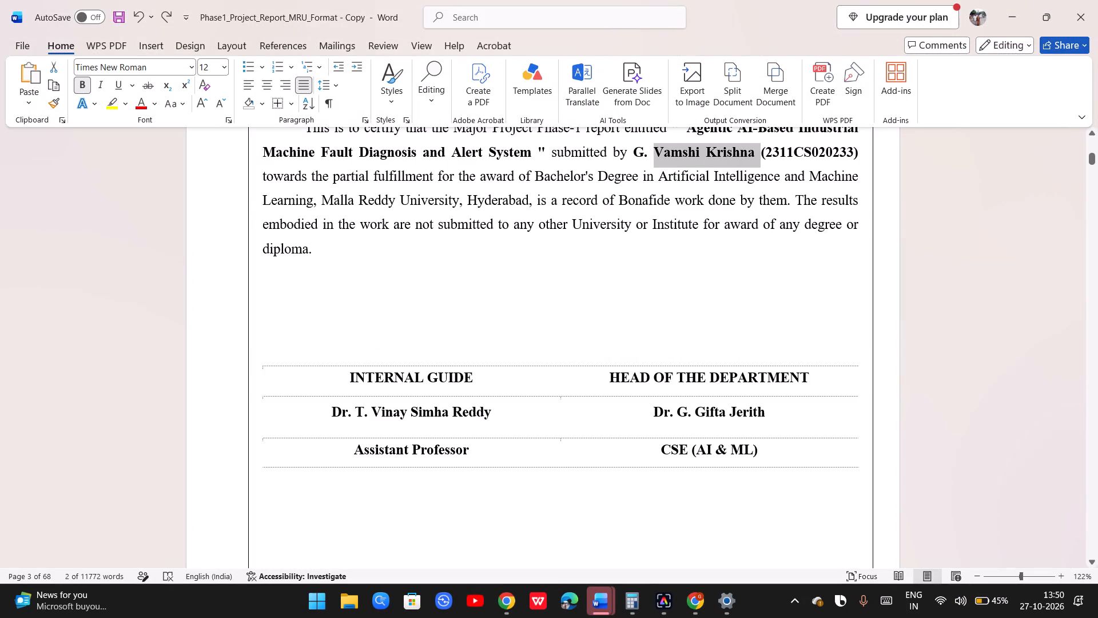
key(ctrl+z)
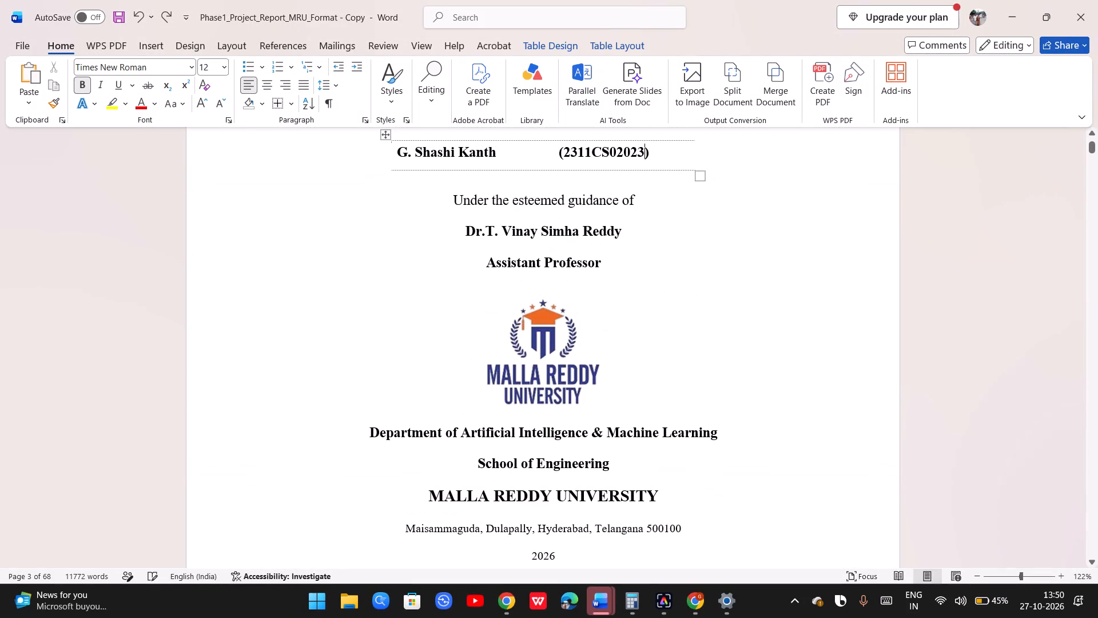
key(ctrl+z)
key(ctrl+z)
key(ctrl+z)
key(ctrl+z)
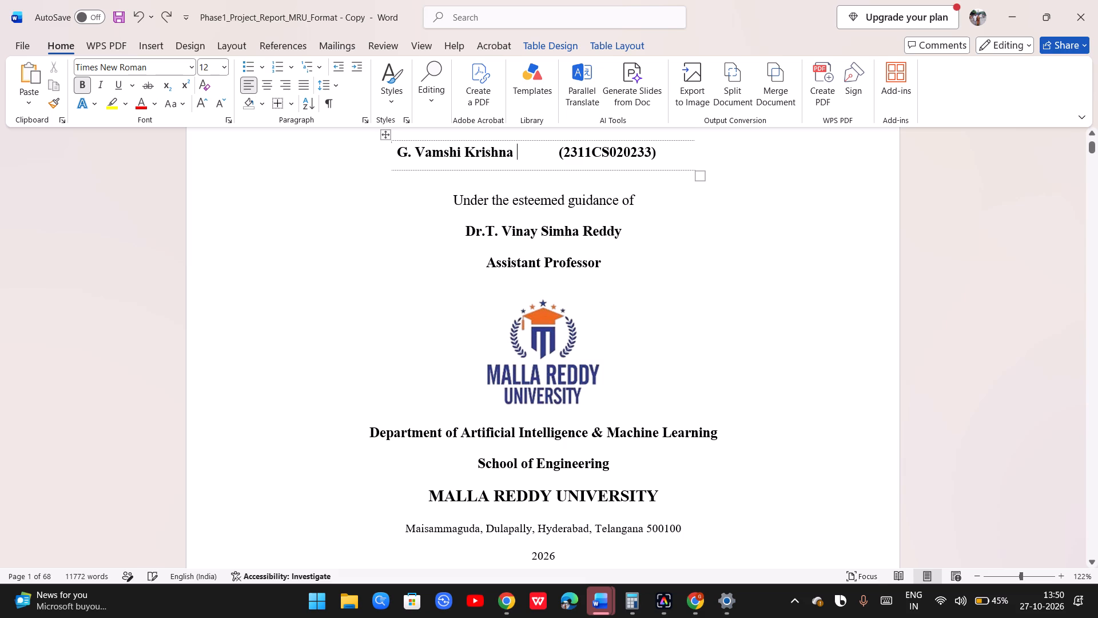
scroll(781, 268, up, 5)
scroll(781, 268, down, 1)
Open the print preview and check the student details on the cover, certificate and declaration pages.
key(ctrl+p)
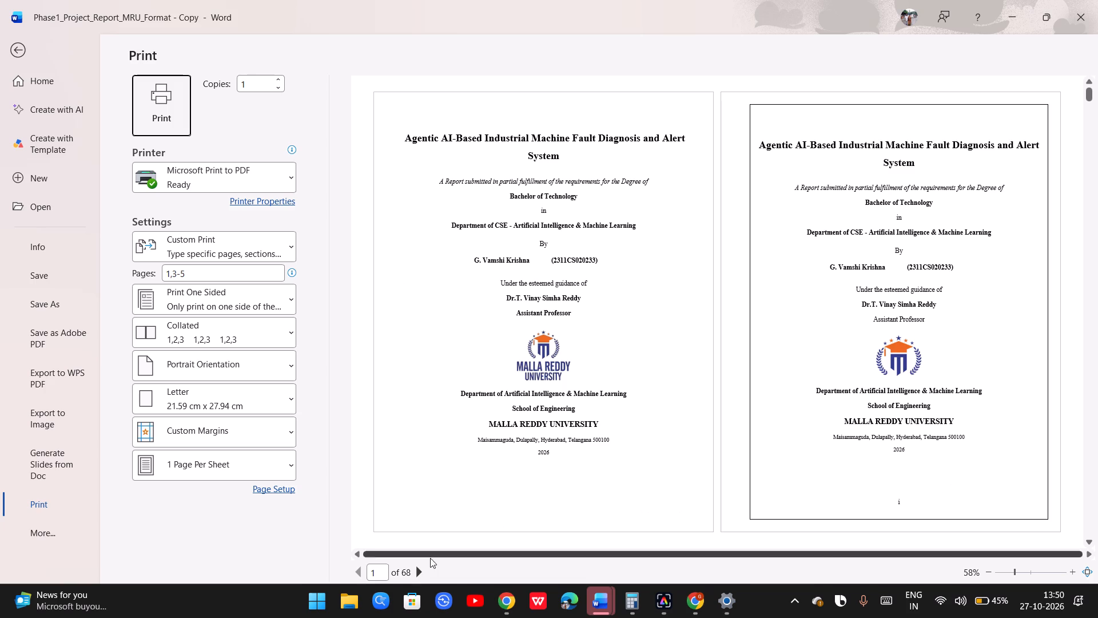
click(419, 573)
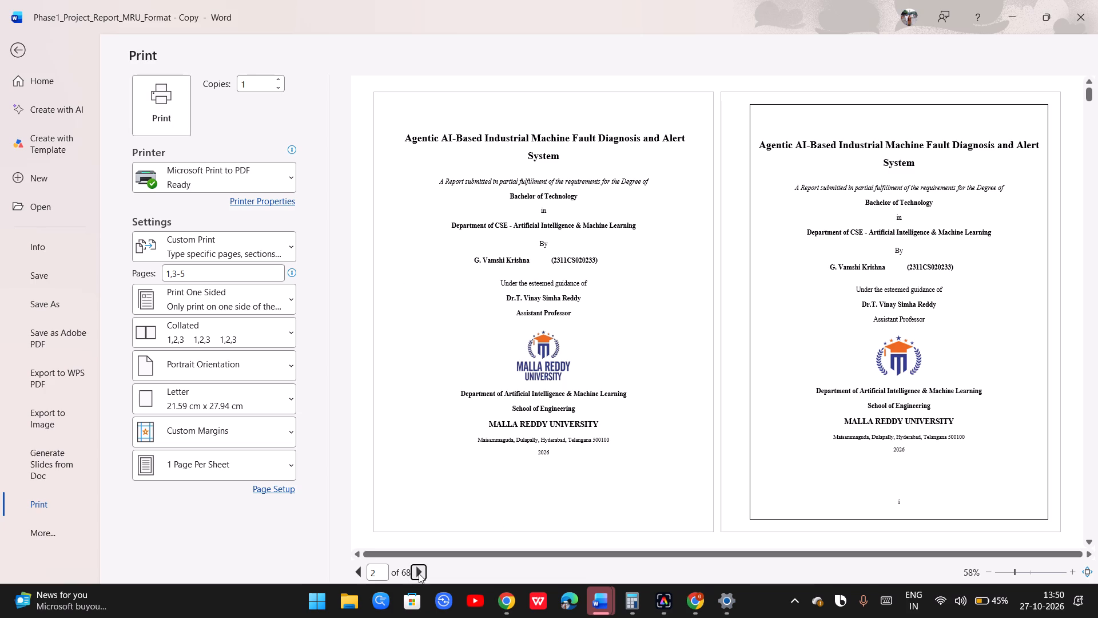
click(419, 573)
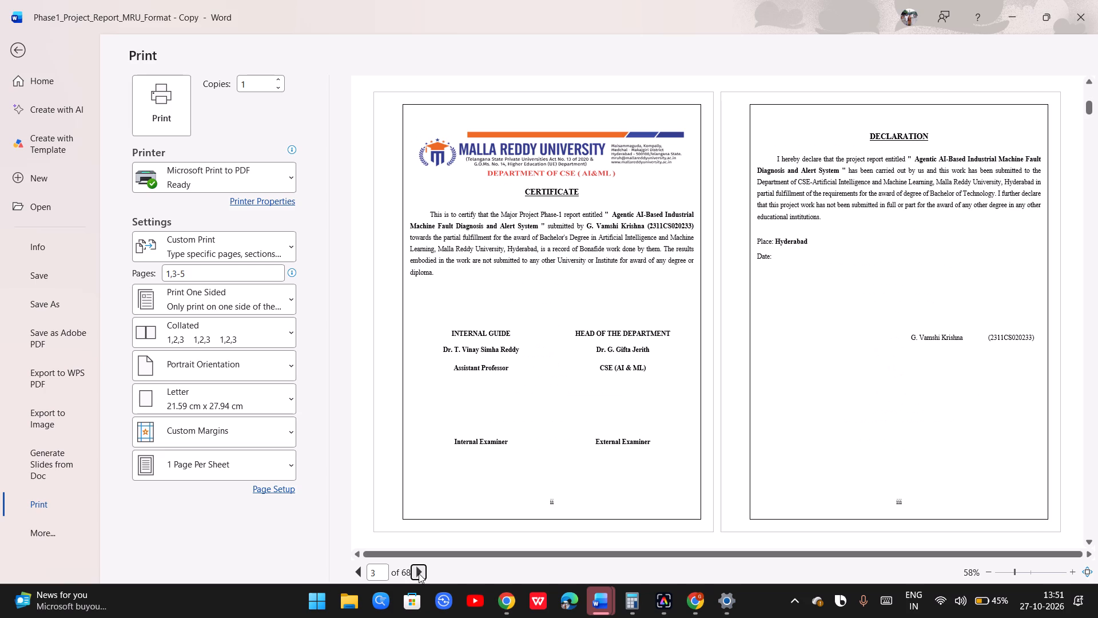
click(419, 573)
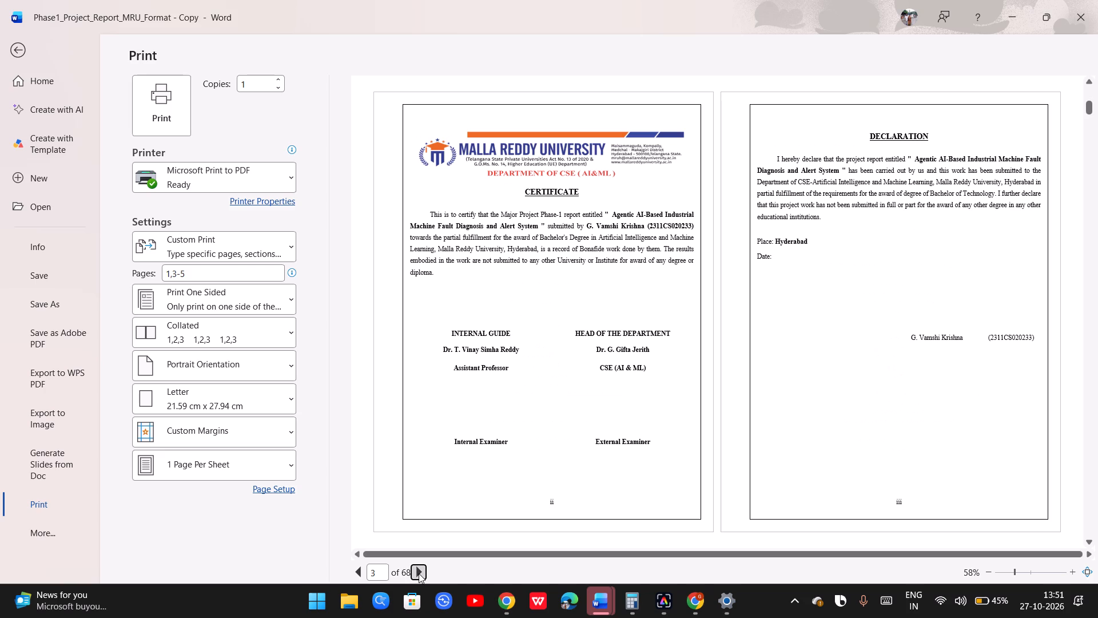
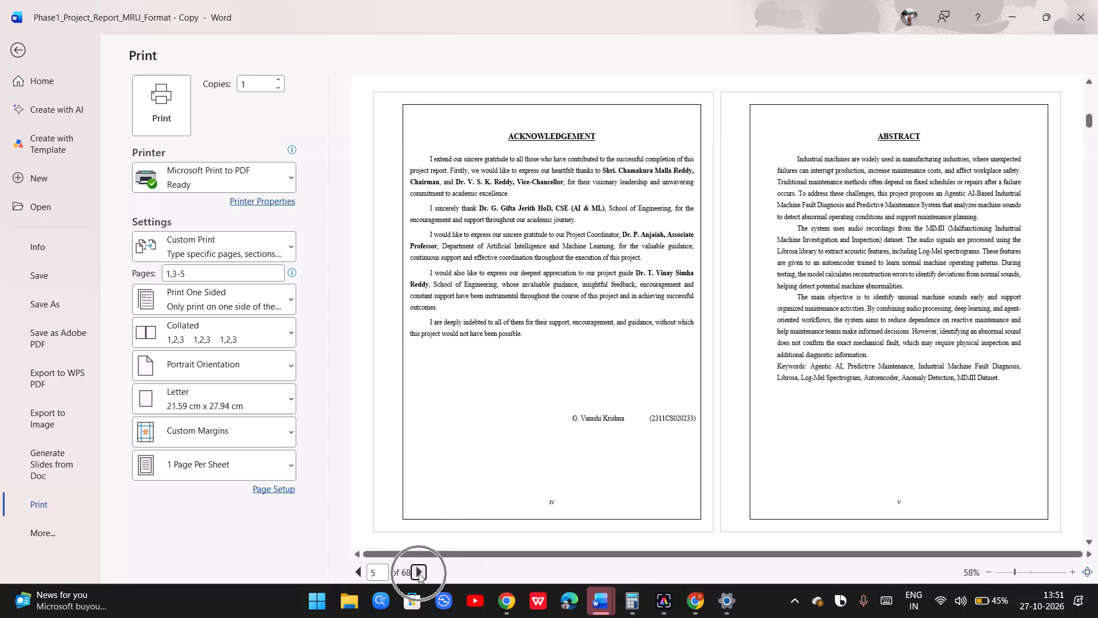
Print the selected pages 1,3-5 to a PDF named vamshi-document in the documents folder.
click(165, 114)
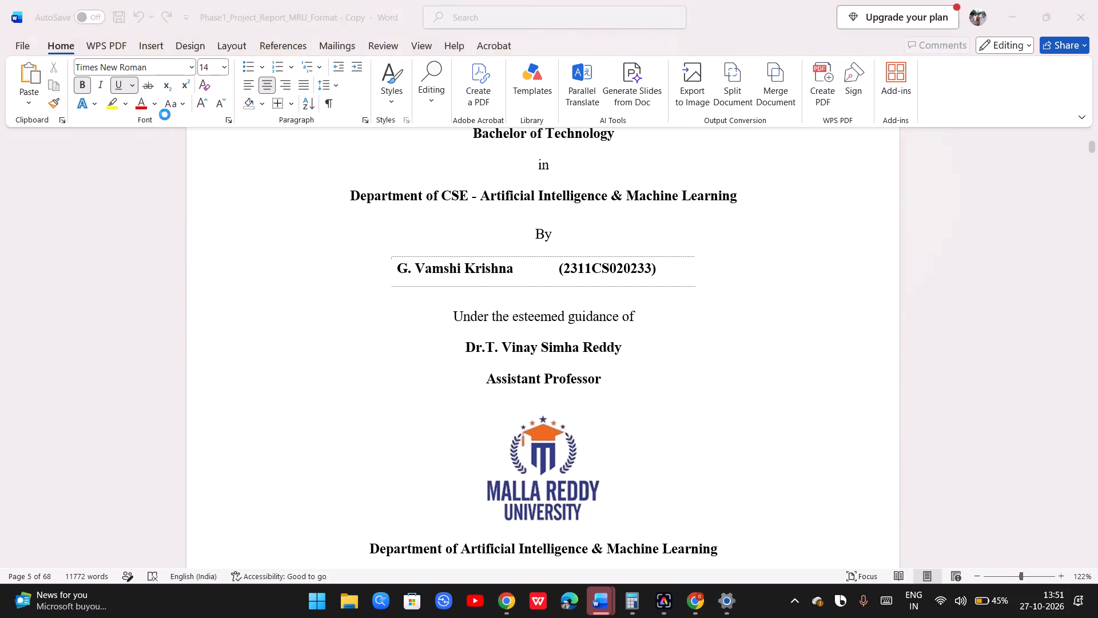
text(vamshi-document)
click(412, 322)
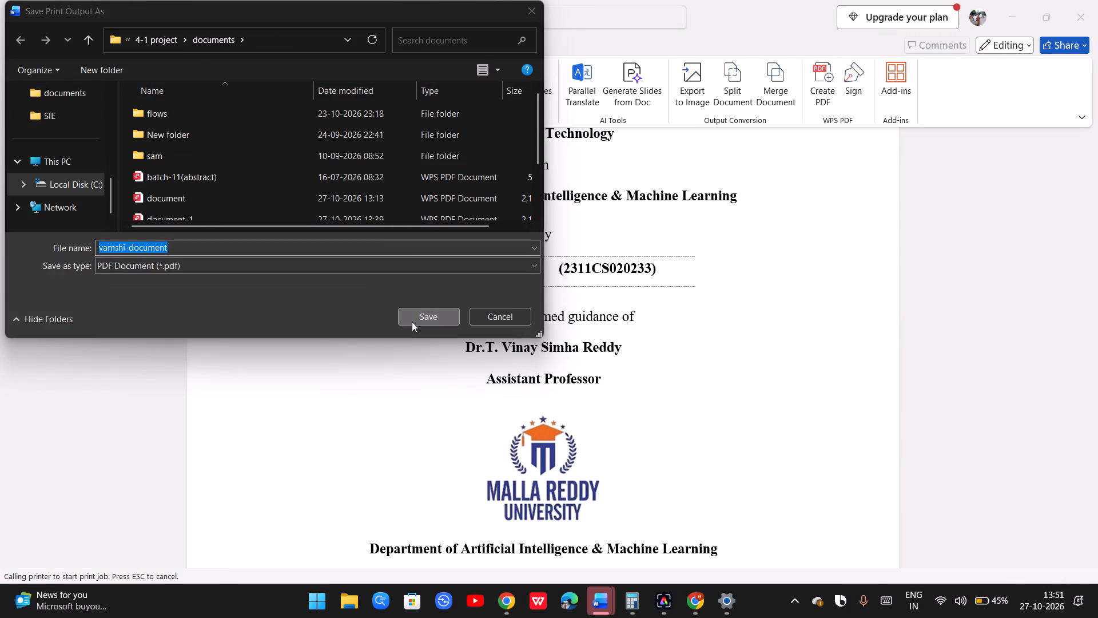
On the cover page, replace the student's name after the initial with Murari and change the roll number's last two digits to 53.
click(568, 302)
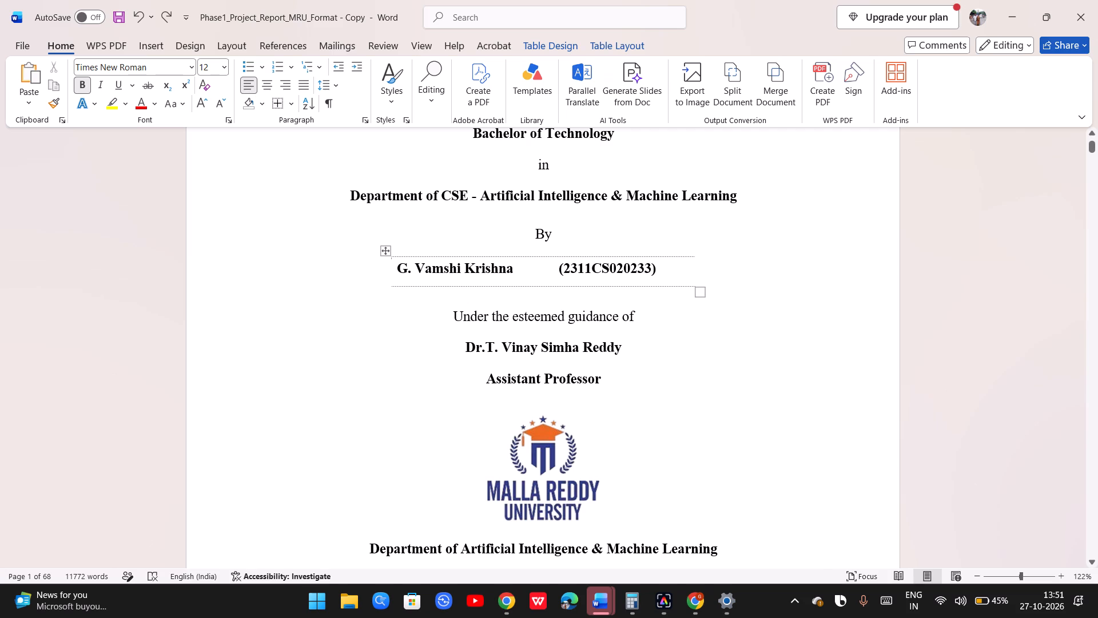
drag(520, 272, 433, 266)
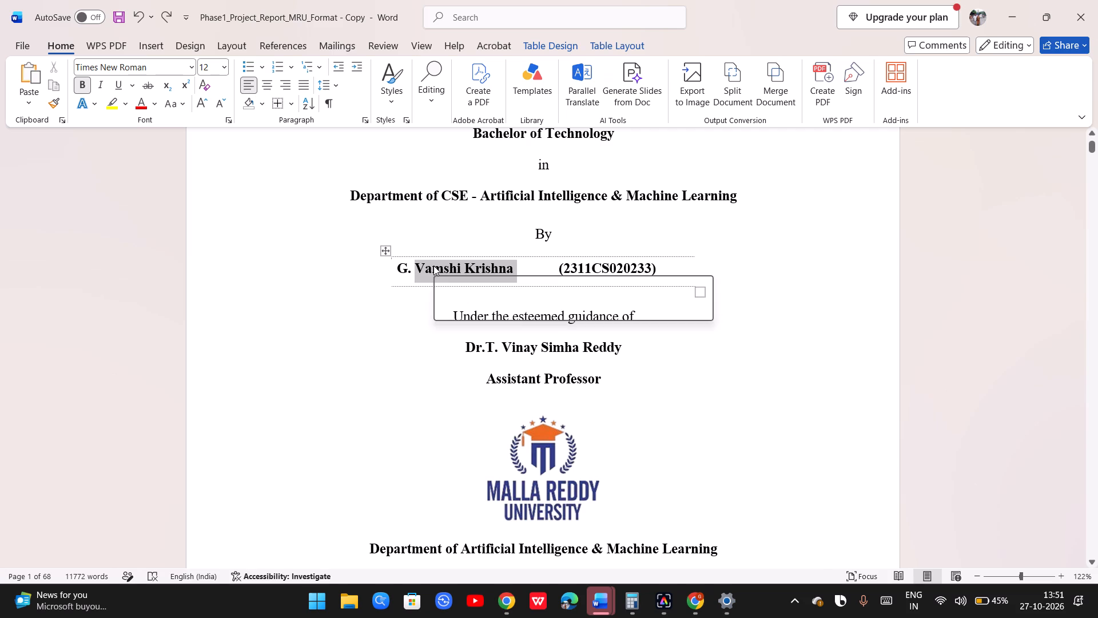
text(Murari)
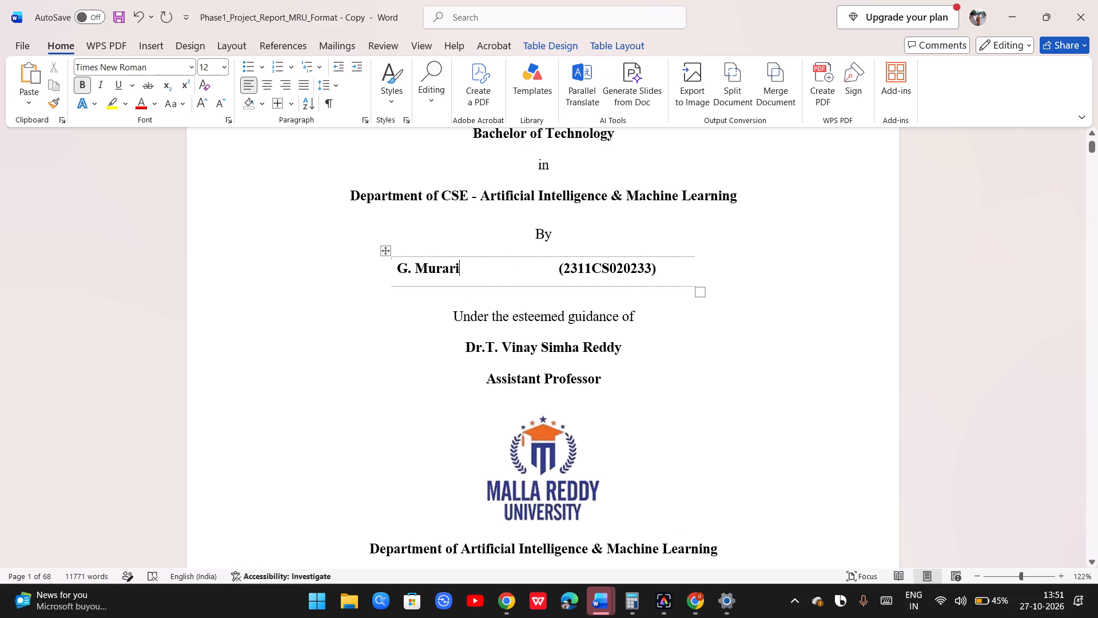
click(649, 271)
key(BackSpace)
key(BackSpace)
text(53)
In the certificate paragraph, replace the student's name after the initial with Murari and change the roll number's last two digits to 53.
scroll(649, 271, down, 2)
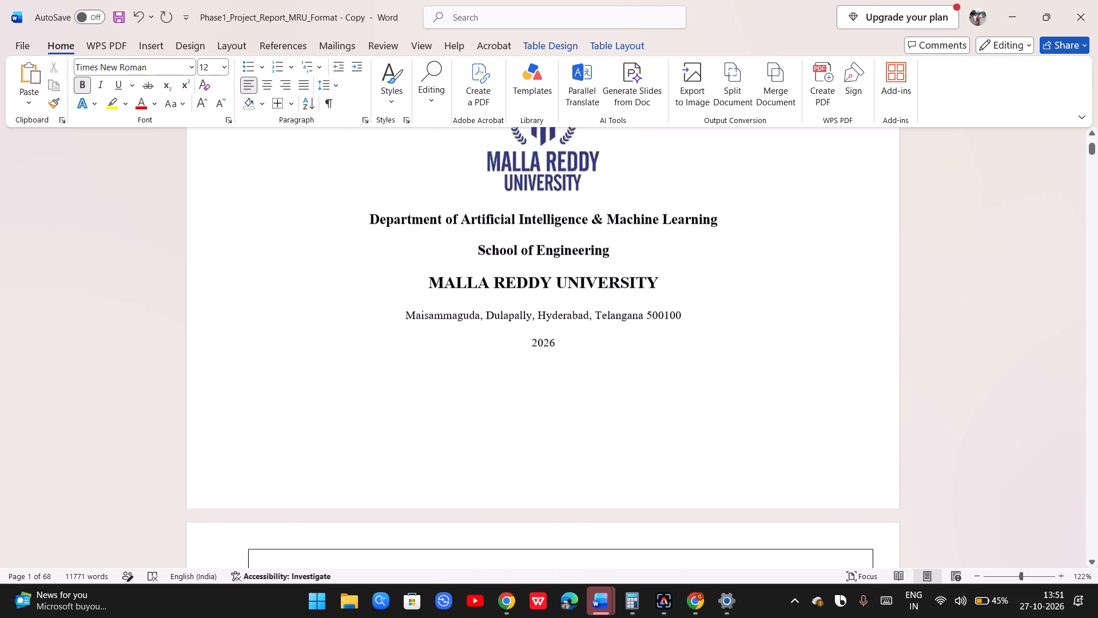
scroll(649, 271, up, 3)
scroll(649, 271, down, 3)
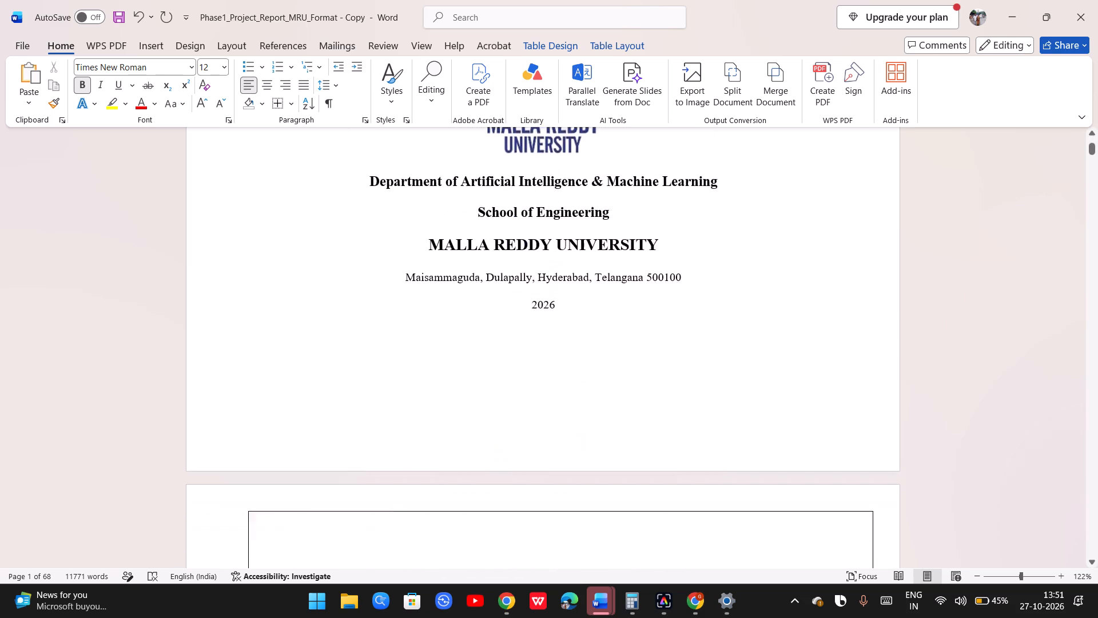
scroll(649, 271, down, 3)
scroll(661, 331, down, 3)
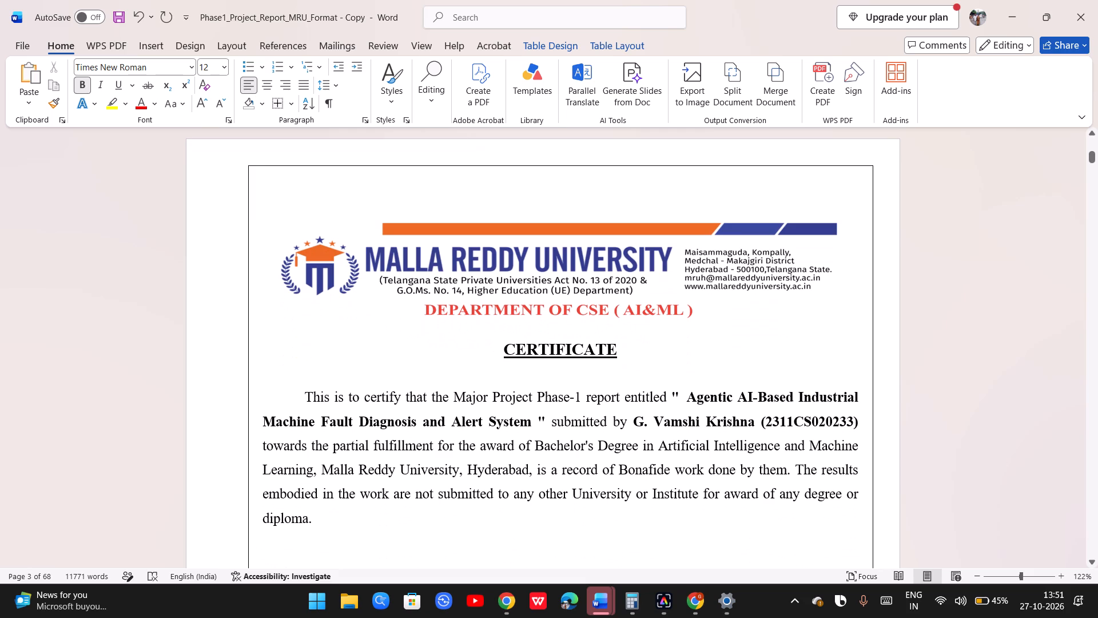
click(752, 426)
key(ctrl+BackSpace)
key(ctrl+BackSpace)
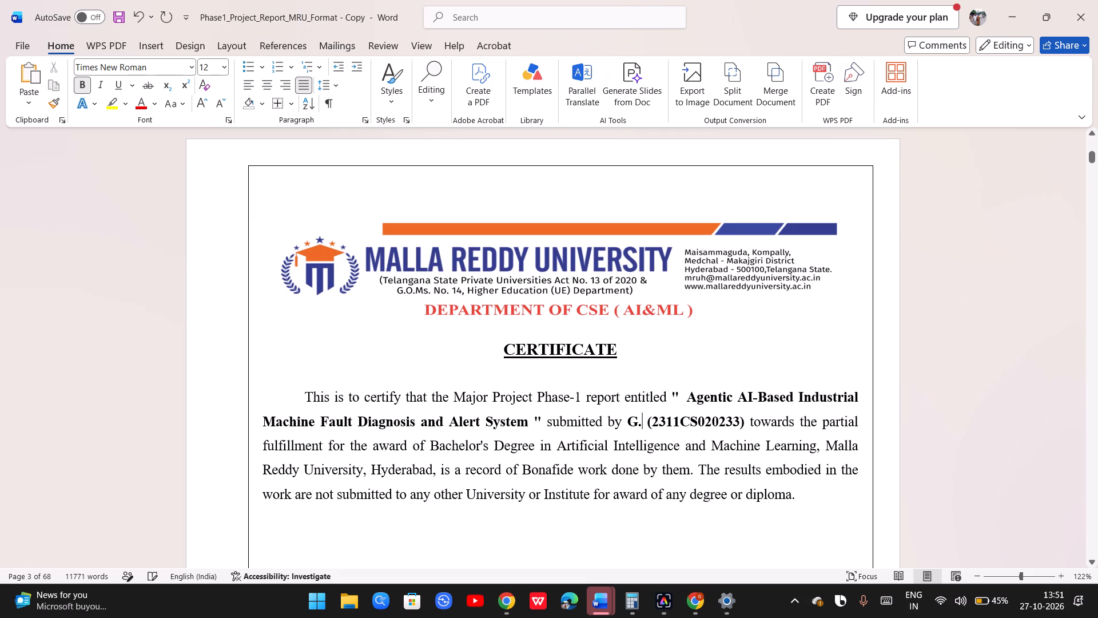
key(space)
text(Murari)
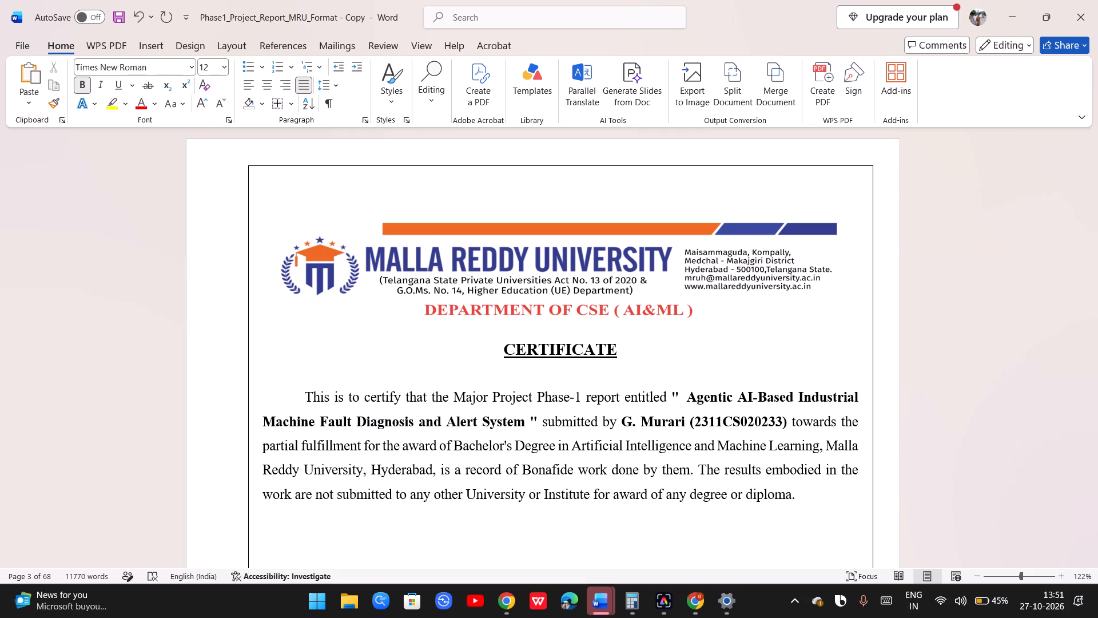
click(783, 423)
key(BackSpace)
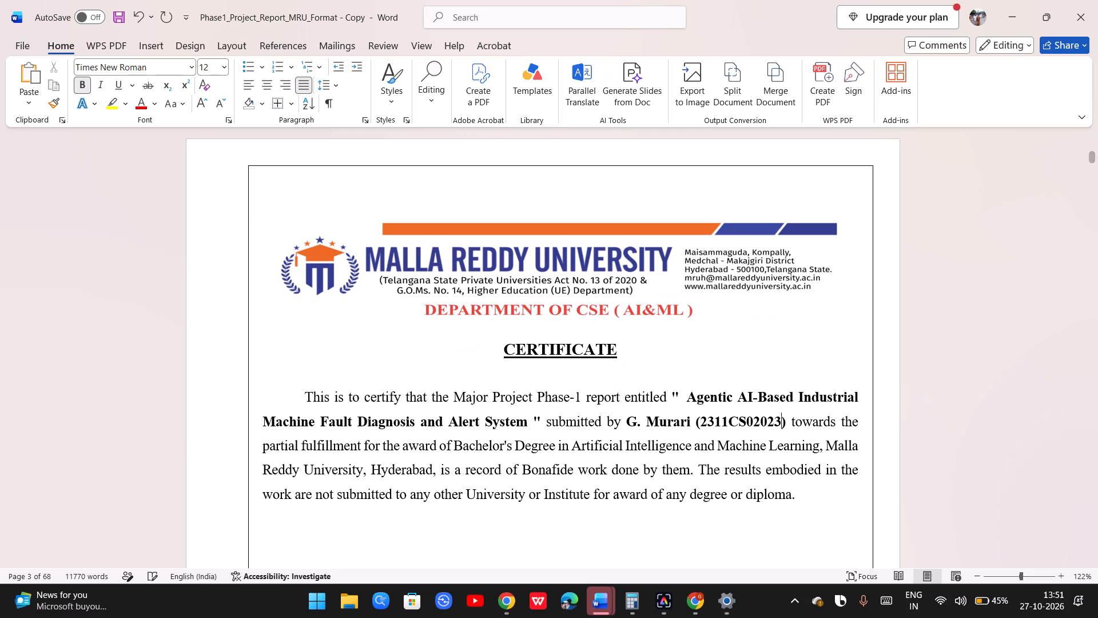
key(BackSpace)
text(53)
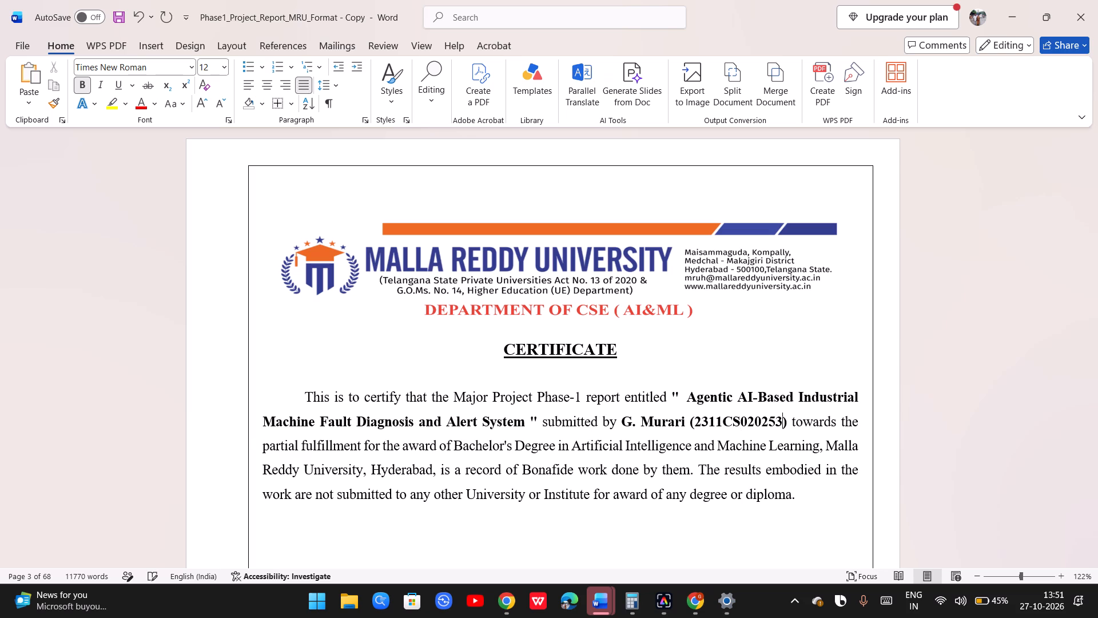
In the signature row of the declaration page, replace the student's name after the initial with Murari.
scroll(783, 423, down, 2)
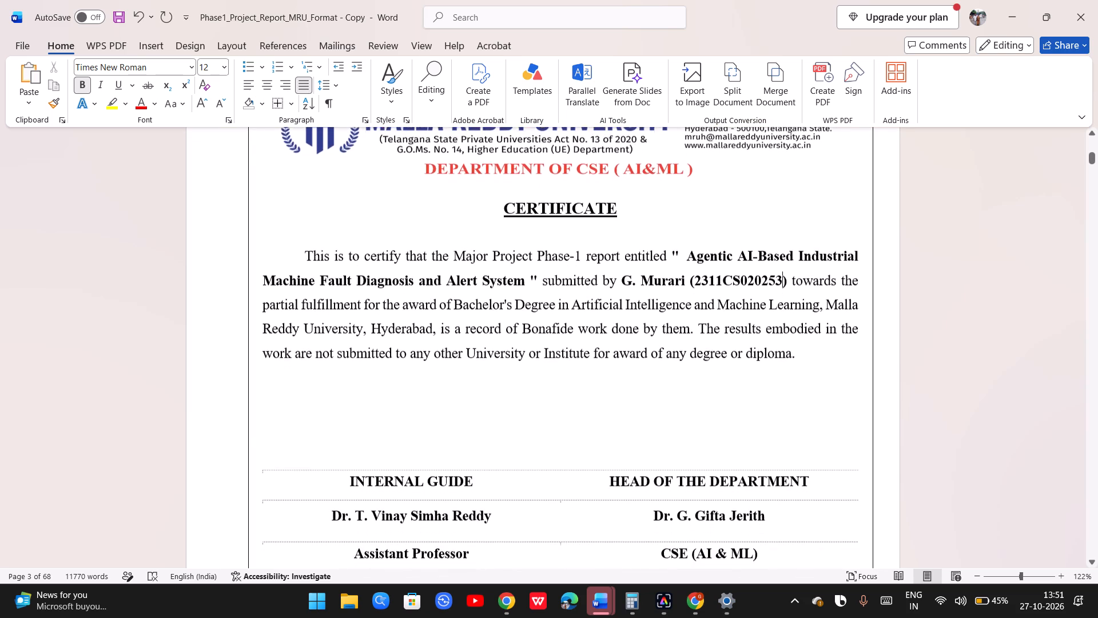
scroll(783, 423, down, 4)
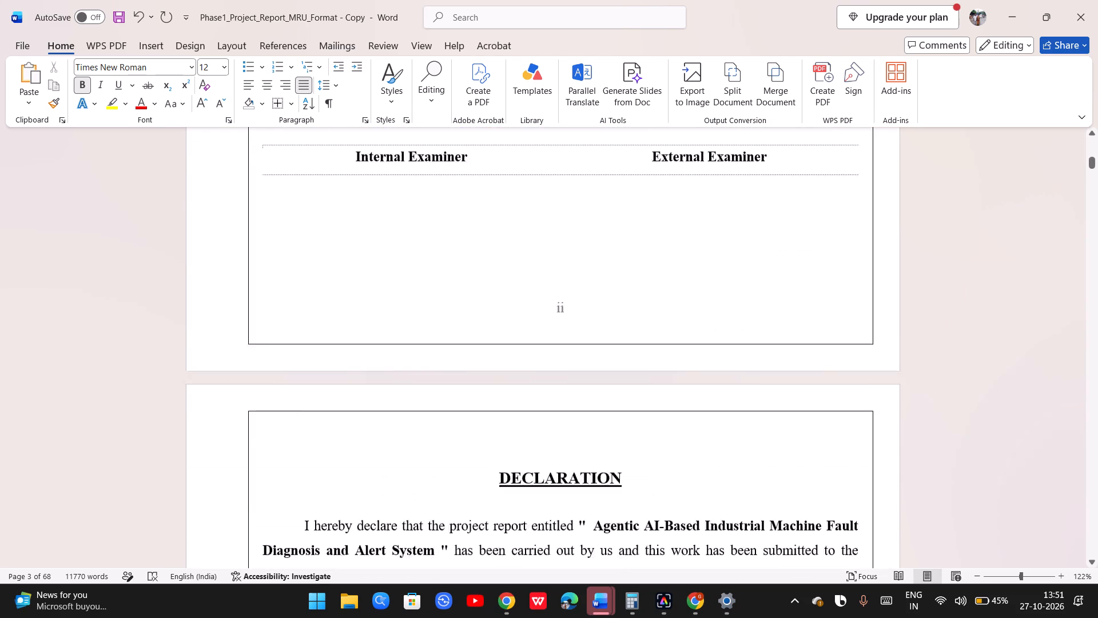
scroll(783, 423, down, 1)
scroll(783, 423, up, 2)
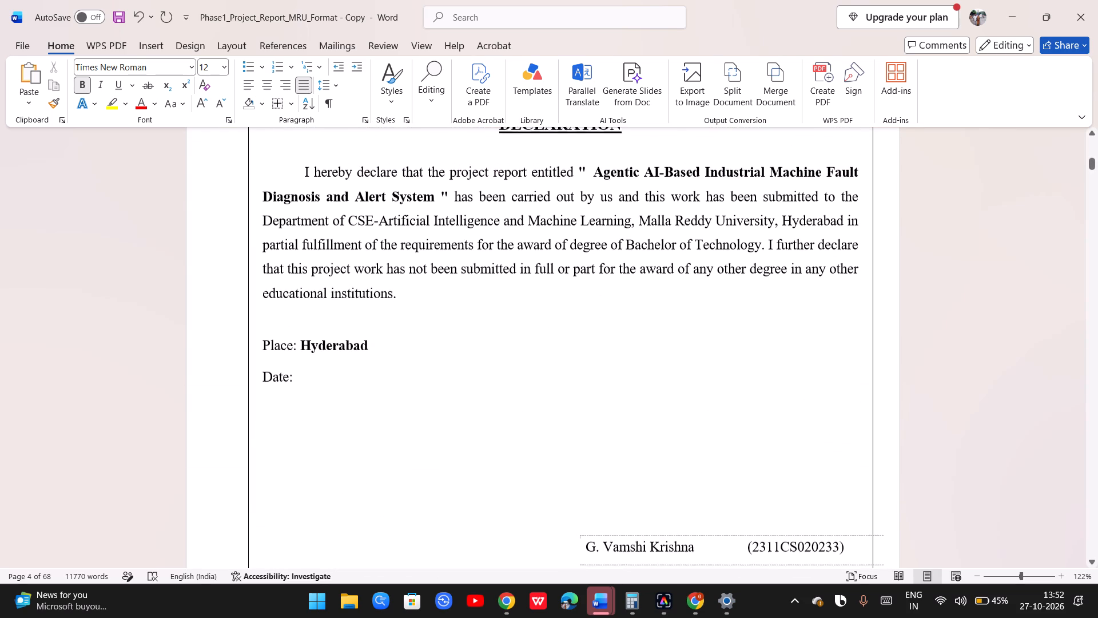
scroll(783, 423, up, 1)
scroll(783, 423, down, 1)
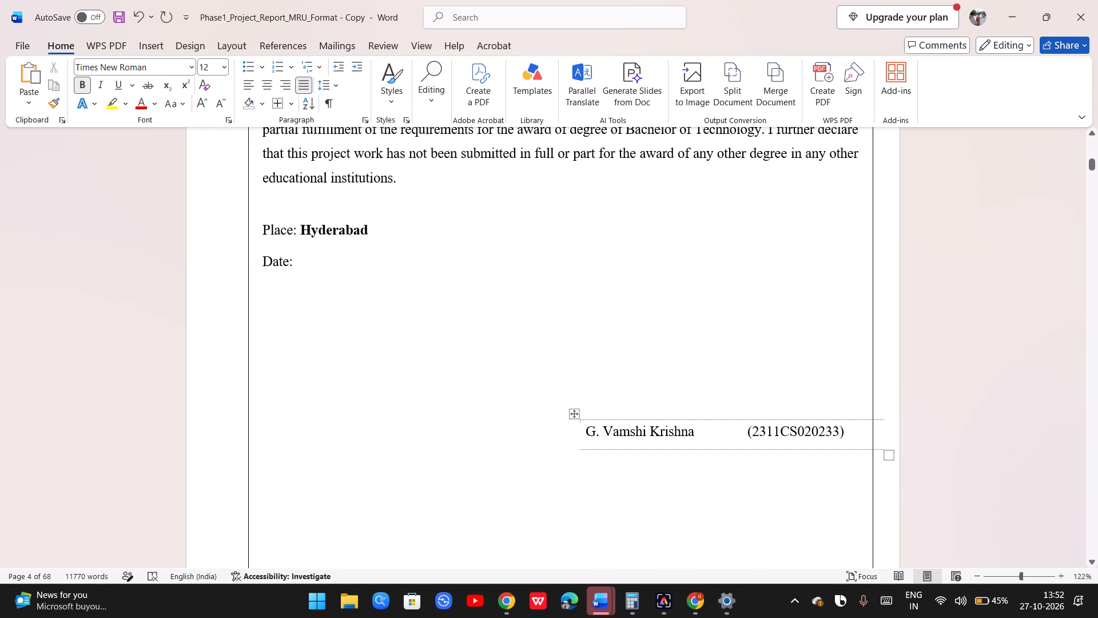
click(722, 439)
key(ctrl+BackSpace)
key(ctrl+BackSpace)
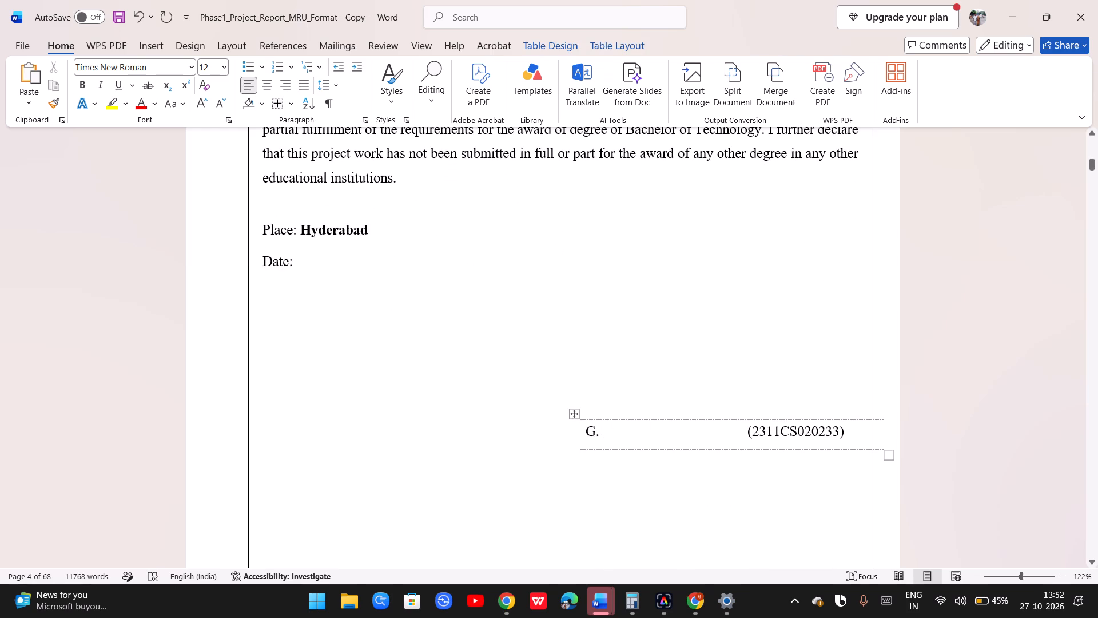
text(Murari)
In the acknowledgement's signature row, replace the name after the initial with Murari and change the roll number's last two digits to 53.
scroll(722, 439, down, 3)
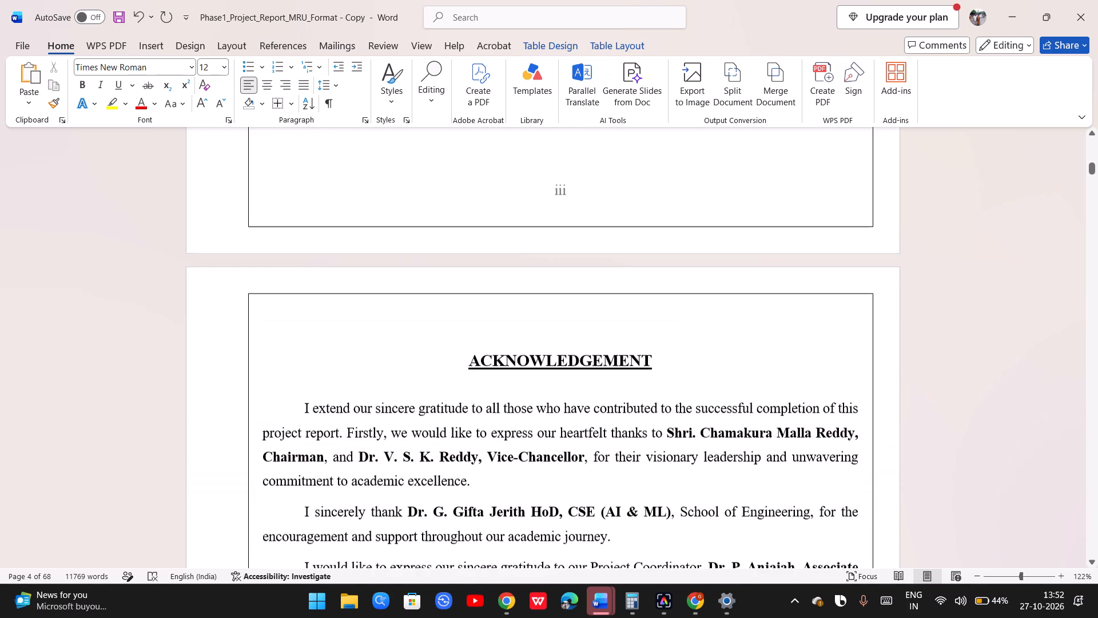
scroll(722, 439, down, 2)
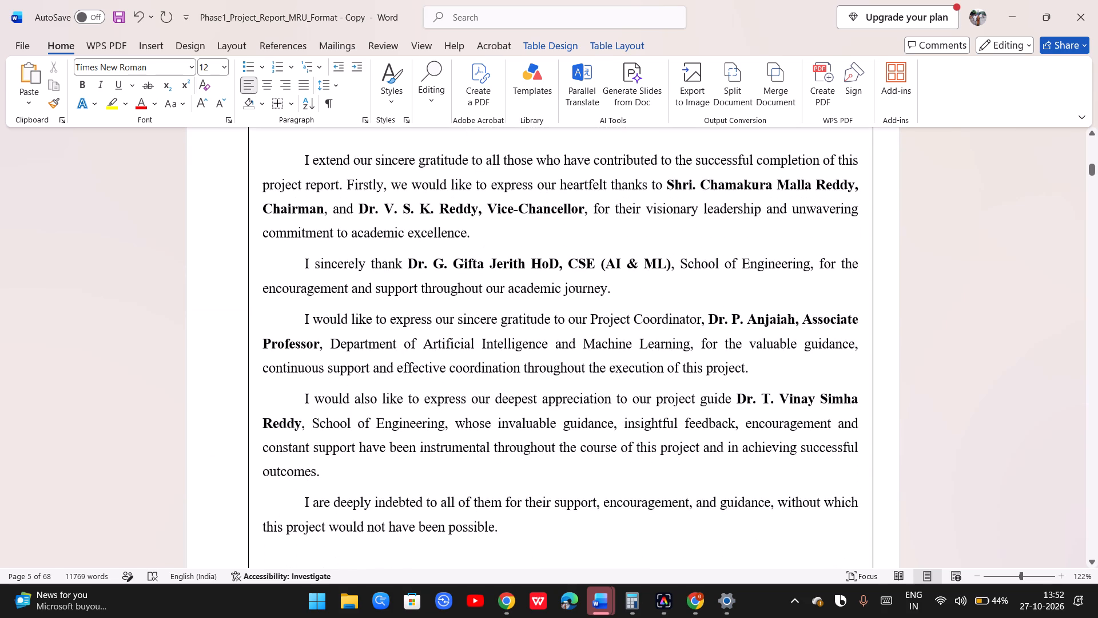
scroll(722, 439, down, 3)
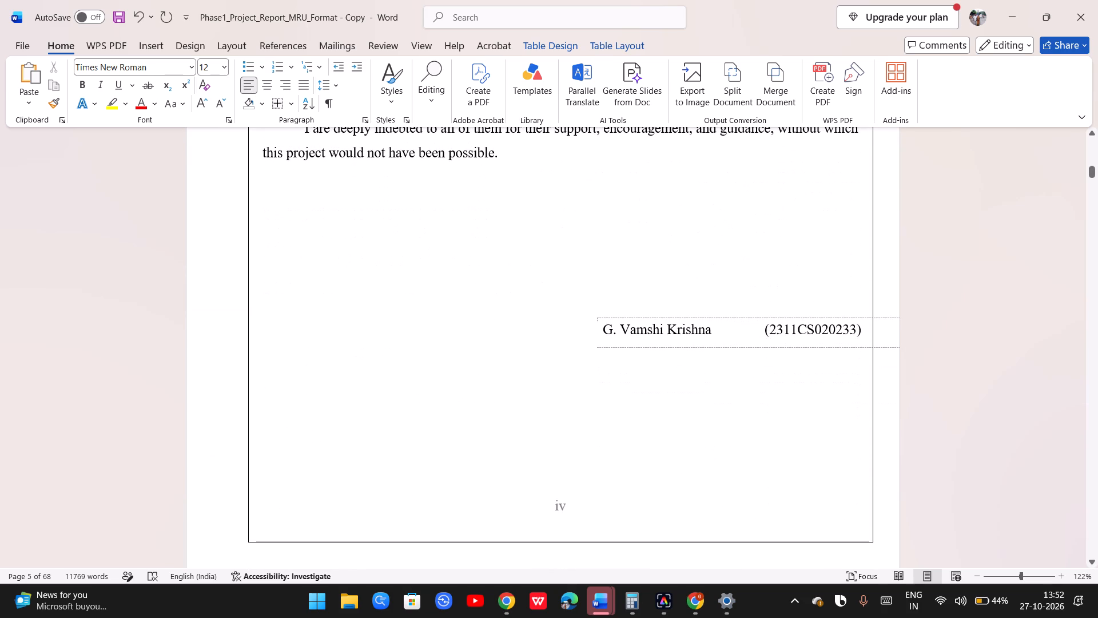
click(722, 332)
key(ctrl+BackSpace)
key(ctrl+BackSpace)
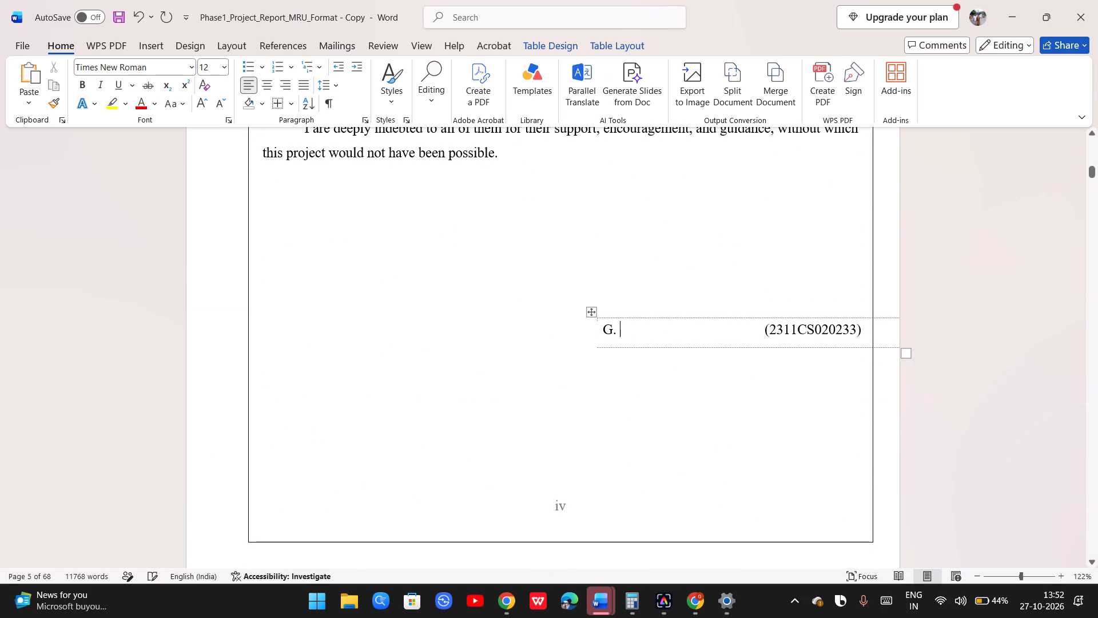
text(Murari)
scroll(722, 332, down, 5)
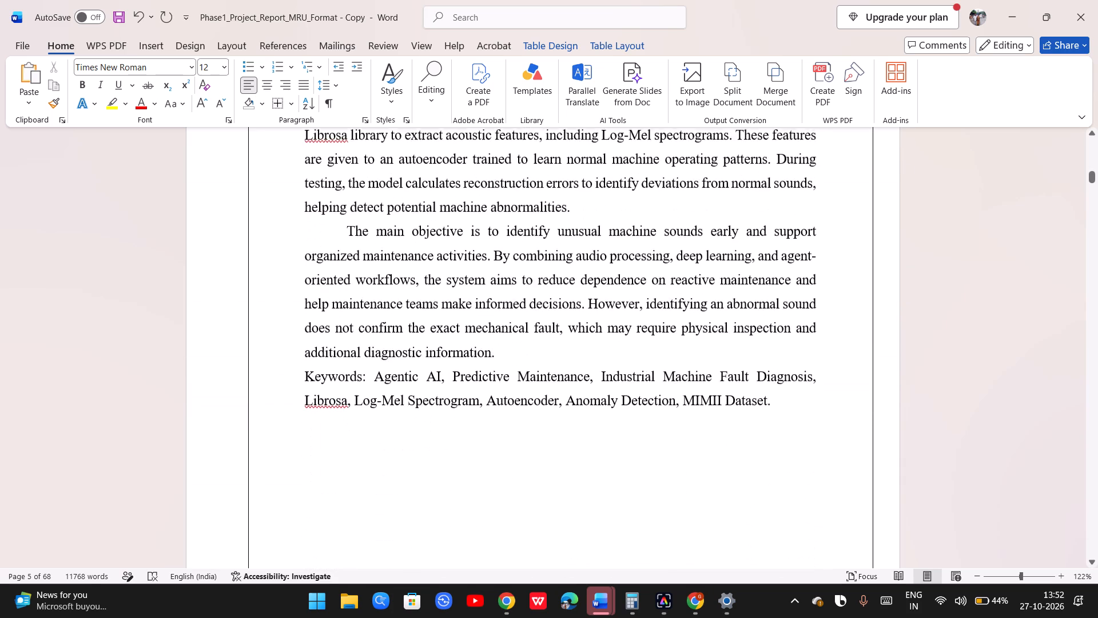
scroll(722, 332, up, 4)
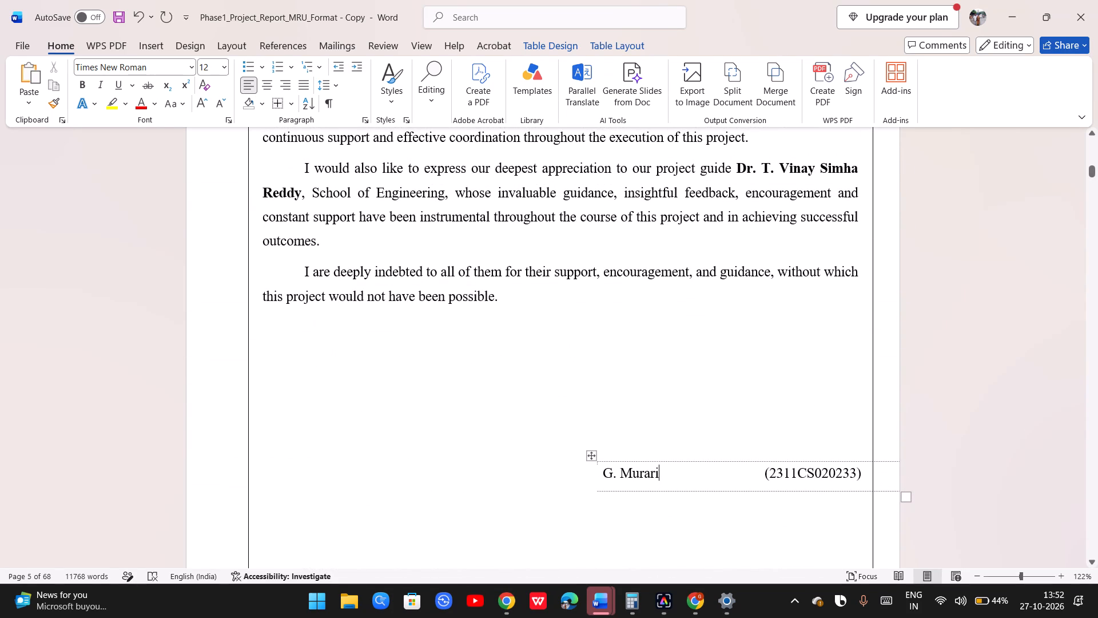
click(856, 476)
key(BackSpace)
key(BackSpace)
text(53)
Change the last two digits of the roll number in the declaration page's signature row to 53.
scroll(856, 476, up, 1)
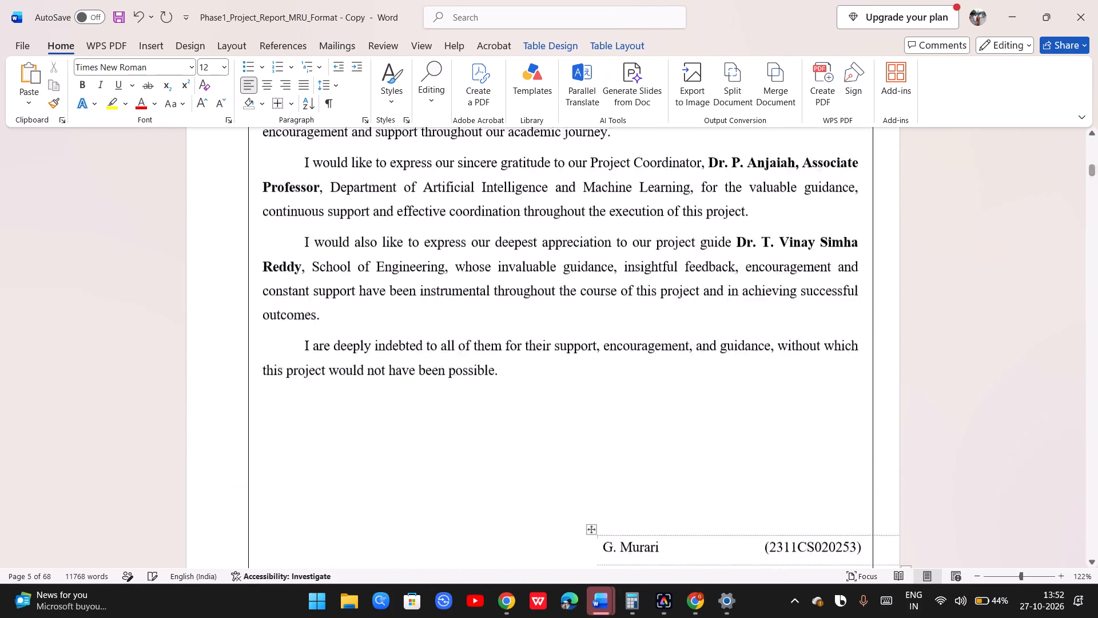
scroll(856, 476, up, 4)
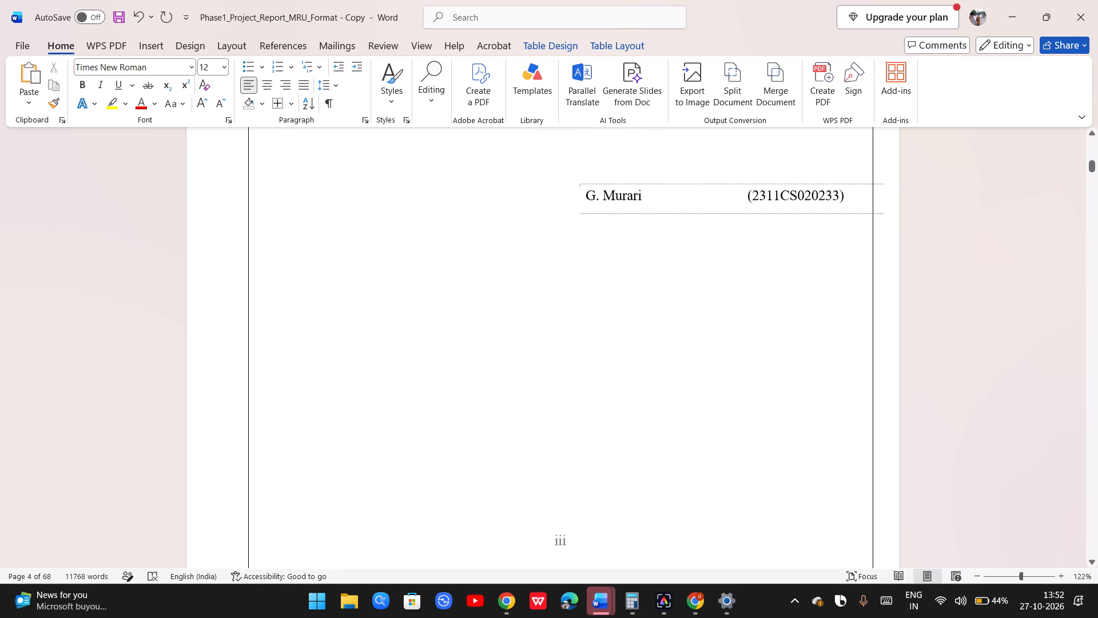
scroll(856, 476, up, 1)
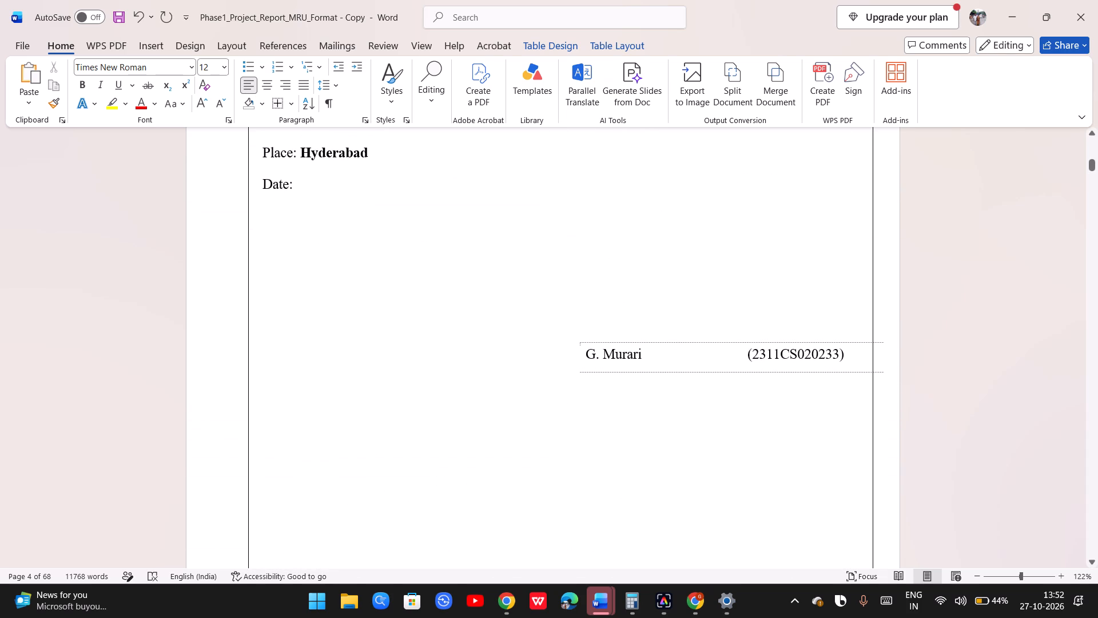
click(839, 354)
key(BackSpace)
key(BackSpace)
text(53)
Review the student name and roll number on the certificate page and back up to the cover page.
scroll(839, 354, up, 3)
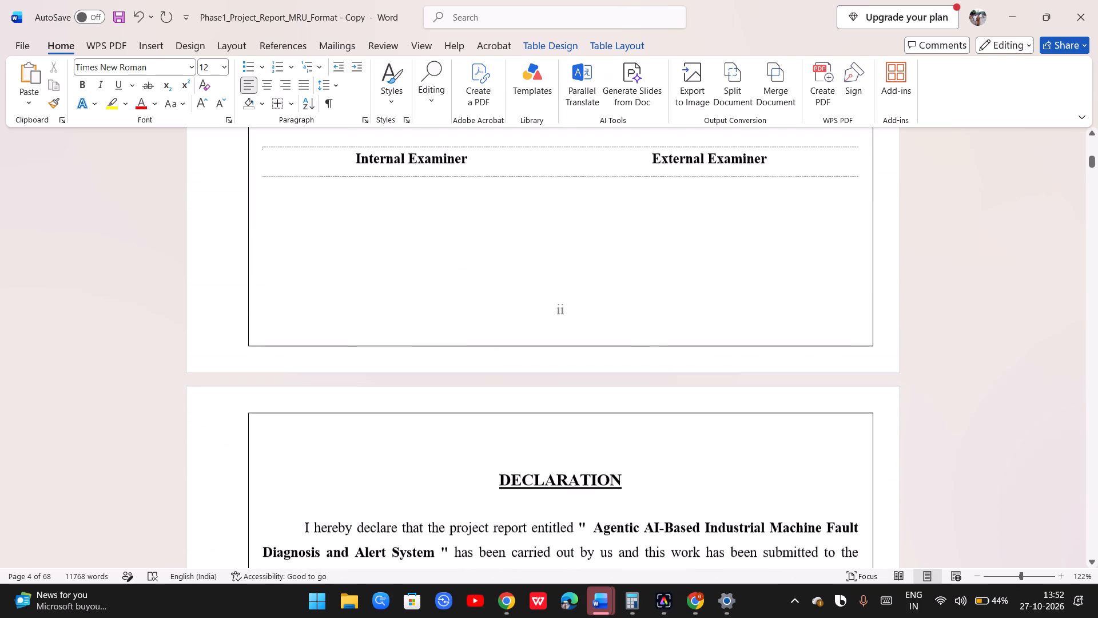
scroll(839, 354, up, 3)
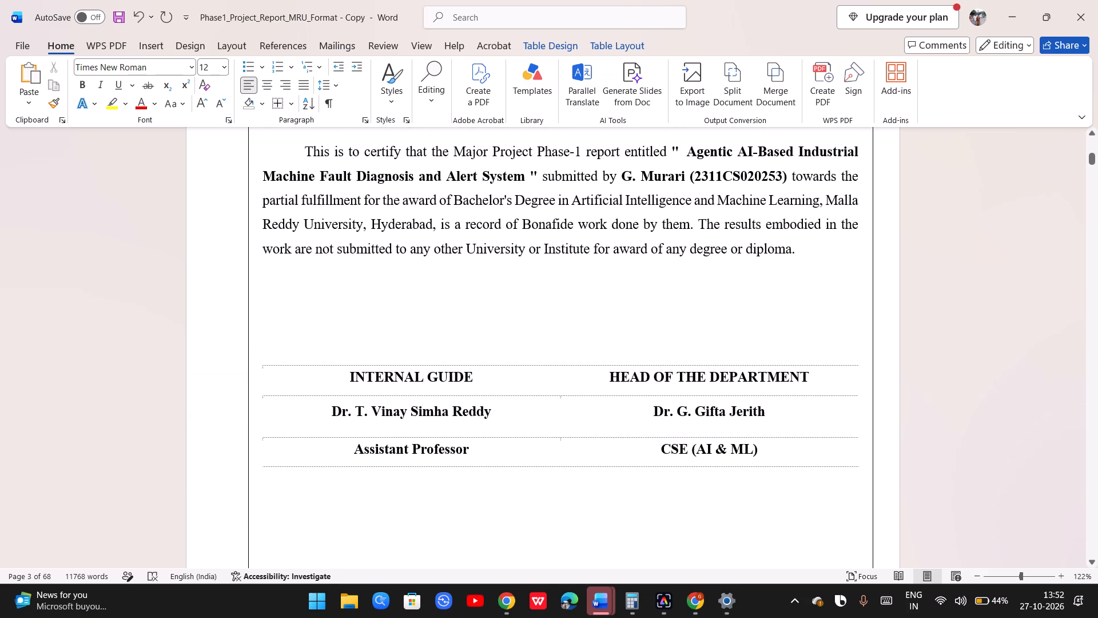
scroll(839, 354, up, 2)
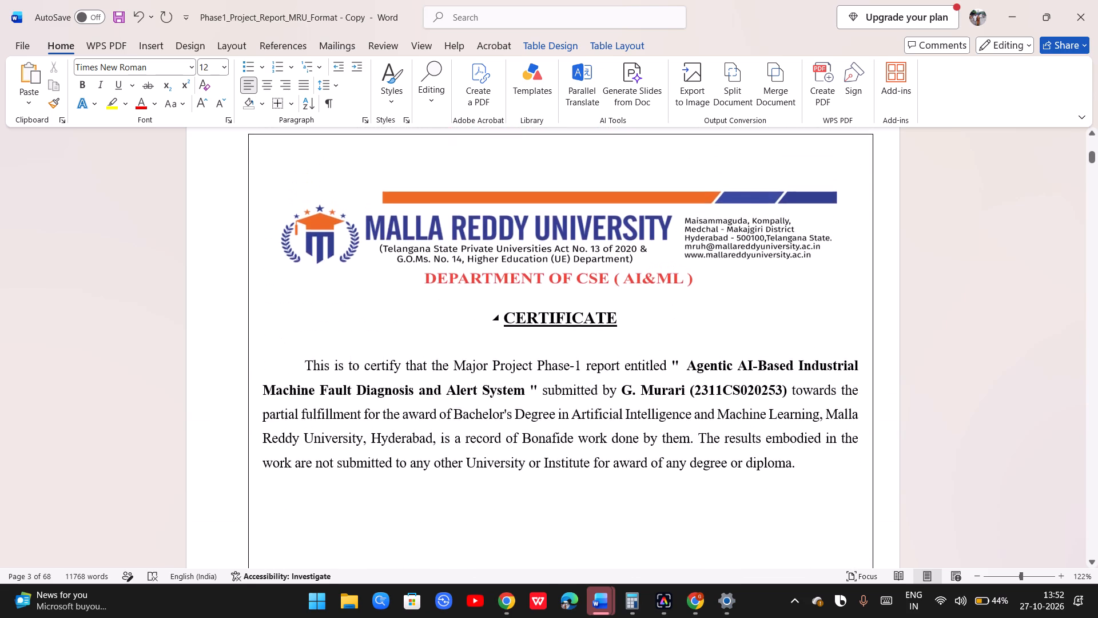
scroll(839, 354, up, 5)
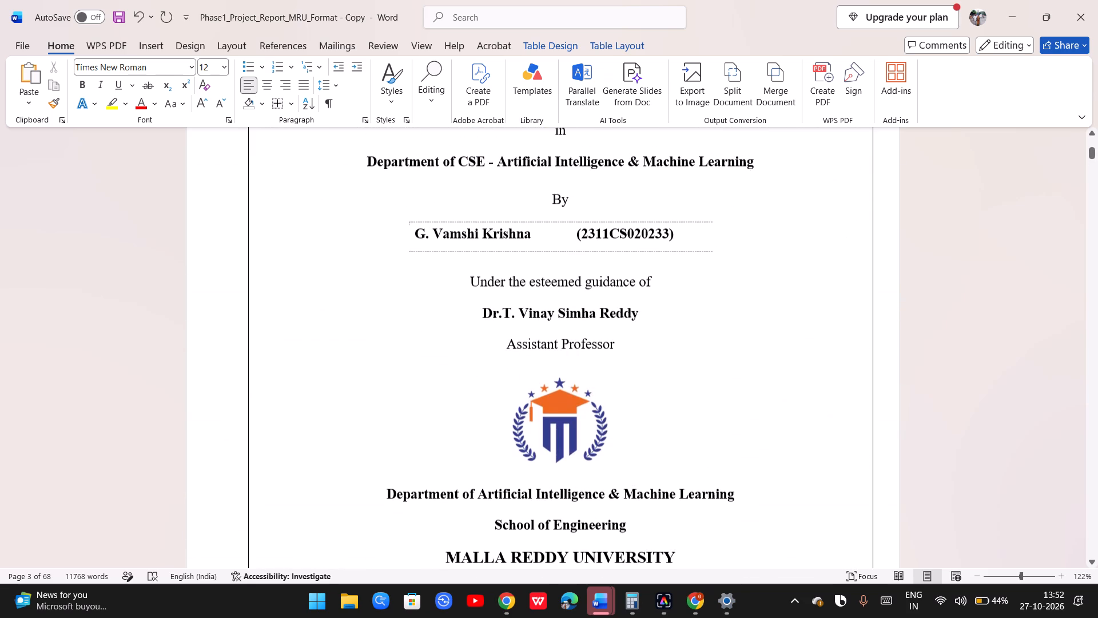
scroll(839, 354, up, 2)
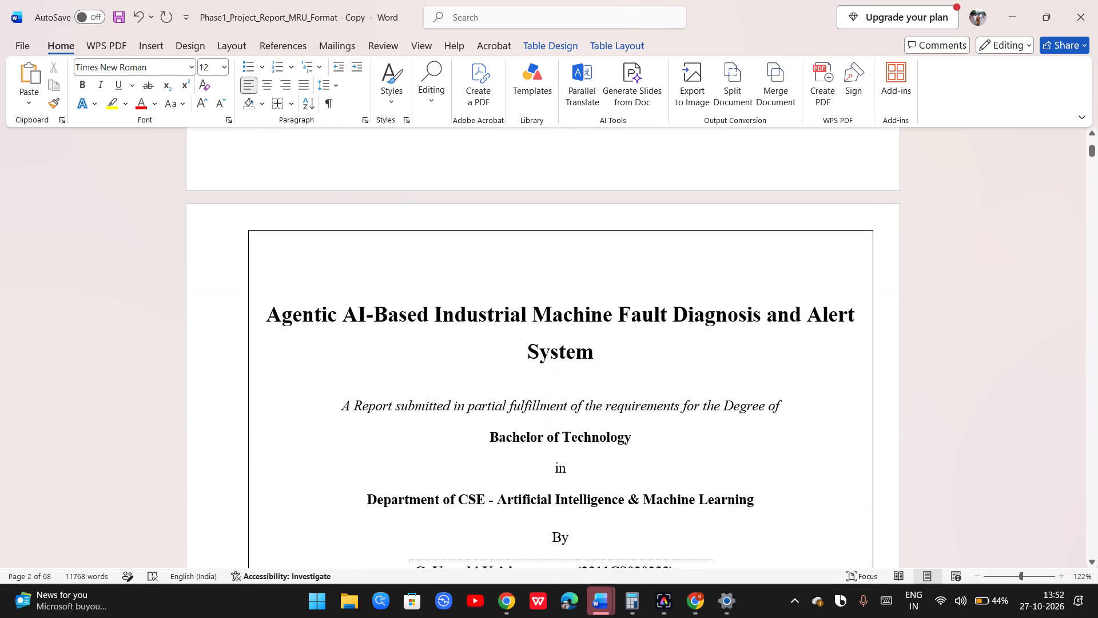
scroll(839, 354, up, 4)
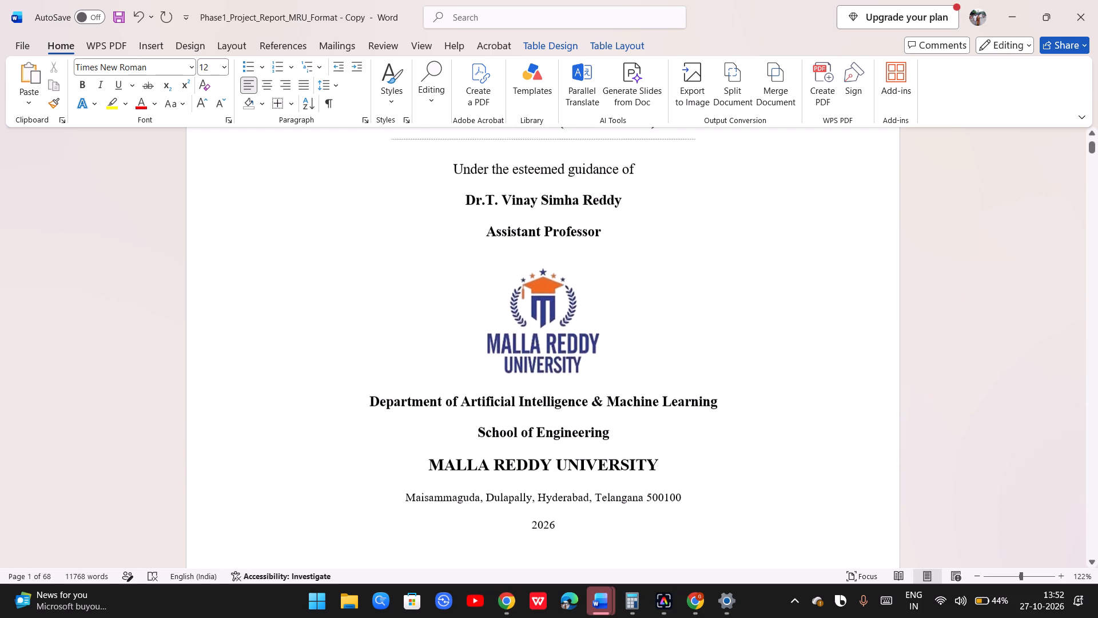
scroll(839, 354, up, 3)
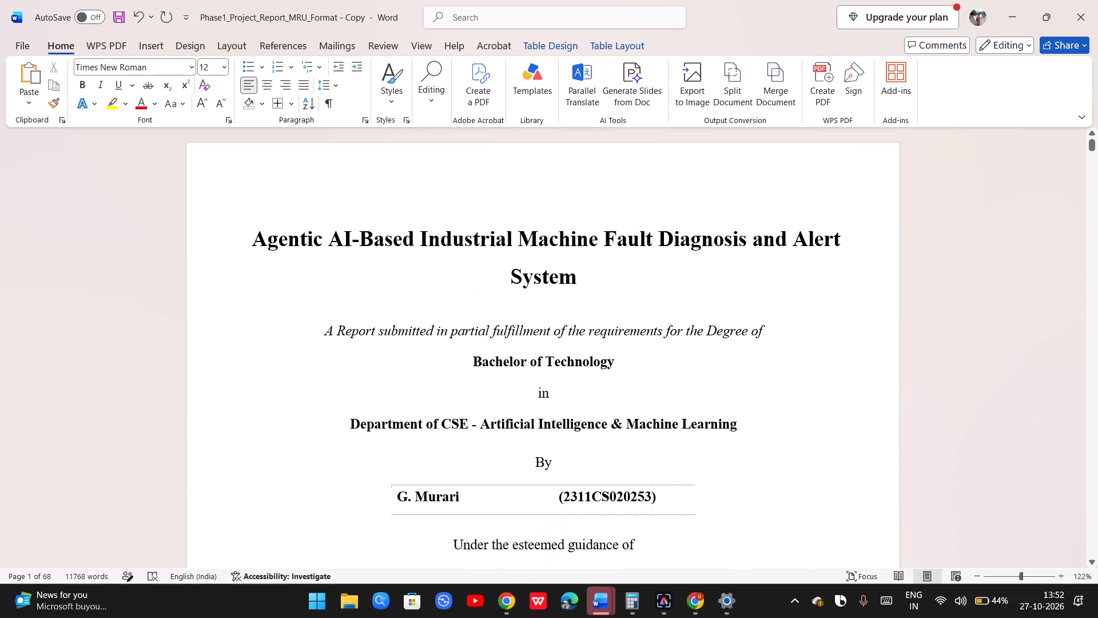
Open the print preview of the report with the updated student details.
key(ctrl+p)
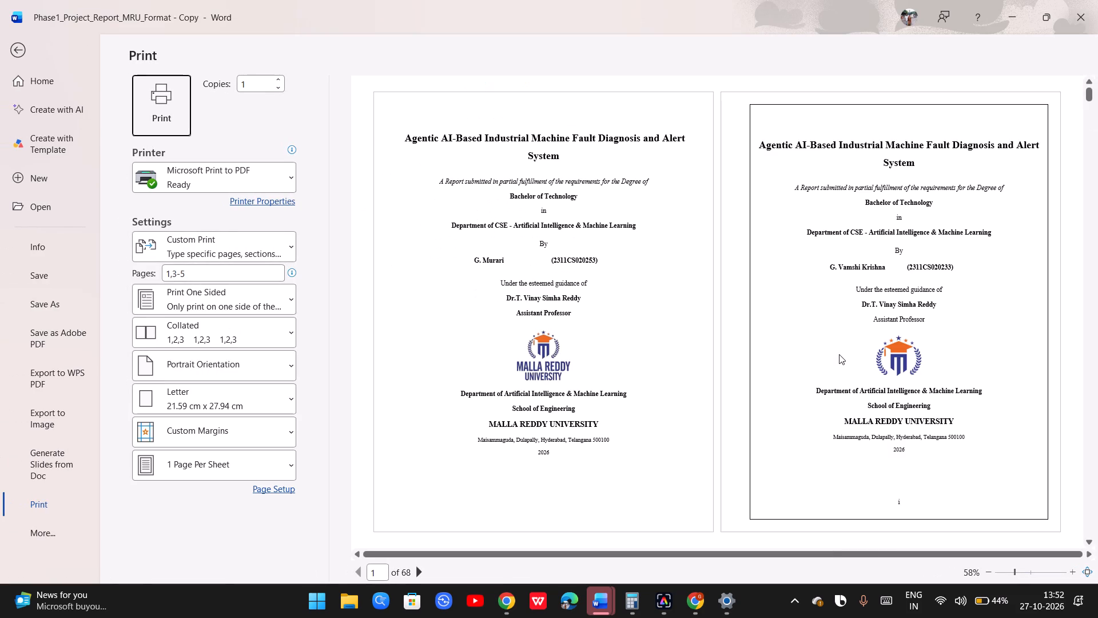
Print the selected report pages to a PDF file named murari-doc in the project's documents folder.
click(172, 127)
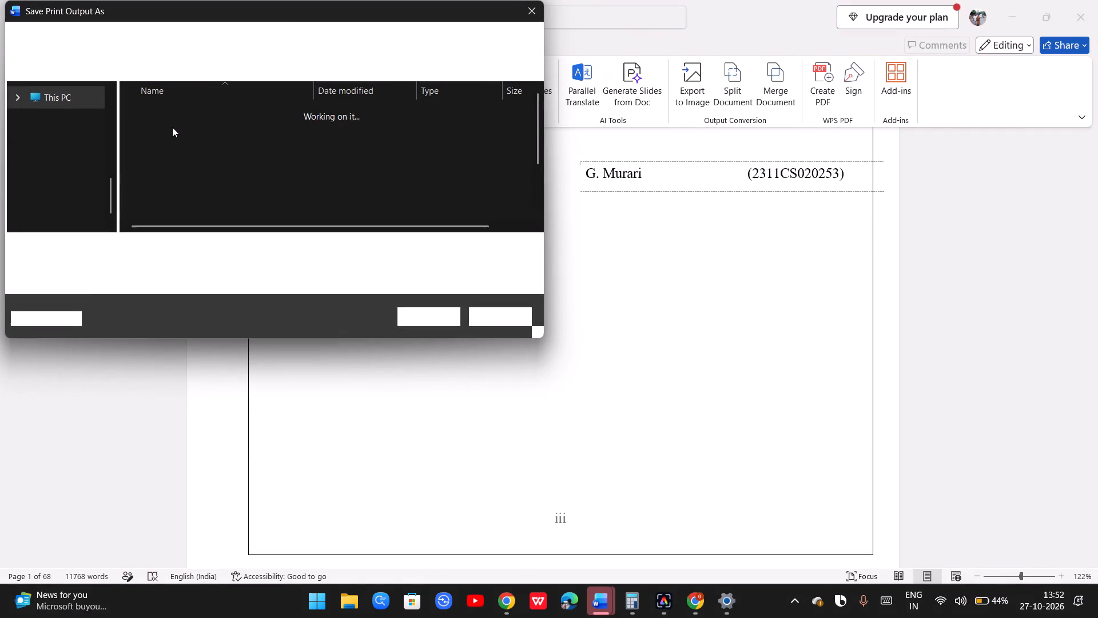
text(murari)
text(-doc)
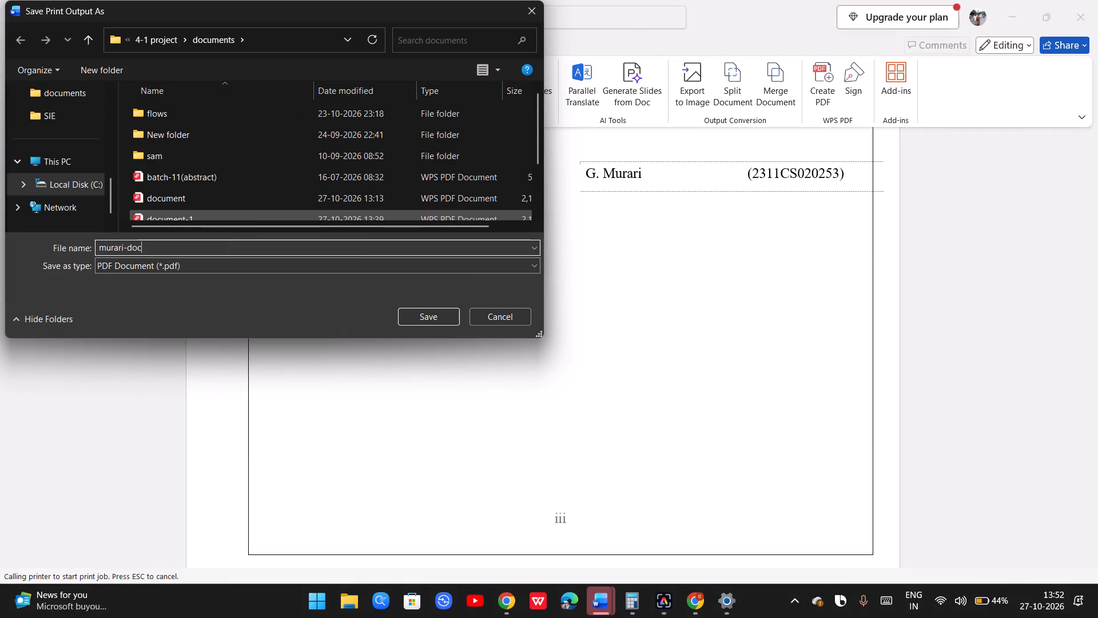
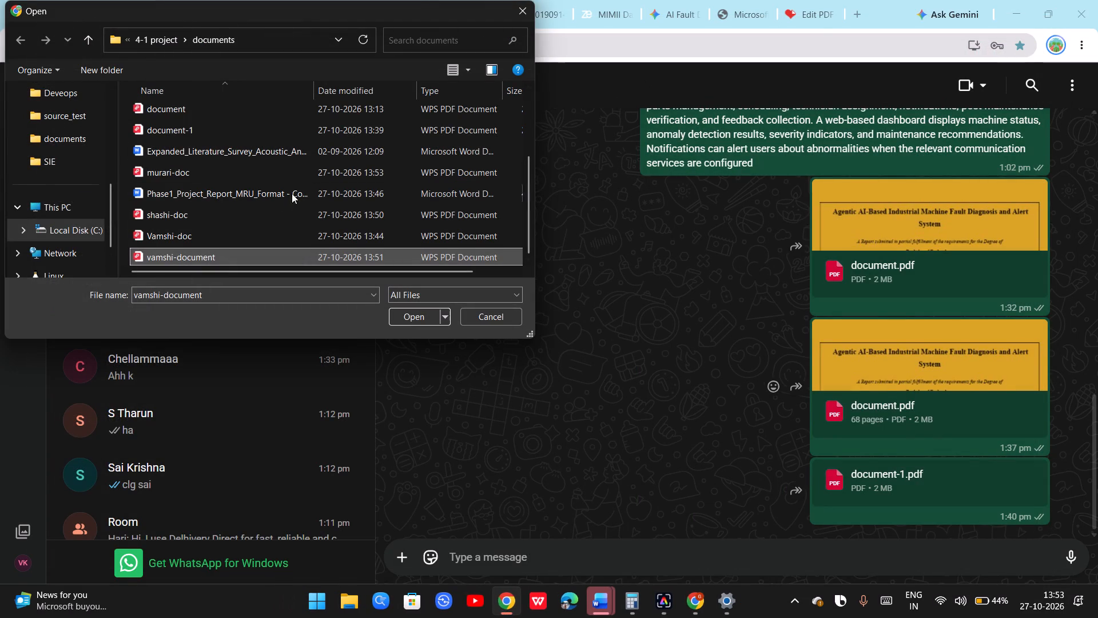
Select the student PDFs among murari-doc, shashi-doc, Vamshi-doc and vamshi-document in the documents folder for attaching to the WhatsApp chat.
shift+click(260, 206)
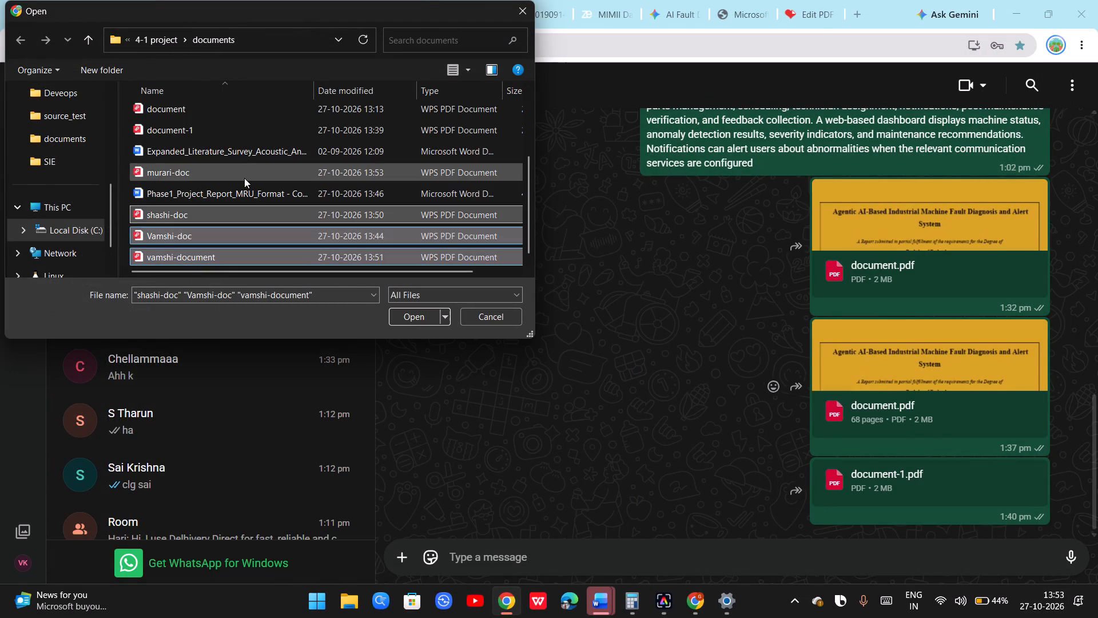
shift+click(244, 178)
shift+click(220, 235)
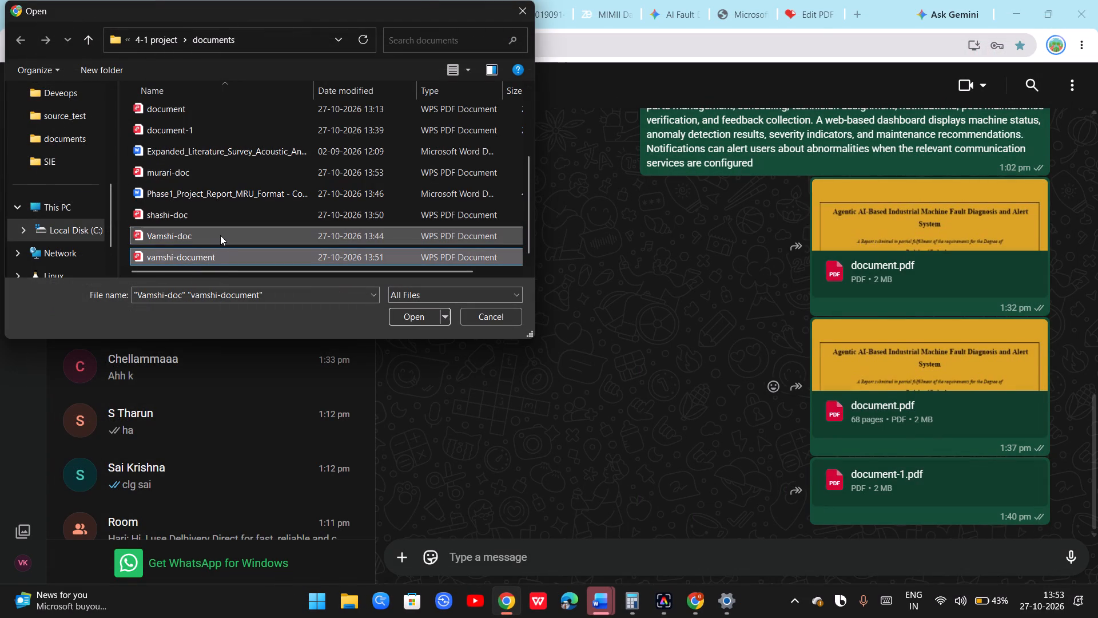
click(210, 254)
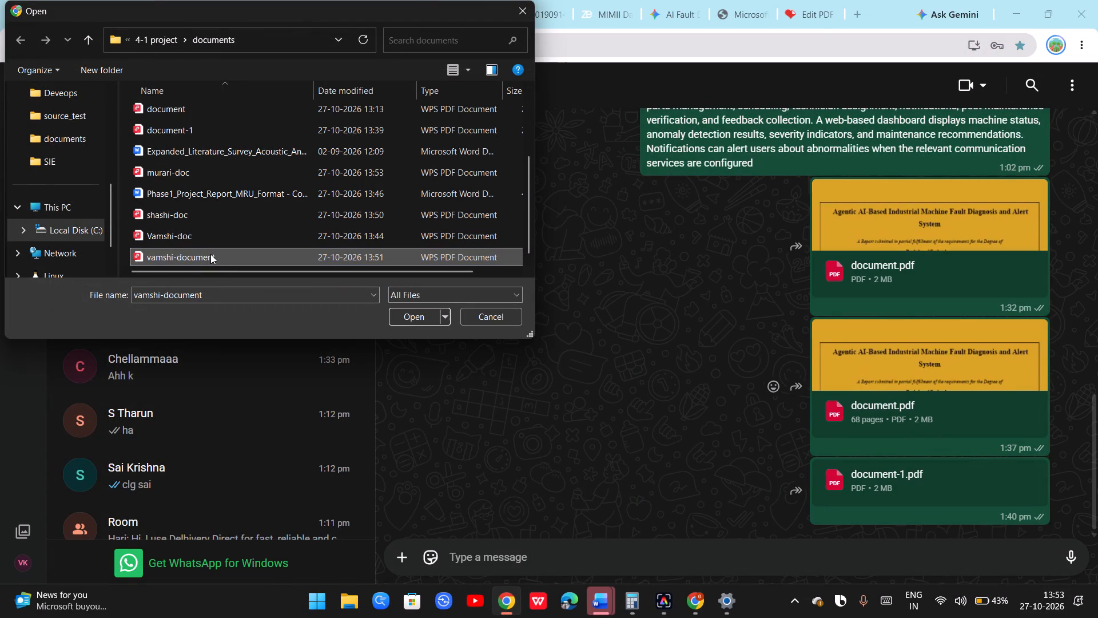
shift+click(195, 209)
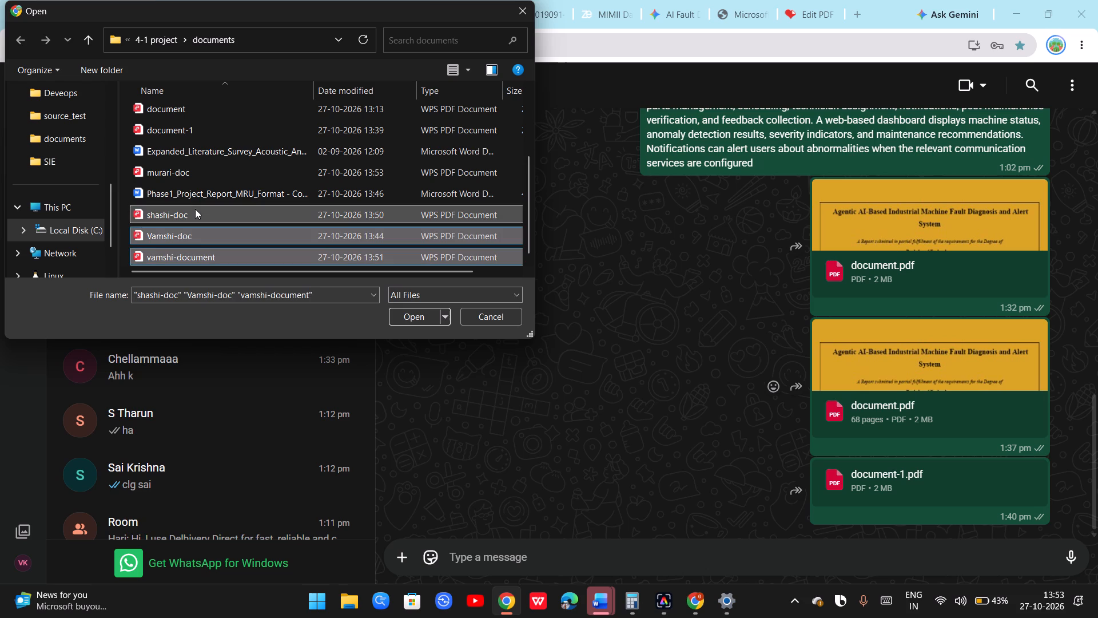
shift+click(177, 179)
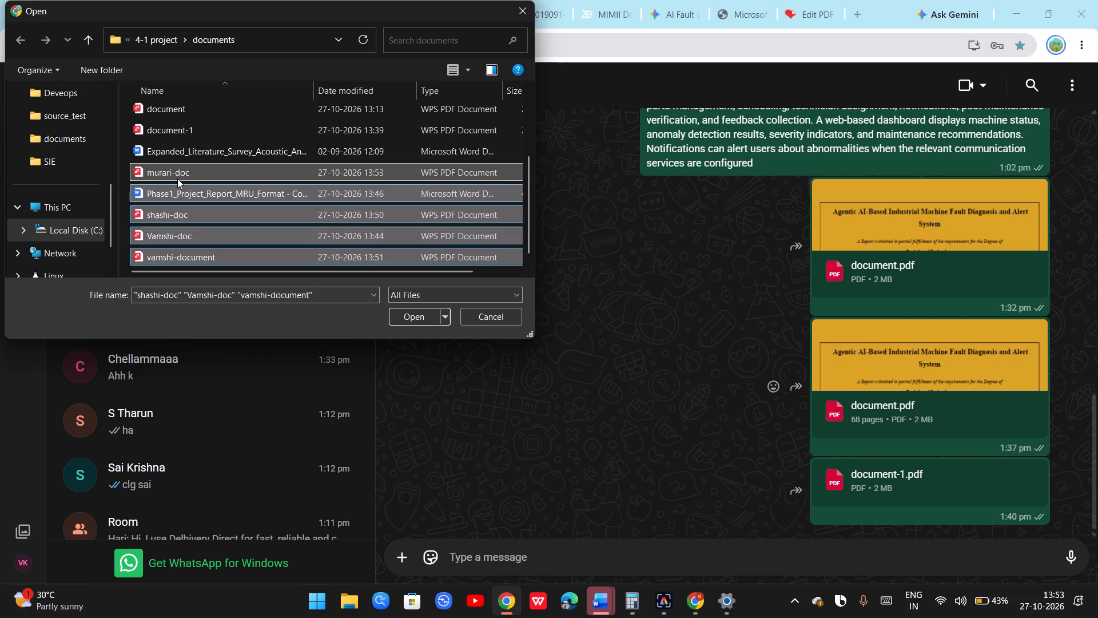
click(277, 235)
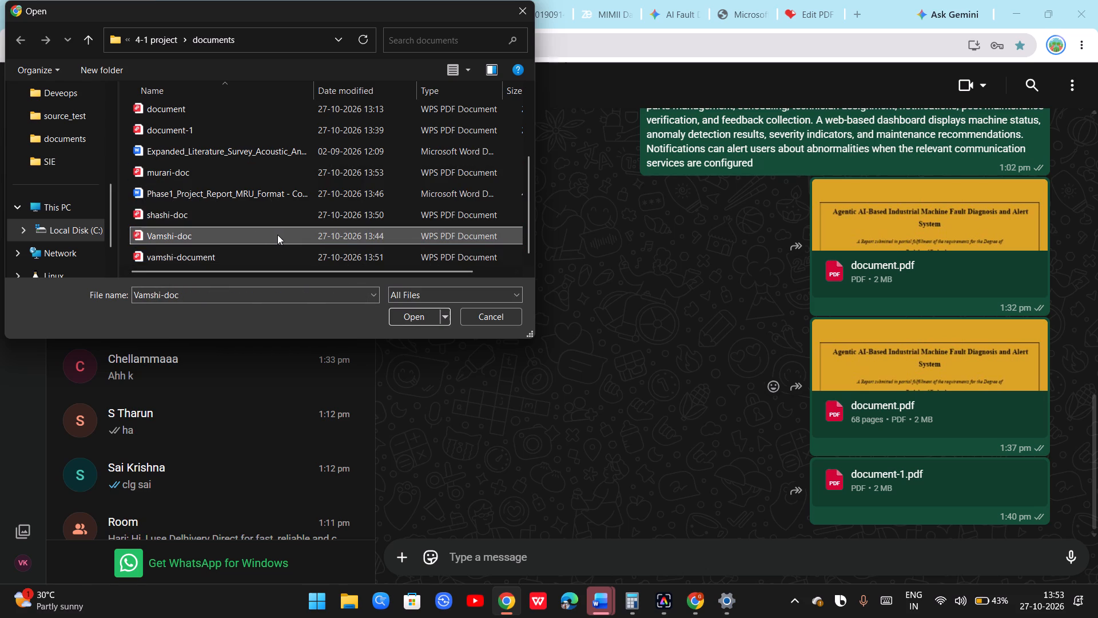
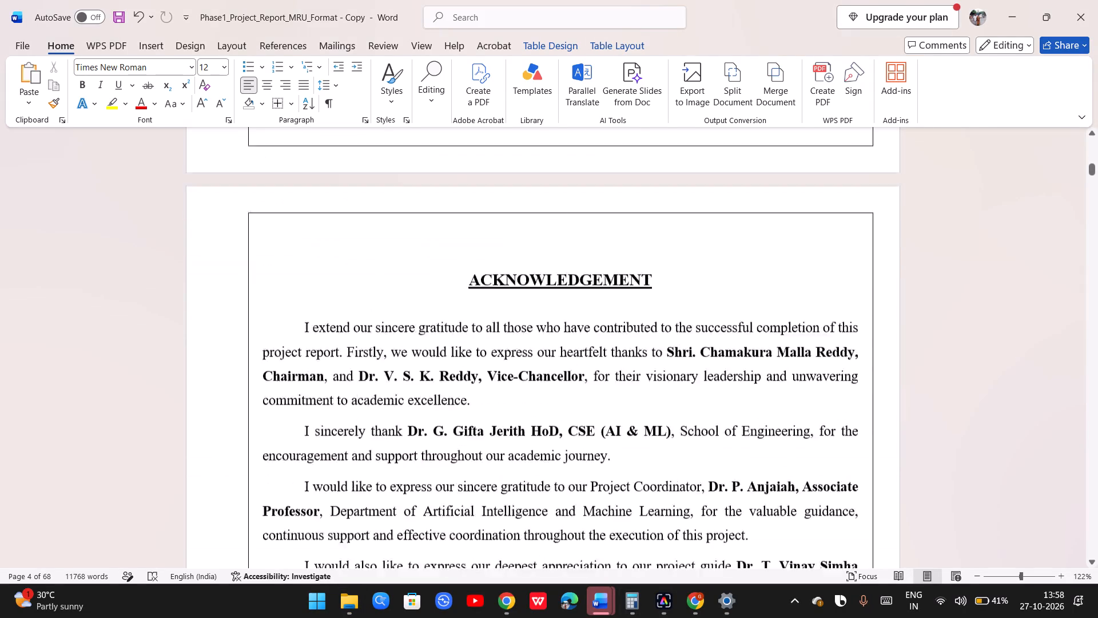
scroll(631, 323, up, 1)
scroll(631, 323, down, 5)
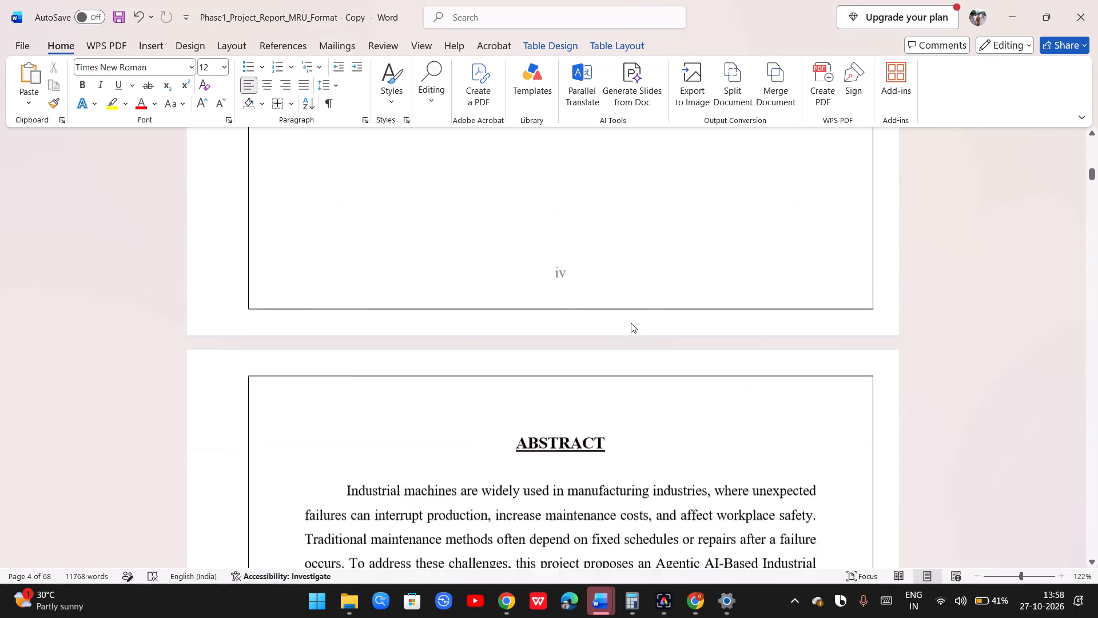
In File Explorer, open the documents folder inside 4-1 project on Local Disk (C:).
click(353, 606)
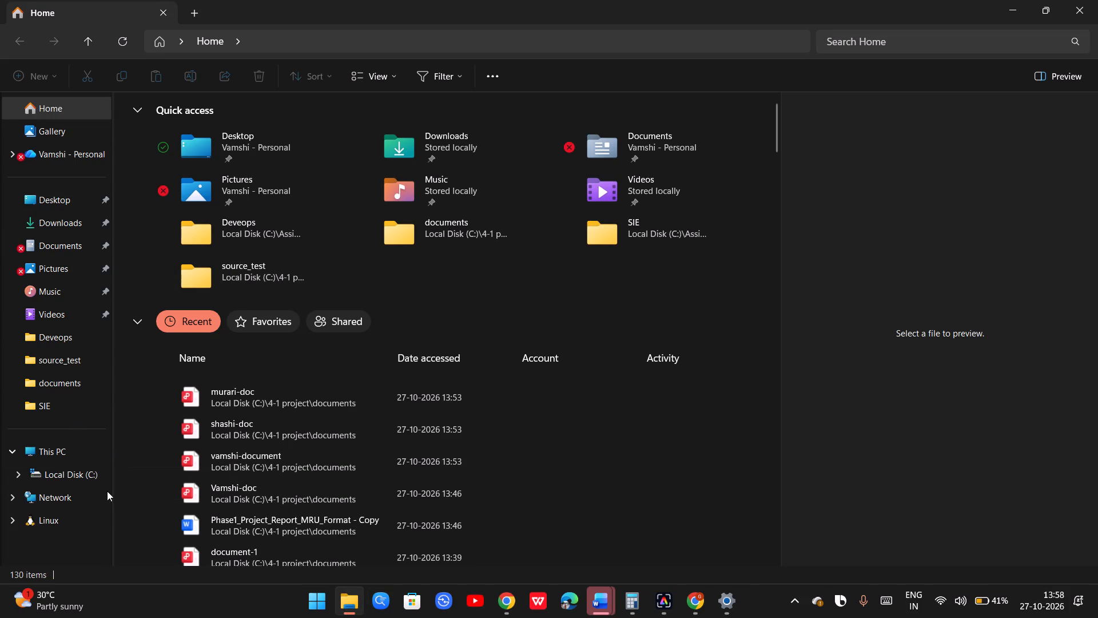
right_click(71, 478)
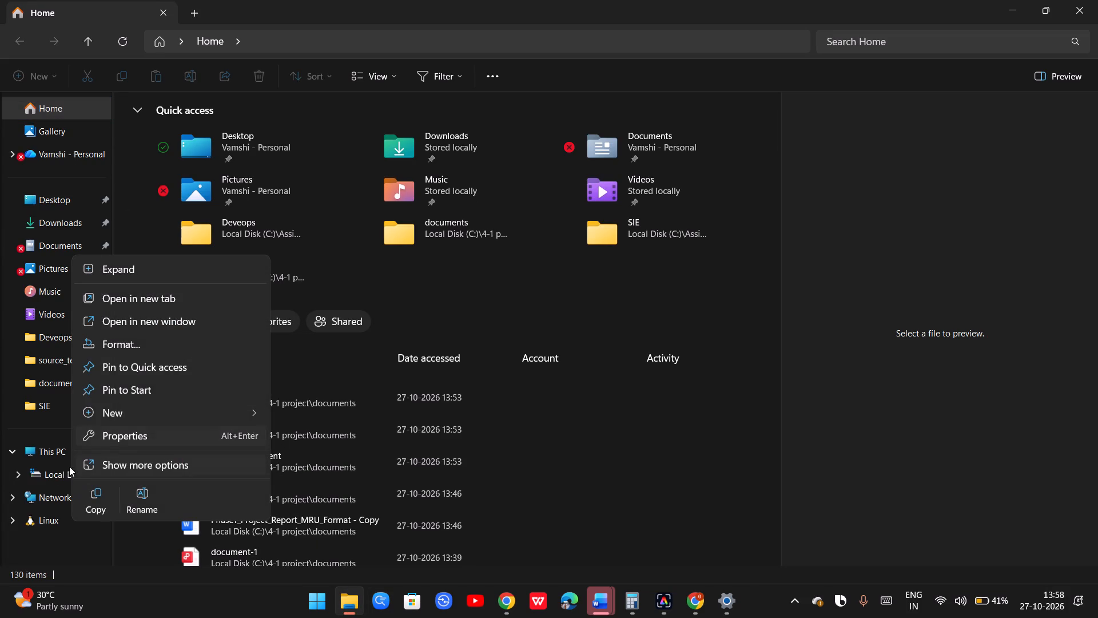
click(58, 472)
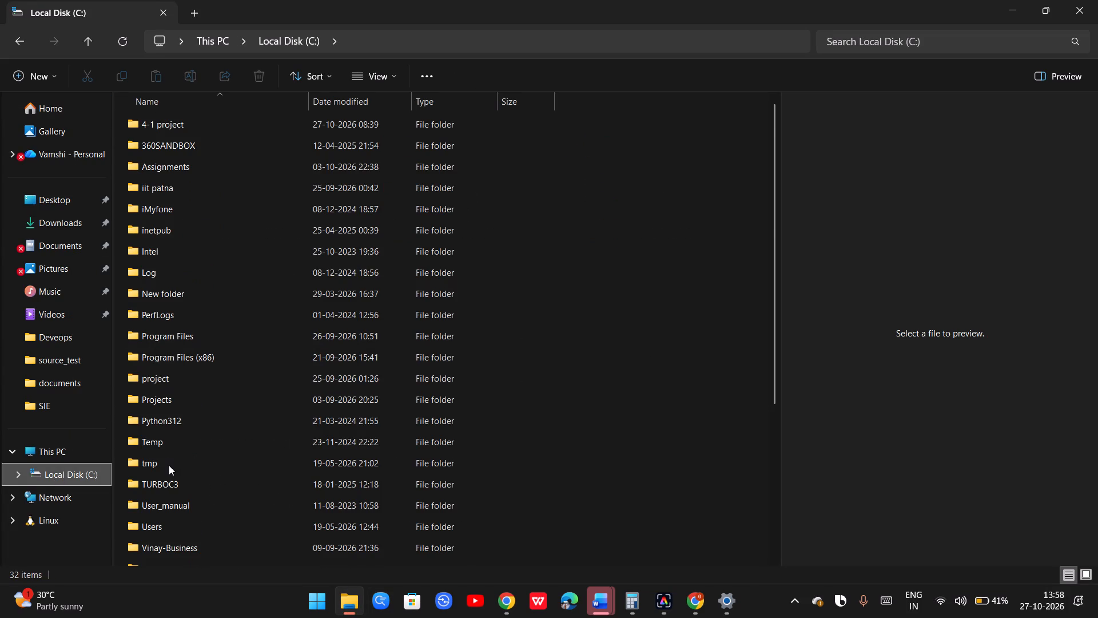
scroll(169, 465, down, 4)
scroll(181, 275, down, 1)
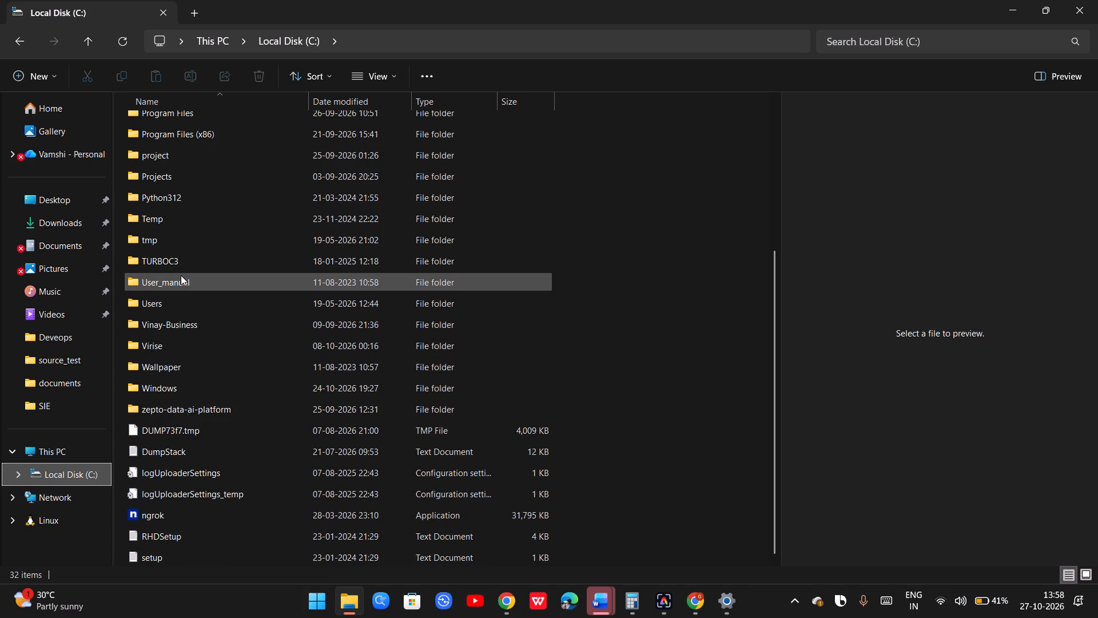
scroll(168, 338, up, 1)
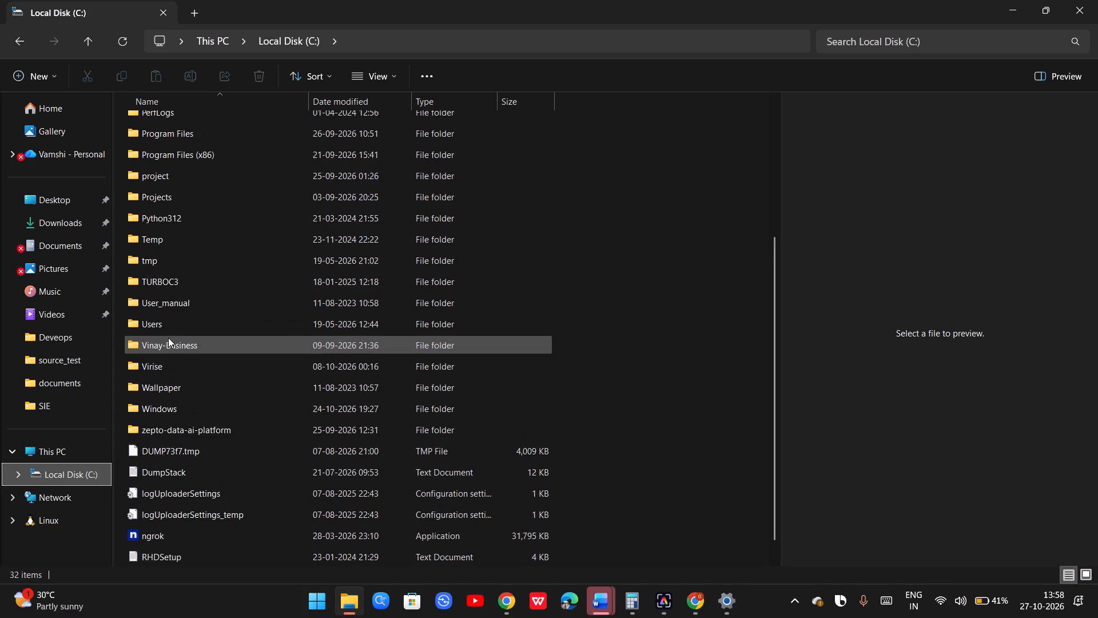
scroll(168, 338, up, 6)
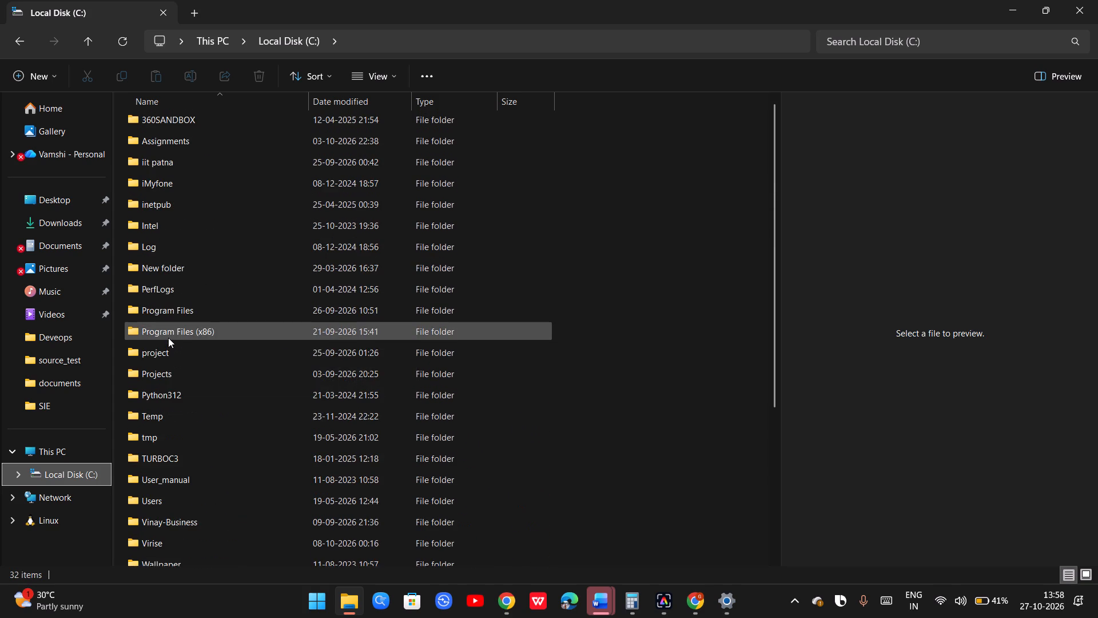
double_click(166, 128)
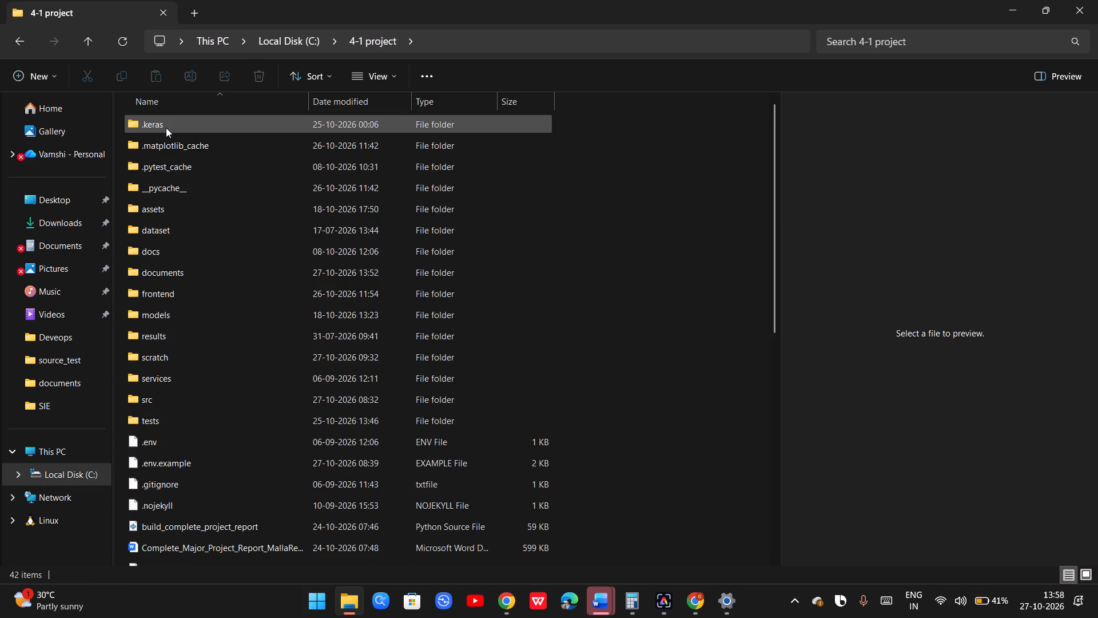
double_click(175, 270)
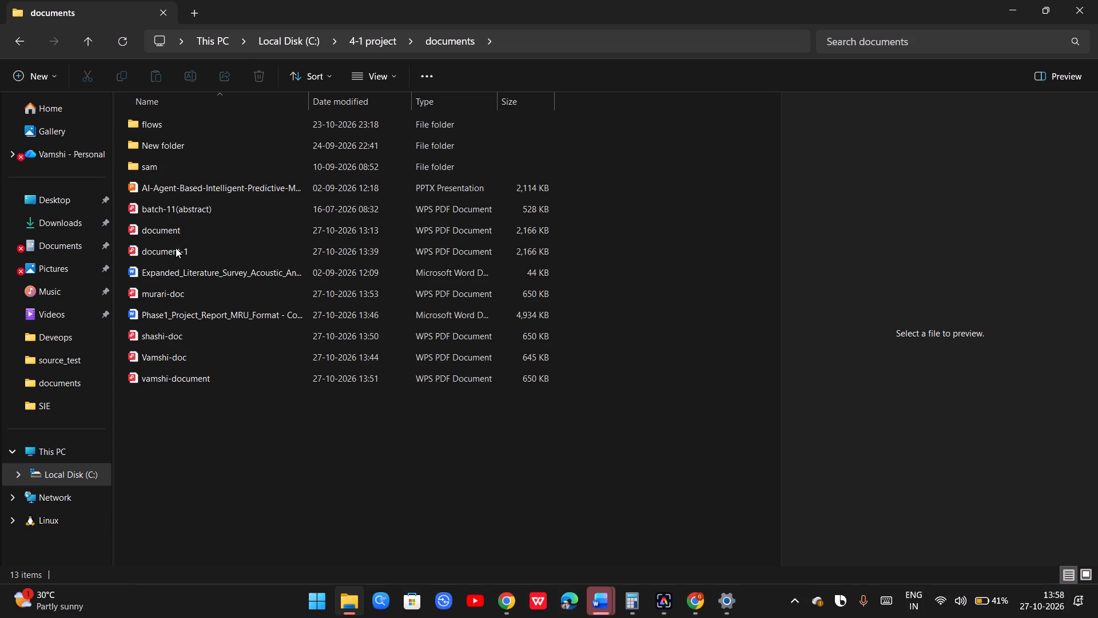
Open the Phase1_Project_Report_MRU_Format - Copy file with Word.
click(200, 311)
right_click(200, 311)
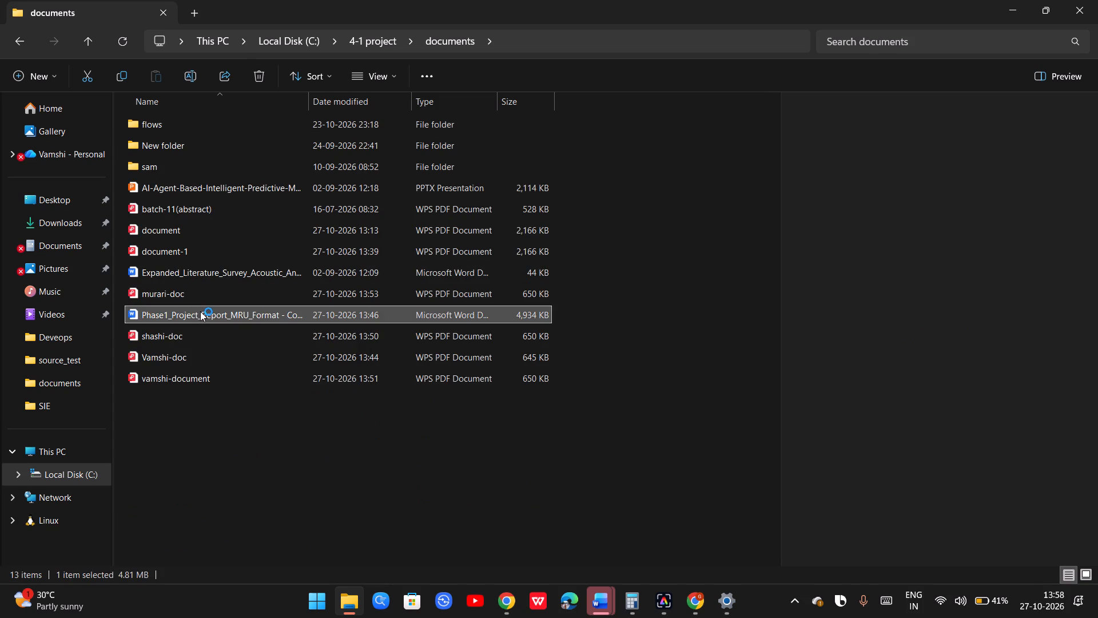
click(276, 158)
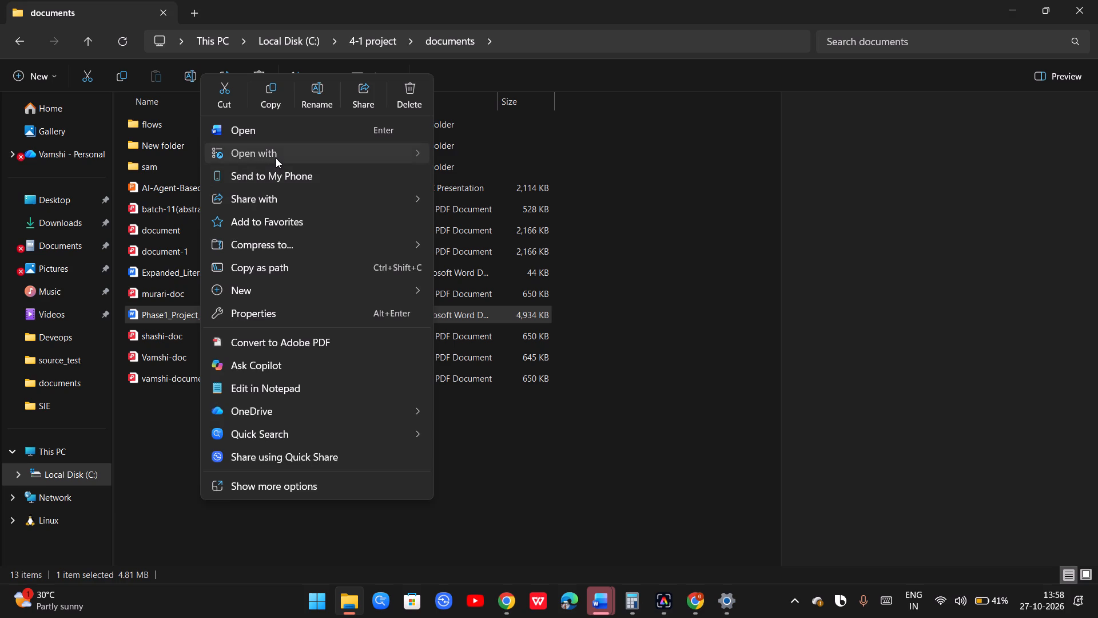
click(450, 156)
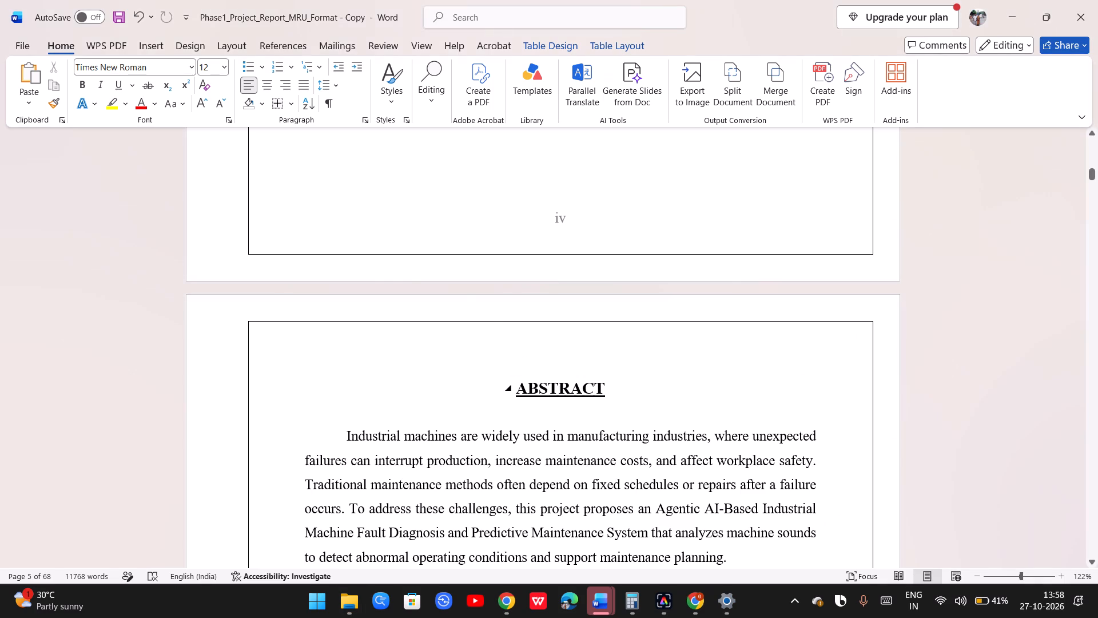
Review the report from the abstract through the lists of figures, tables and abbreviations to the introduction, and back to the contents page.
scroll(524, 389, down, 9)
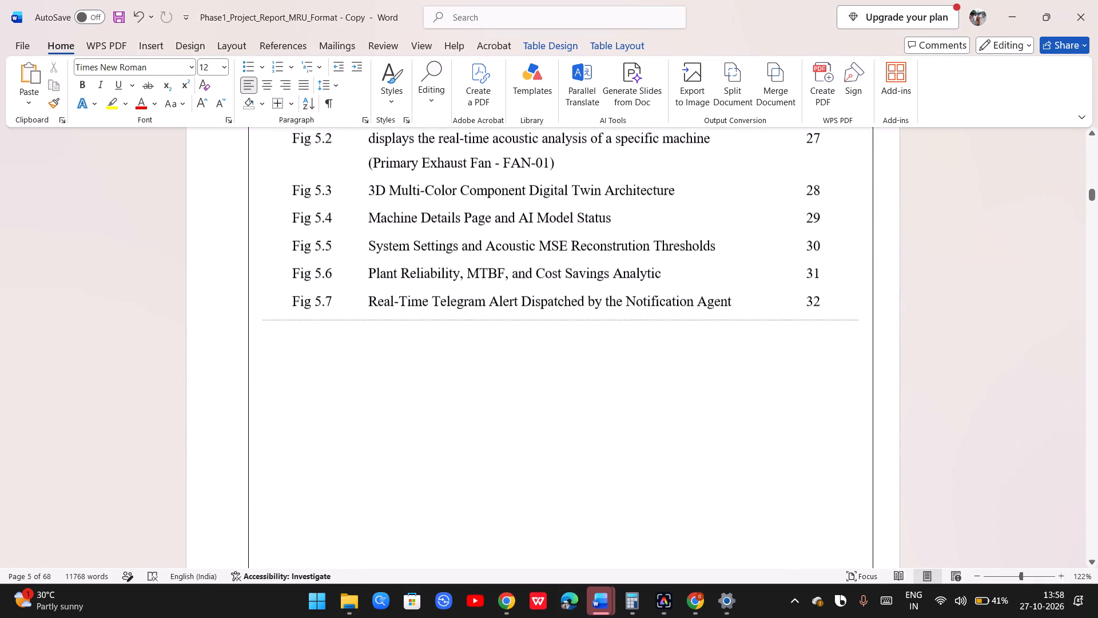
scroll(524, 389, down, 3)
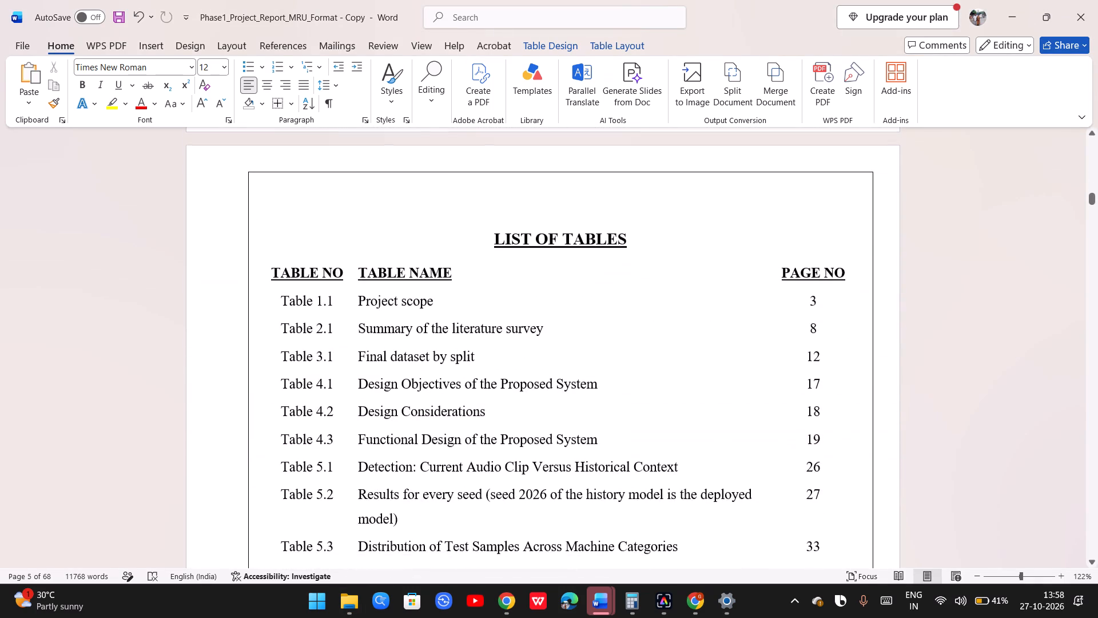
scroll(524, 389, down, 4)
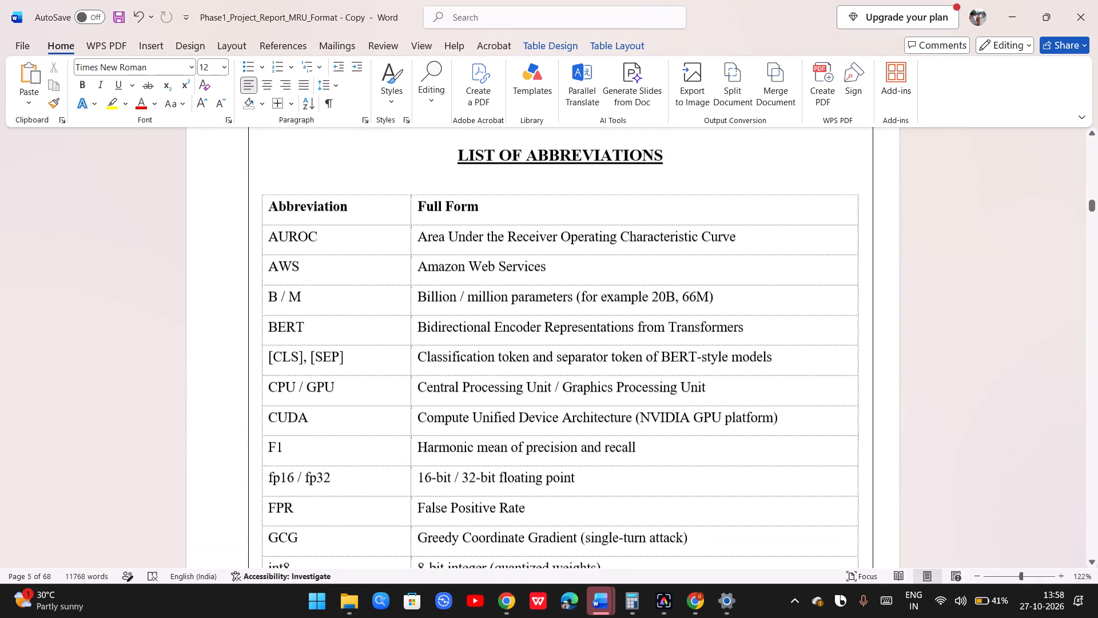
scroll(524, 389, down, 6)
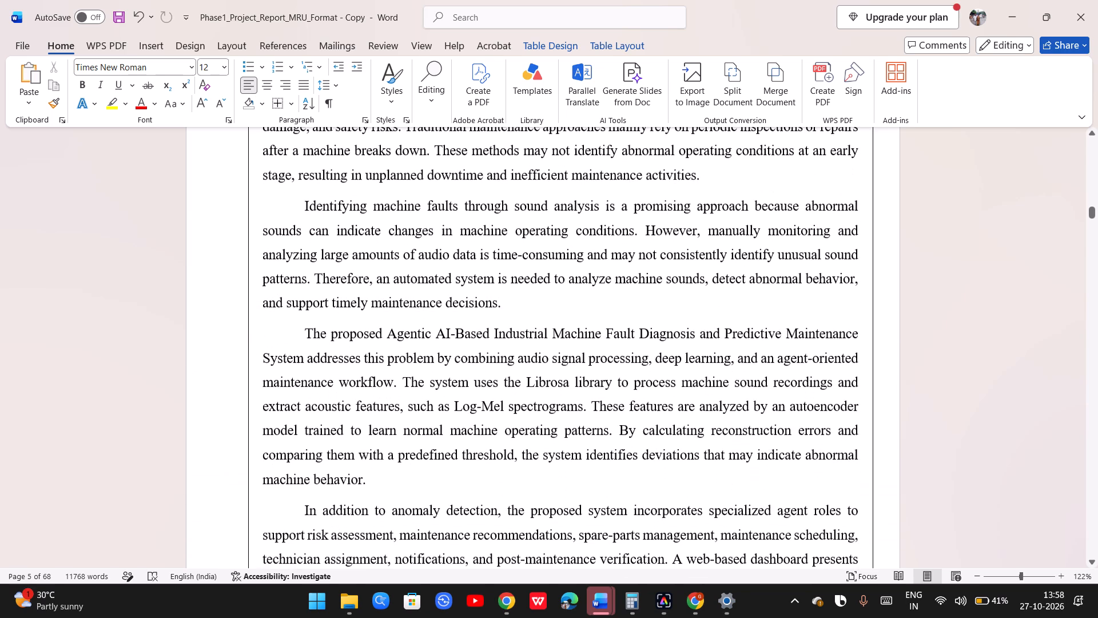
scroll(524, 389, down, 5)
scroll(524, 389, up, 4)
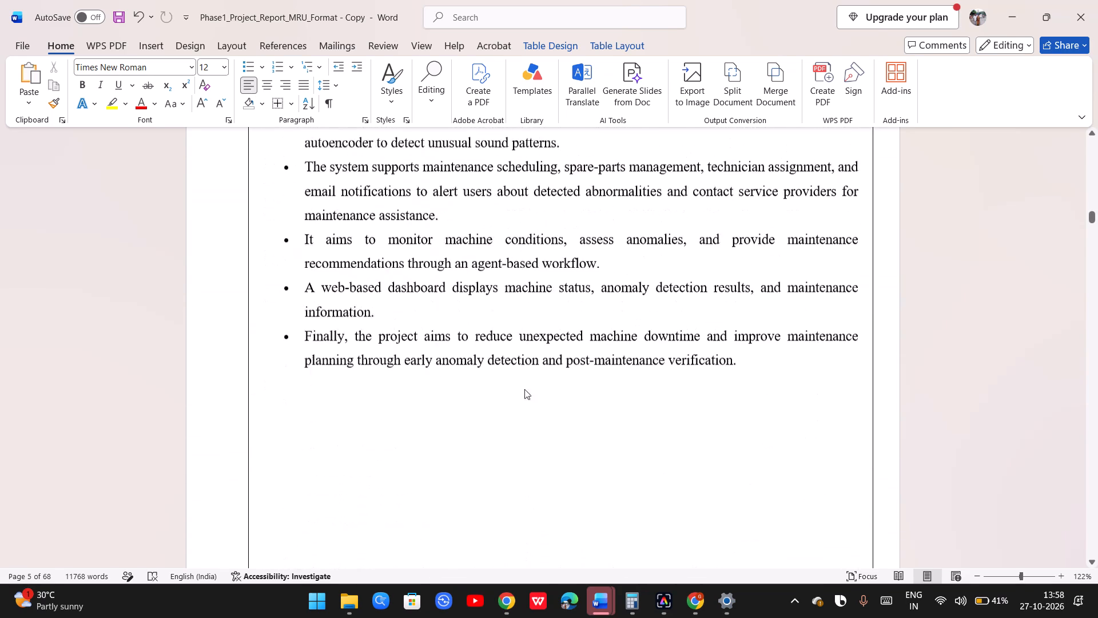
scroll(524, 389, up, 10)
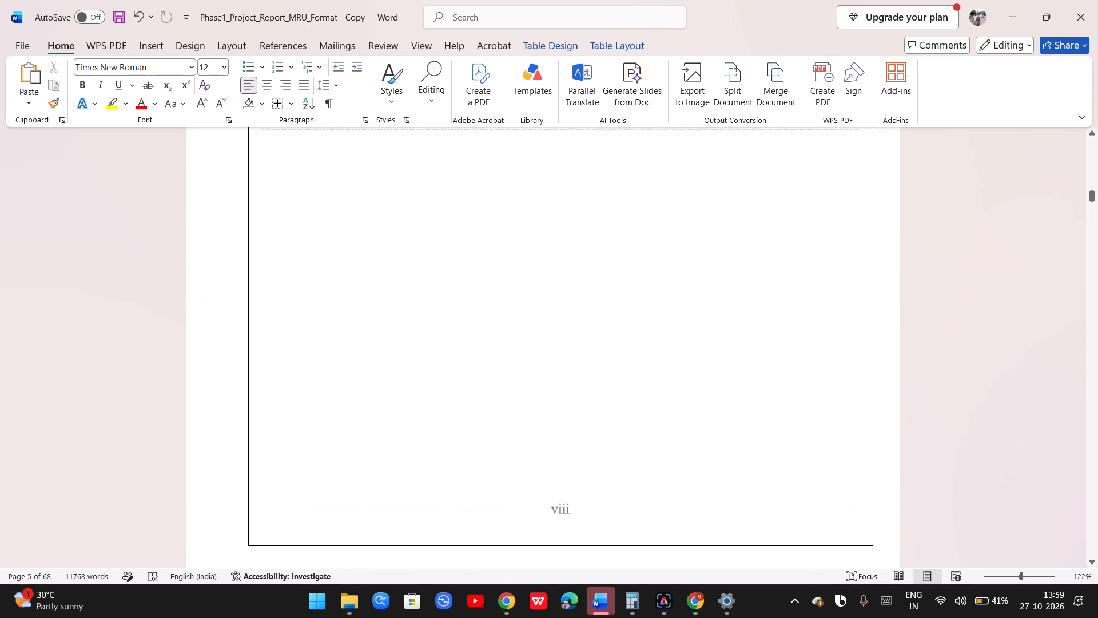
scroll(524, 389, up, 3)
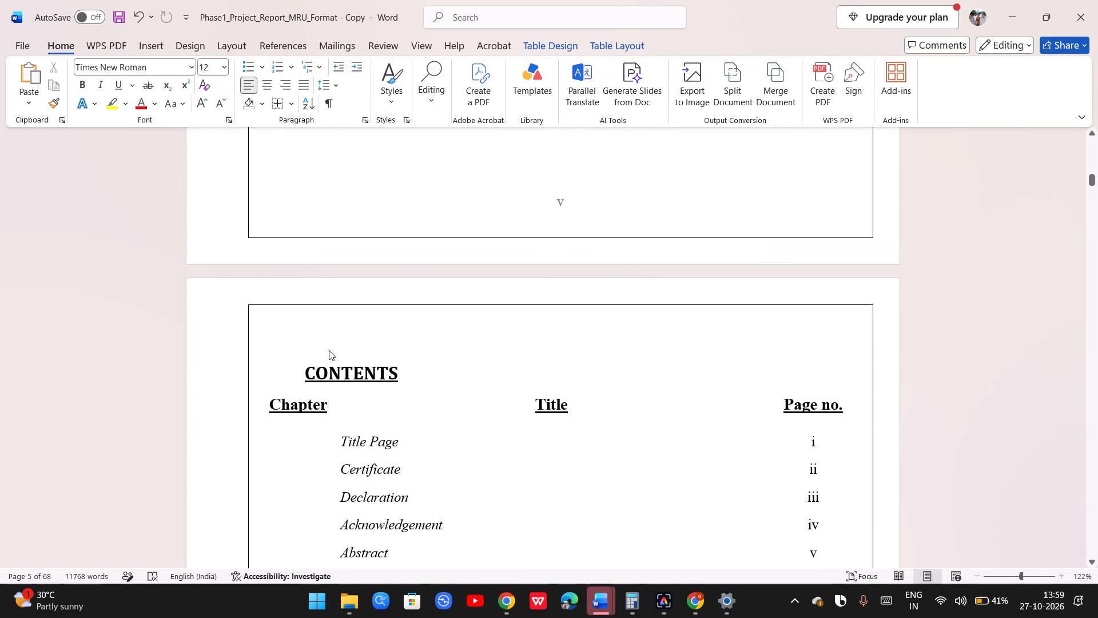
Centre the CONTENTS heading on the contents page and save the report.
click(301, 369)
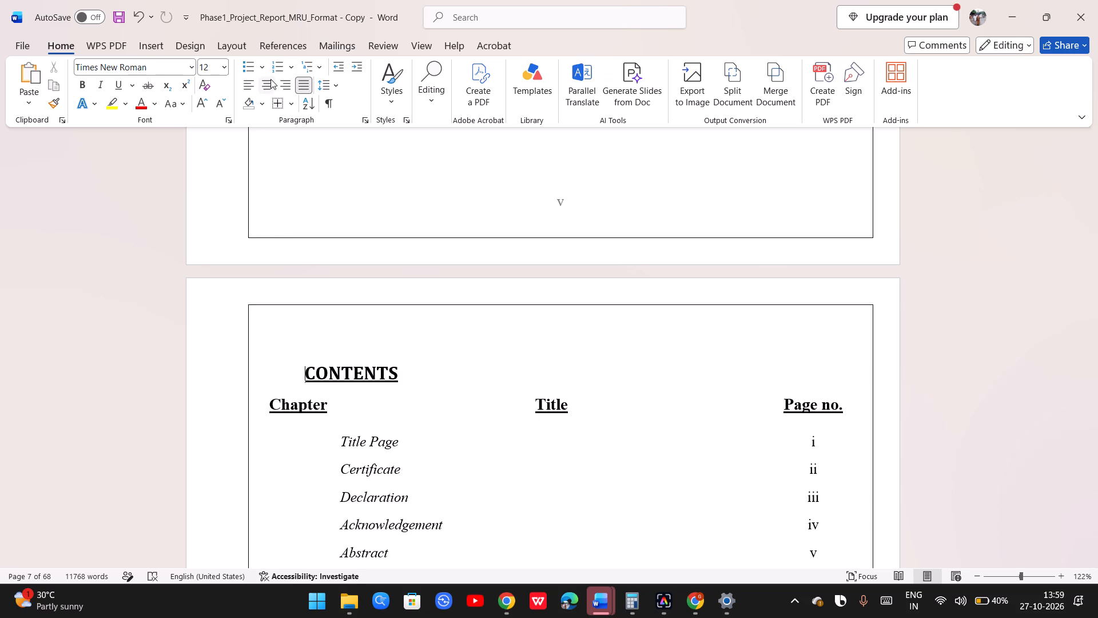
click(270, 80)
scroll(327, 336, down, 1)
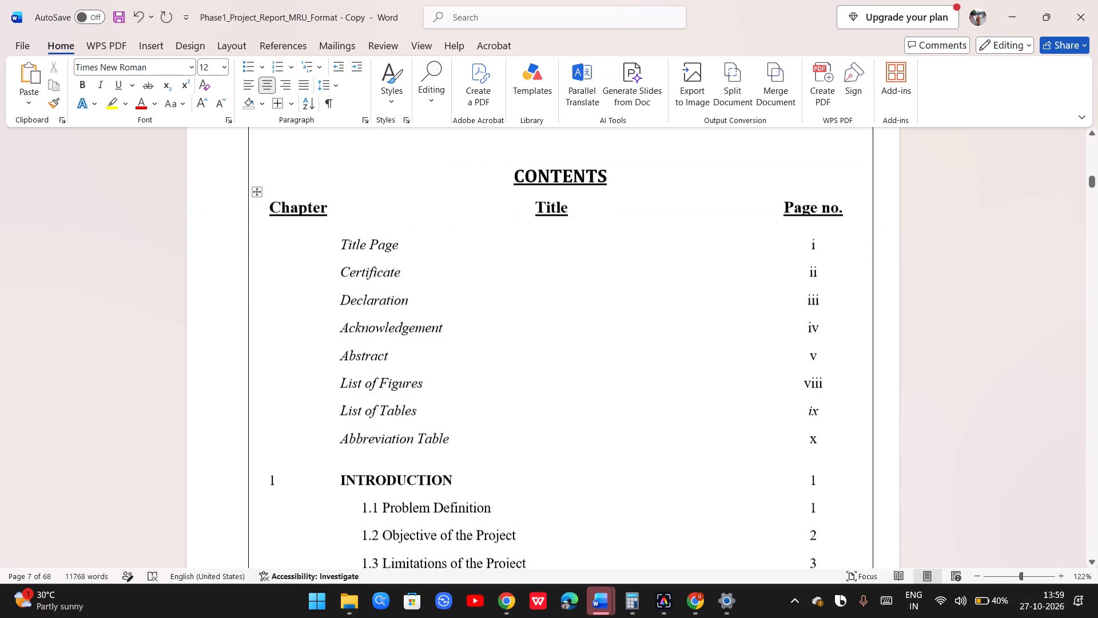
click(352, 344)
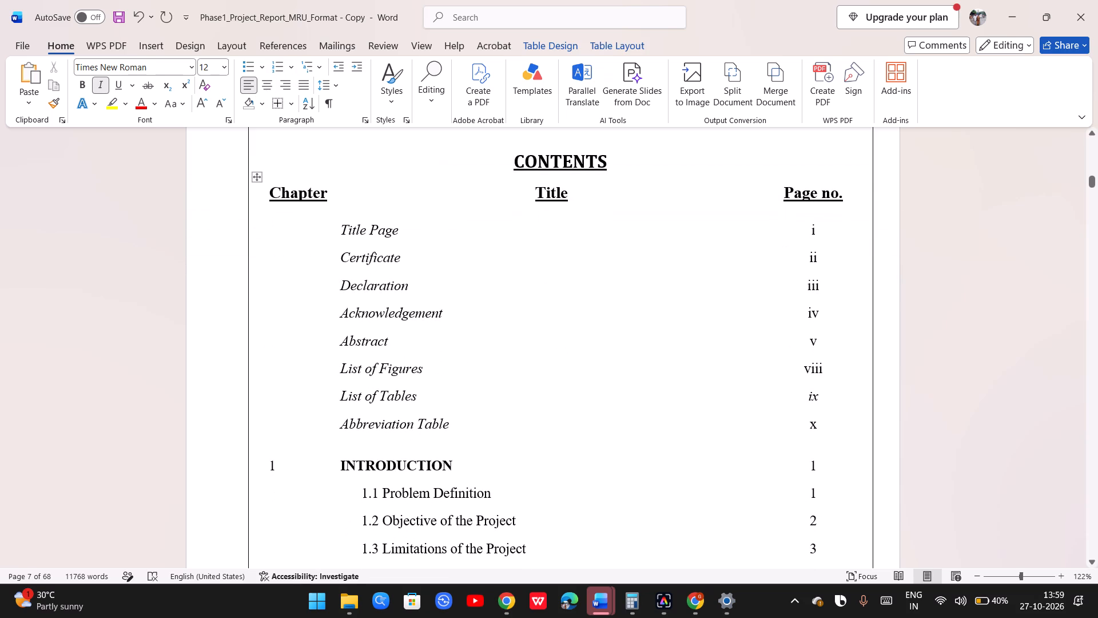
key(ctrl+s)
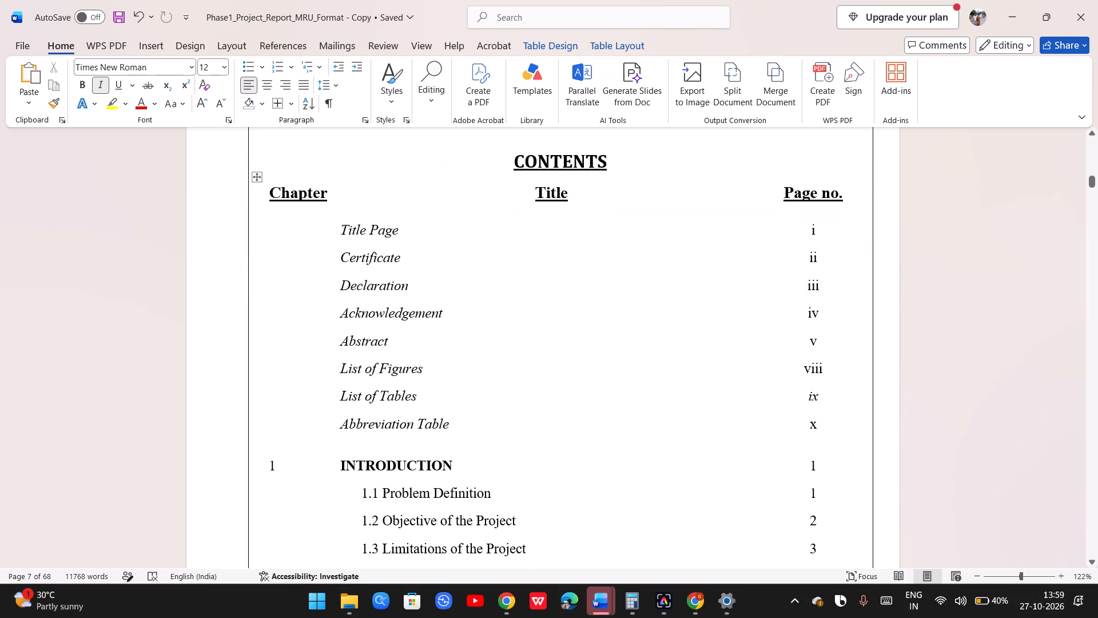
Open the report's print preview and go back to the cover pages to check them.
key(ctrl+p)
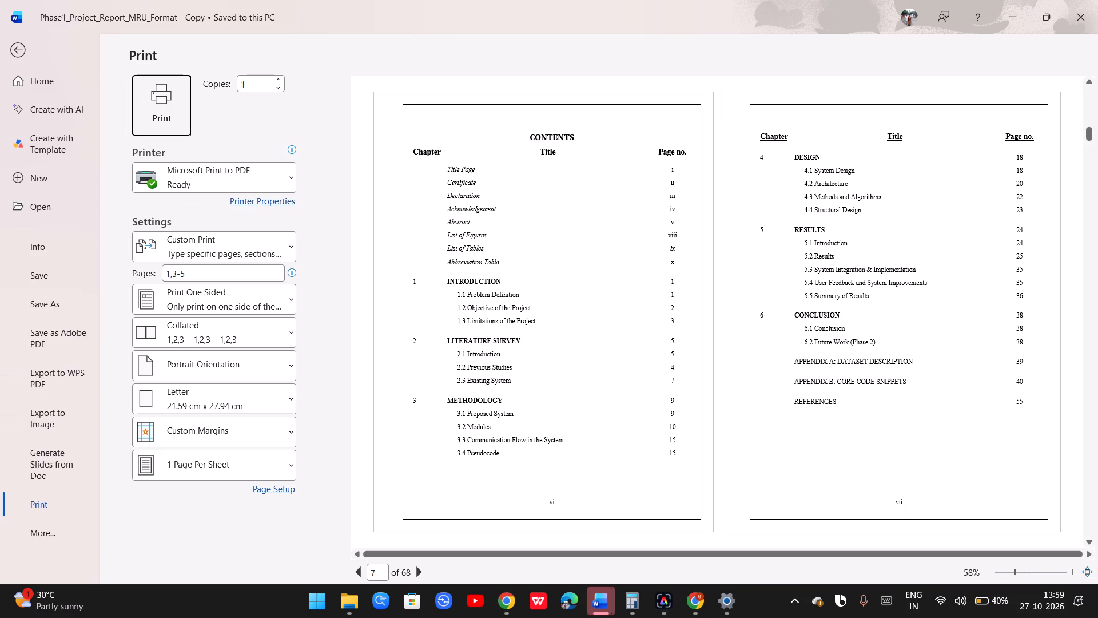
key(Up)
key(Up)
key(Left)
key(Left)
key(Left)
key(Left)
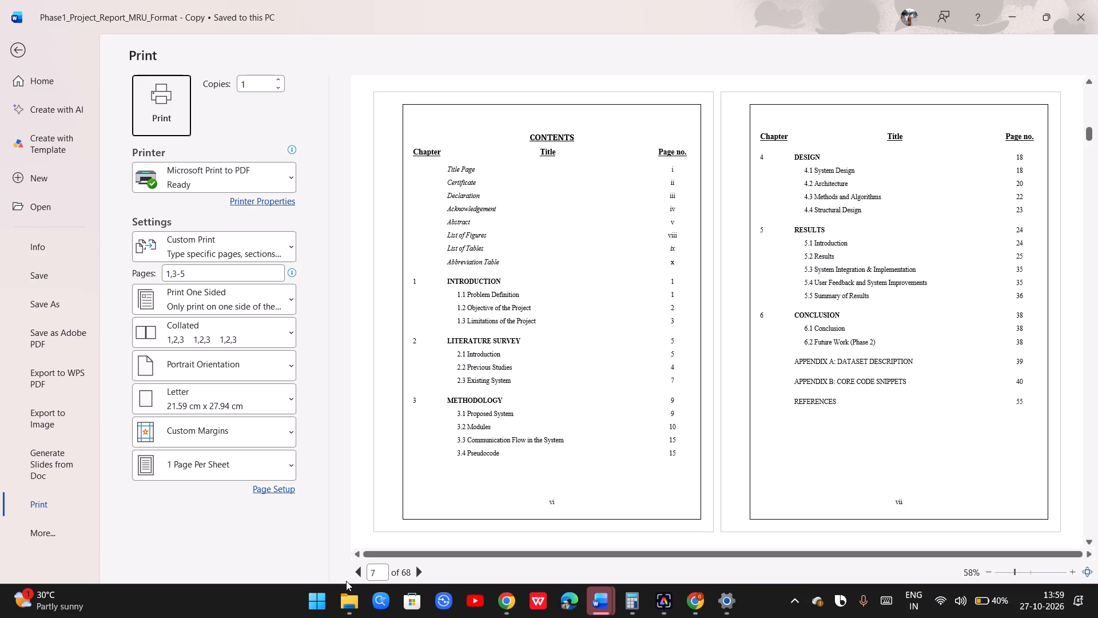
triple_click(356, 578)
double_click(356, 578)
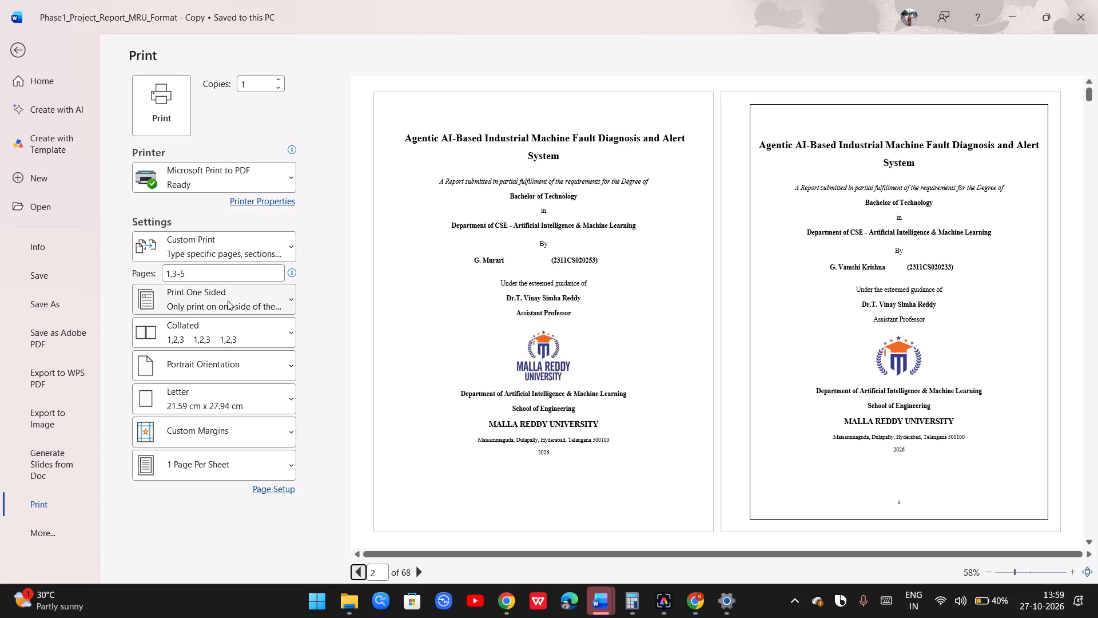
Set the print range to 1,3- and print the report with Microsoft Print to PDF.
click(216, 274)
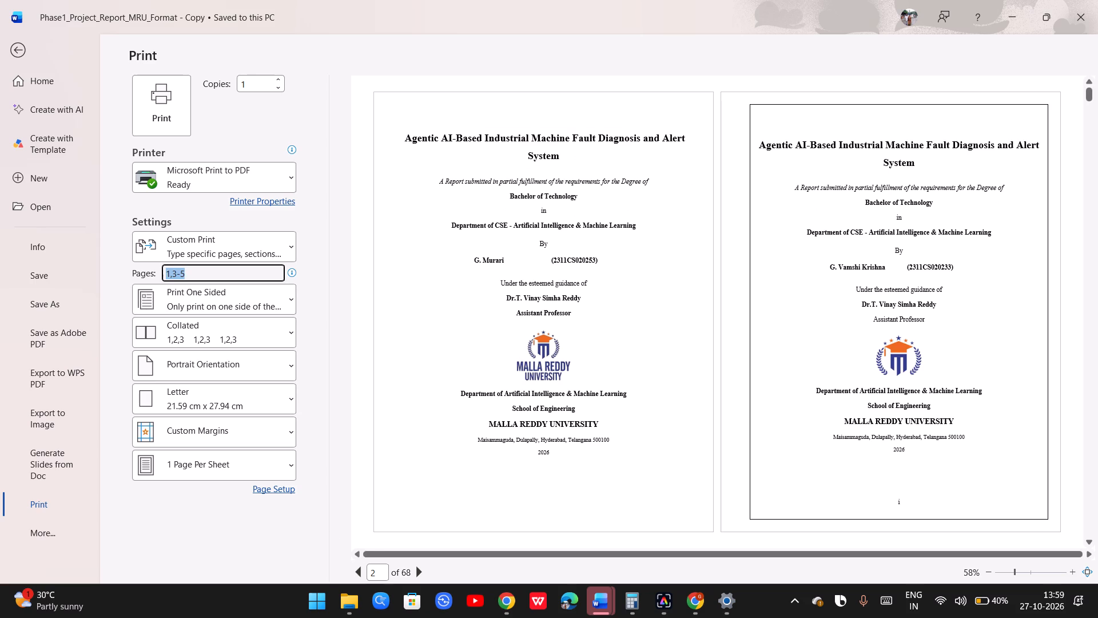
key(BackSpace)
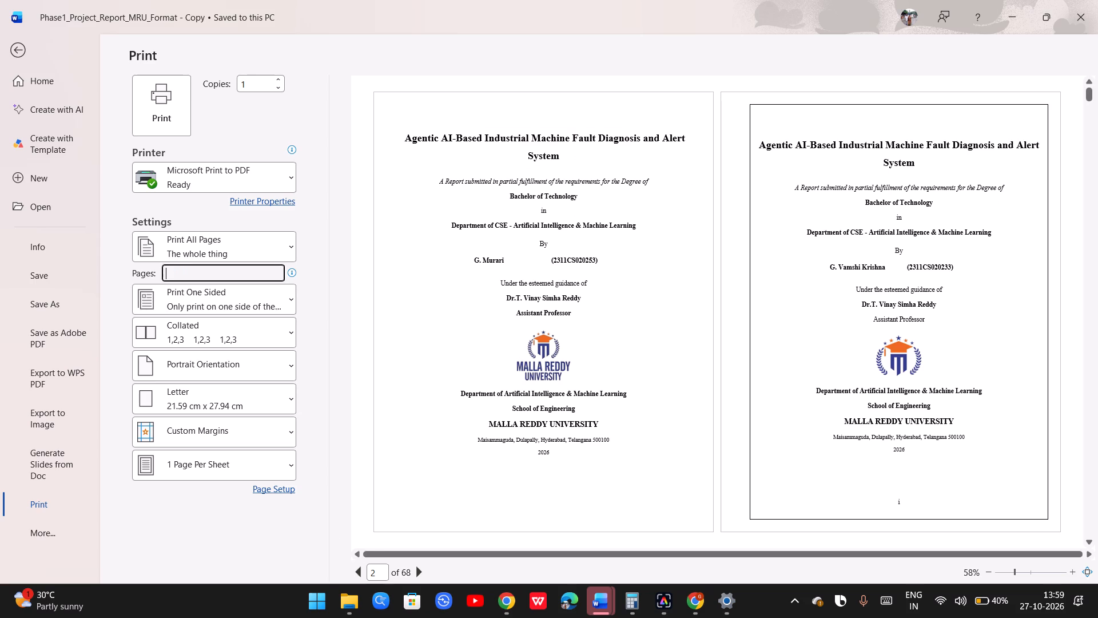
key(1)
key(comma)
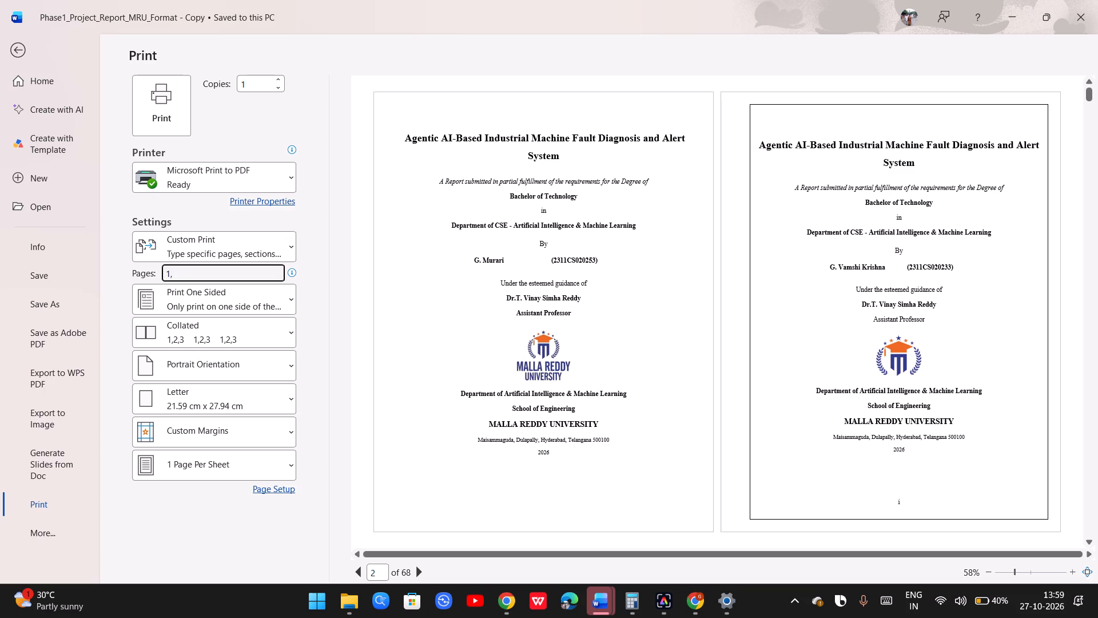
text(3-)
click(165, 134)
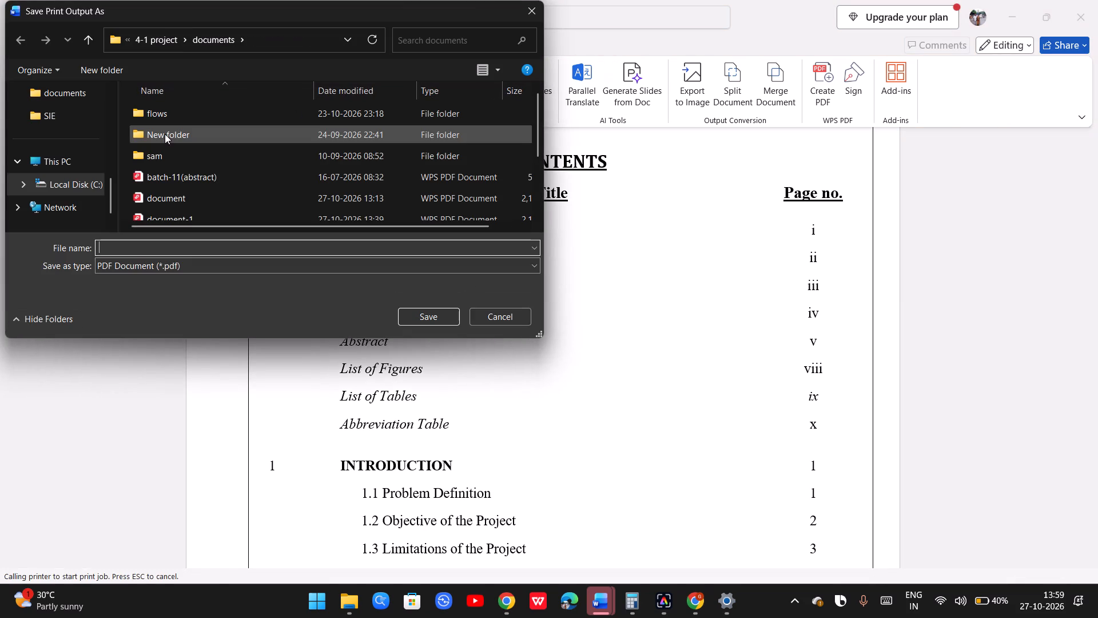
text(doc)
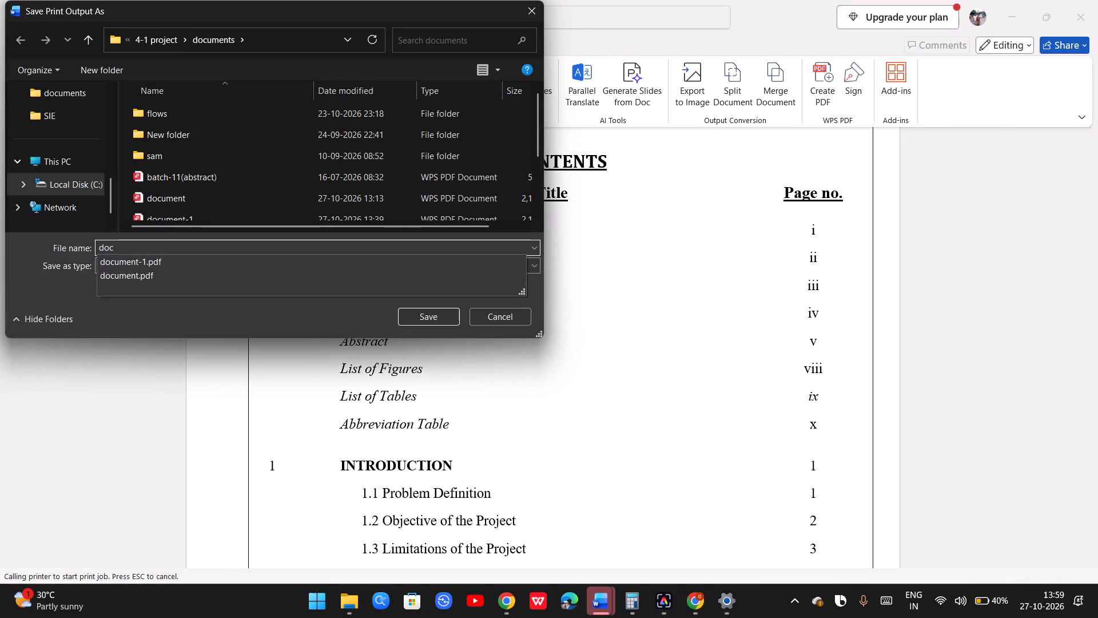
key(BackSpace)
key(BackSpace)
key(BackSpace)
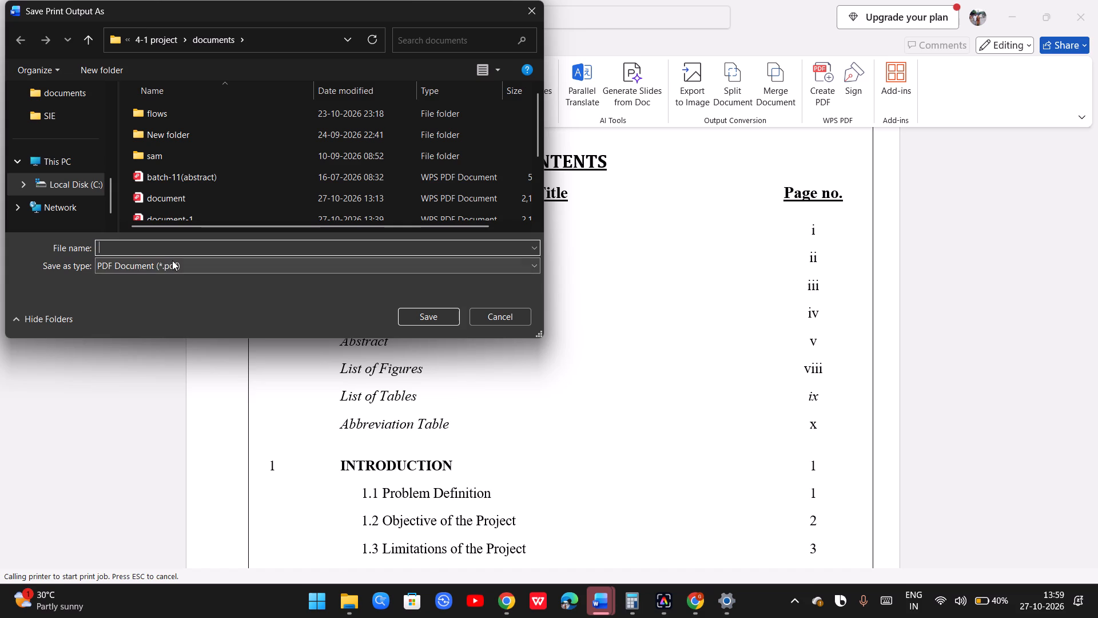
Name the PDF output batch-11 in the 4-1 project's documents folder.
text(batch-11)
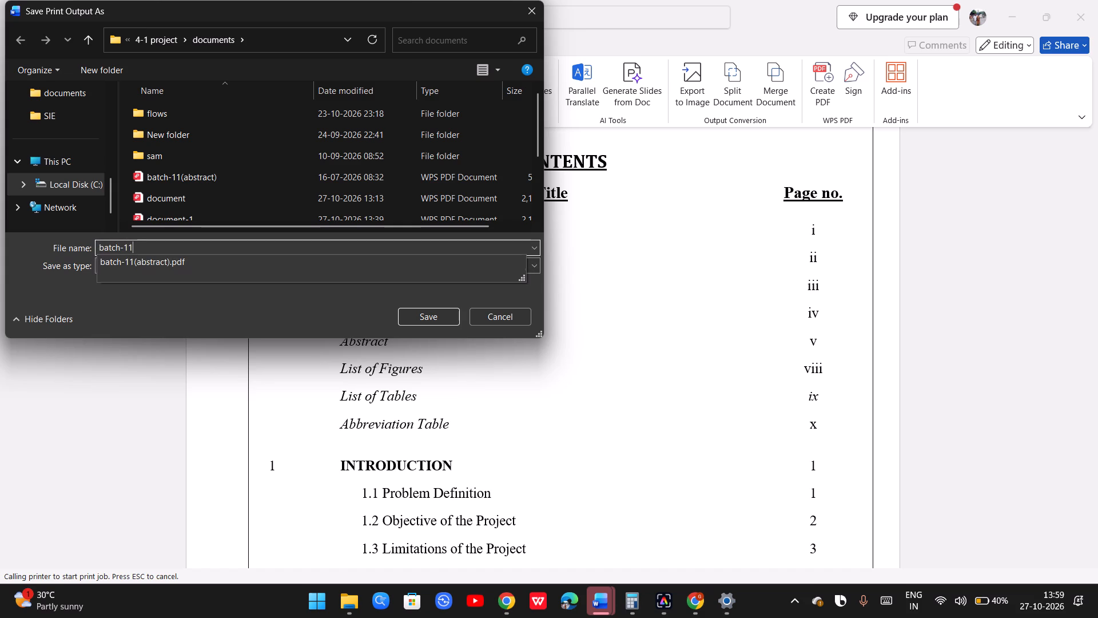
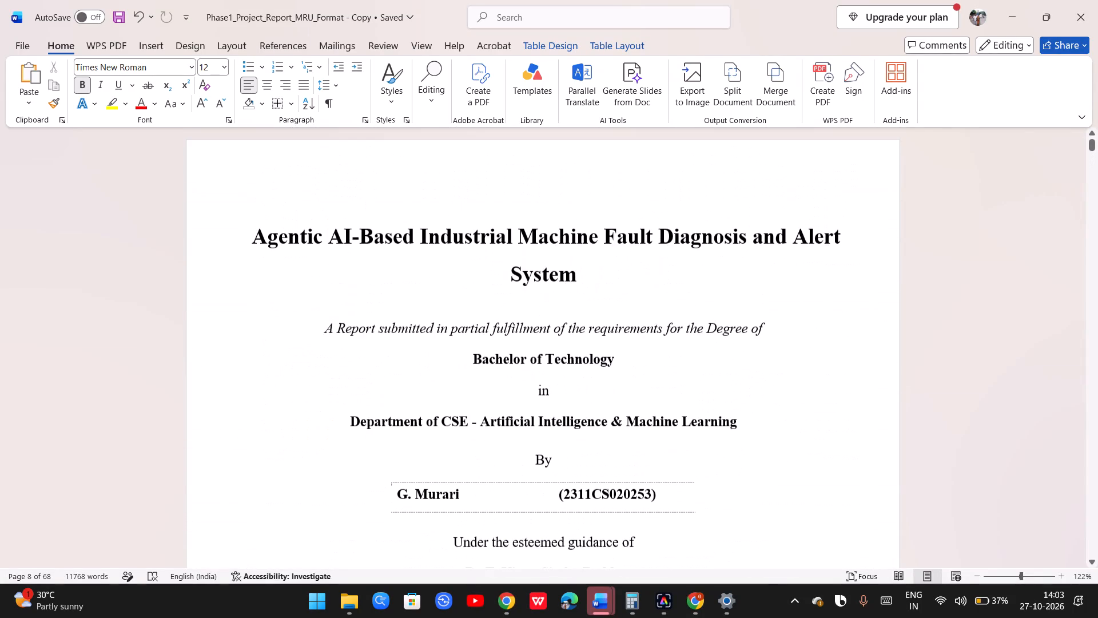
Undo the third student's name and roll number substitutions on the acknowledgement and declaration pages.
scroll(630, 421, up, 1)
key(ctrl+z)
key(ctrl+z)
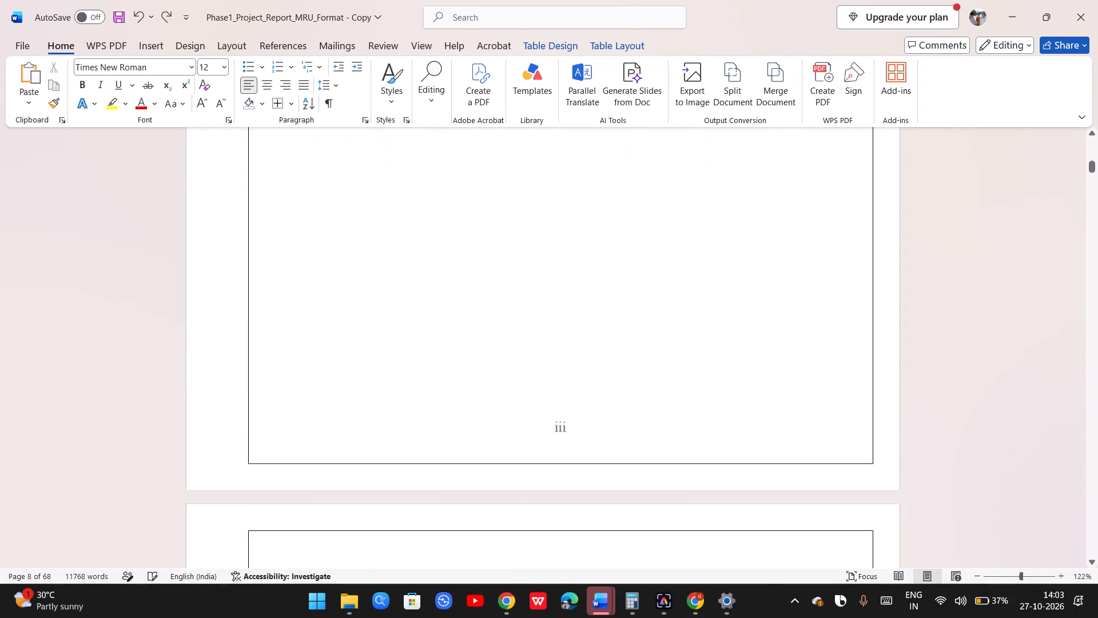
key(ctrl+z)
key(ctrl+z)
key(ctrl+z)
key(ctrl+z)
key(ctrl+z)
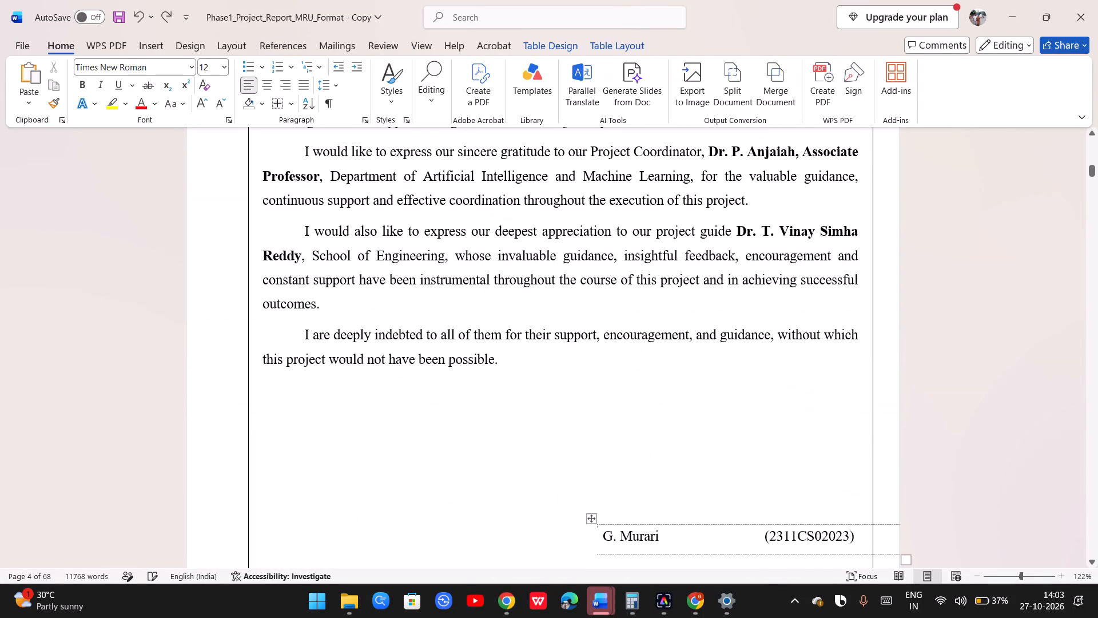
key(ctrl+z)
key(ctrl+z)
key(ctrl+z)
key(ctrl+z)
key(ctrl+z)
key(ctrl+z)
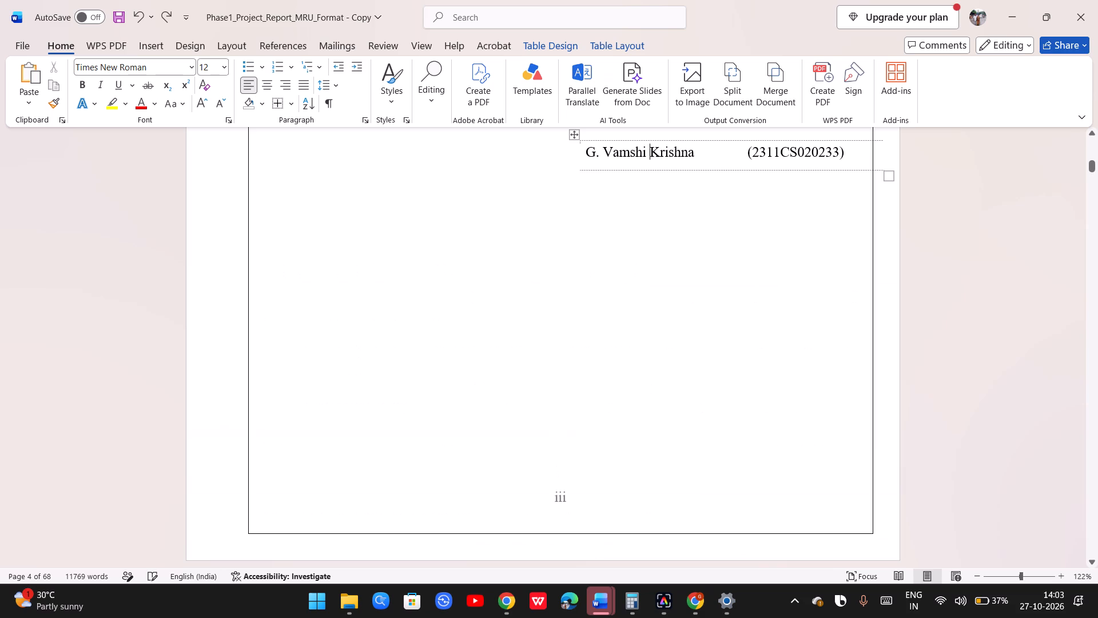
Undo the third student's name and roll number substitutions on the certificate page and the title pages.
key(ctrl+z)
key(ctrl+z)
key(ctrl+z)
key(ctrl+z)
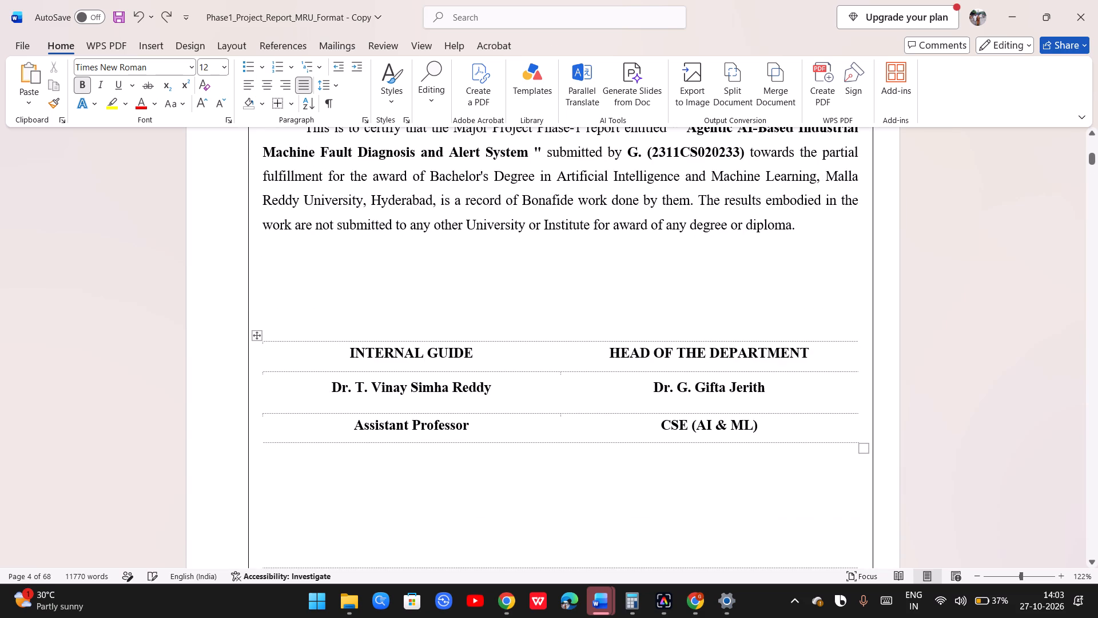
key(ctrl+z)
key(ctrl+z)
key(ctrl+z)
key(ctrl+z)
key(ctrl+z)
key(ctrl+z)
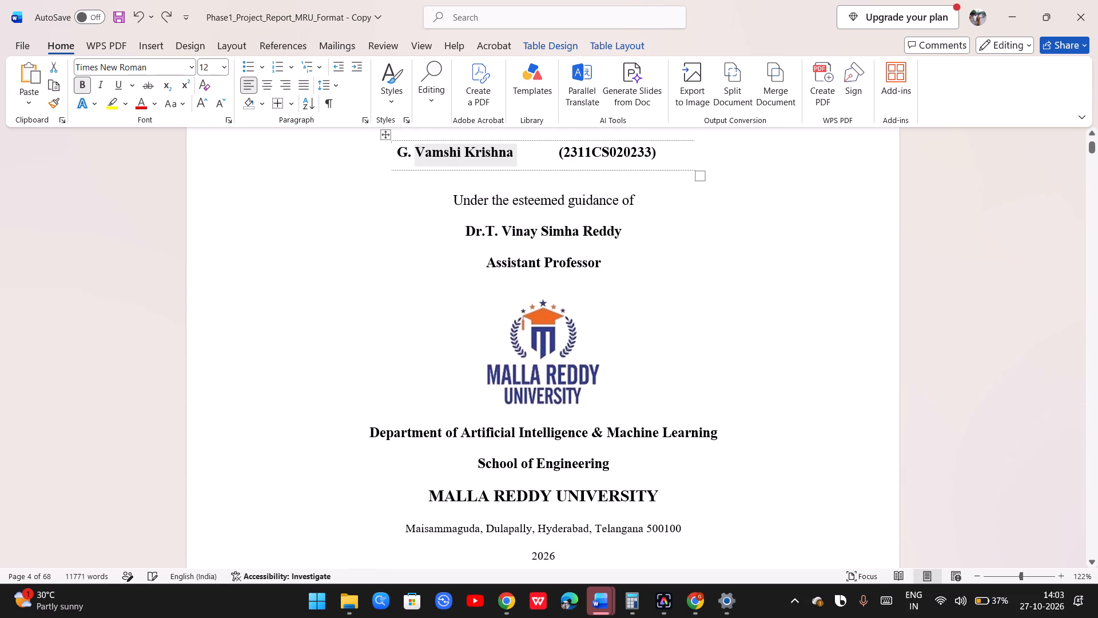
Undo the remaining name edits and the deletion of the other two students' rows from the acknowledgement page's signature table.
key(ctrl+z)
key(ctrl+z)
key(ctrl+z)
key(ctrl+z)
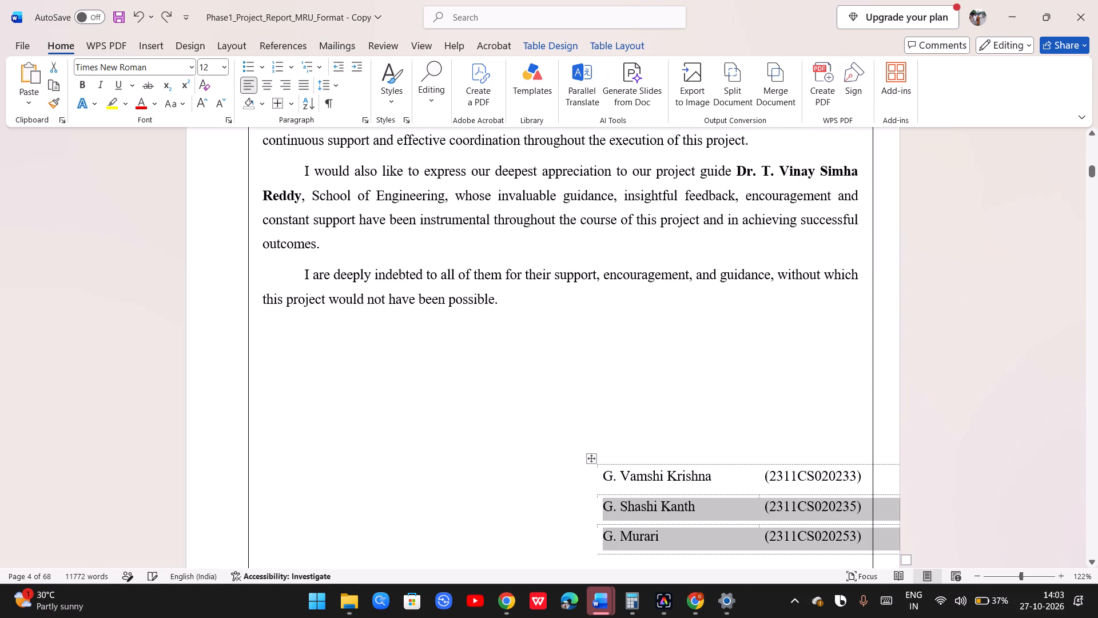
Undo the singular wording in the last two acknowledgement paragraphs, back to "We would also like" and "We are deeply indebted".
key(ctrl+z)
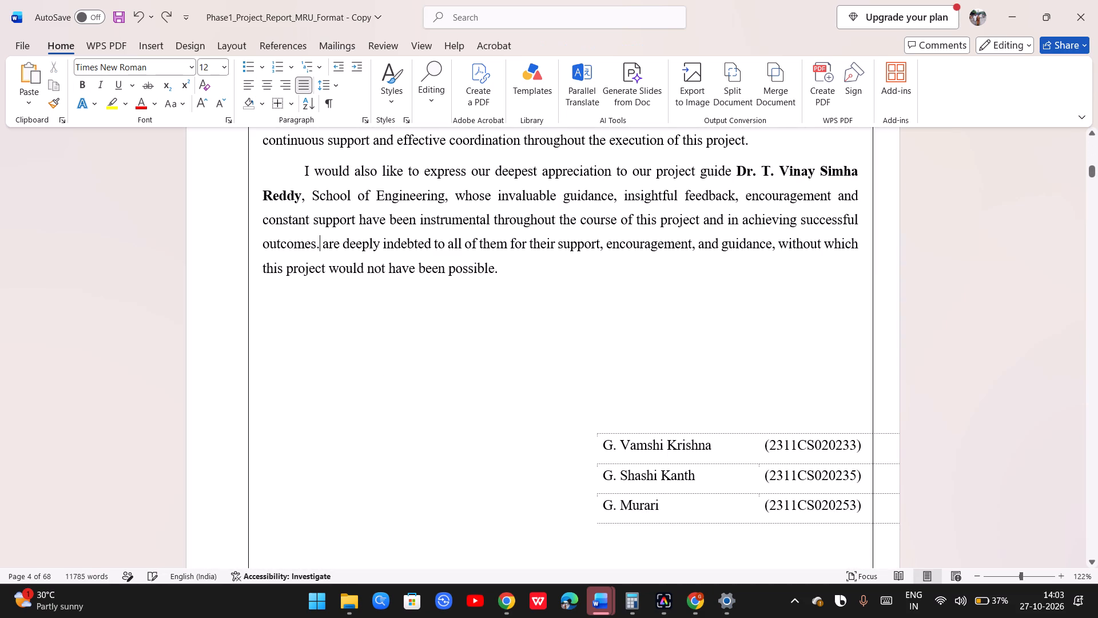
scroll(630, 421, up, 2)
key(ctrl+z)
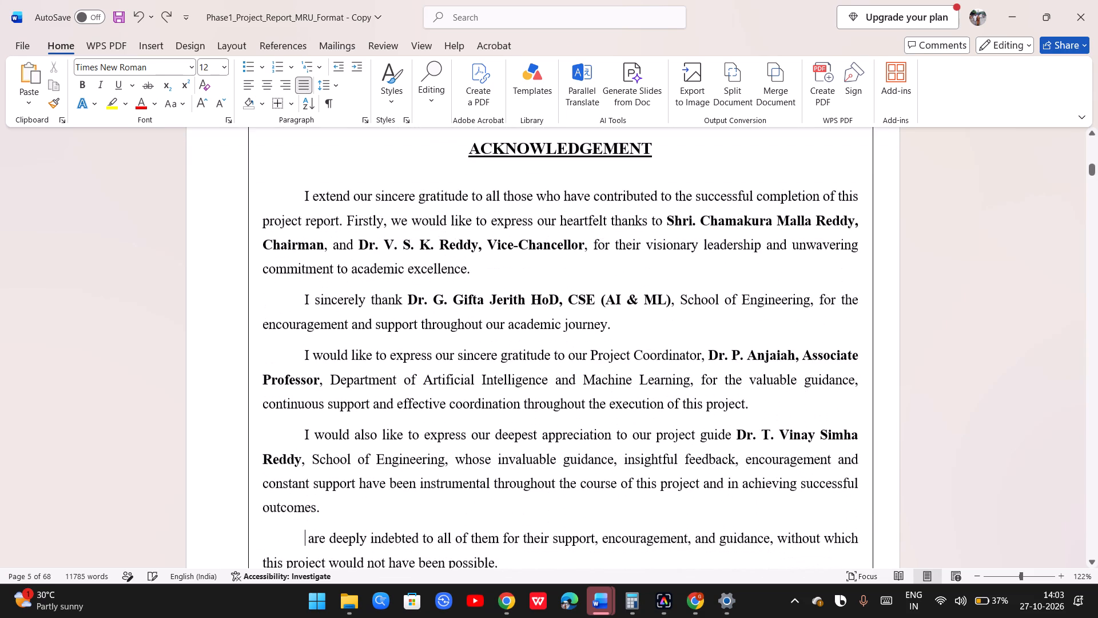
key(ctrl+z)
key(ctrl+z)
key(ctrl+z)
key(ctrl+z)
key(ctrl+z)
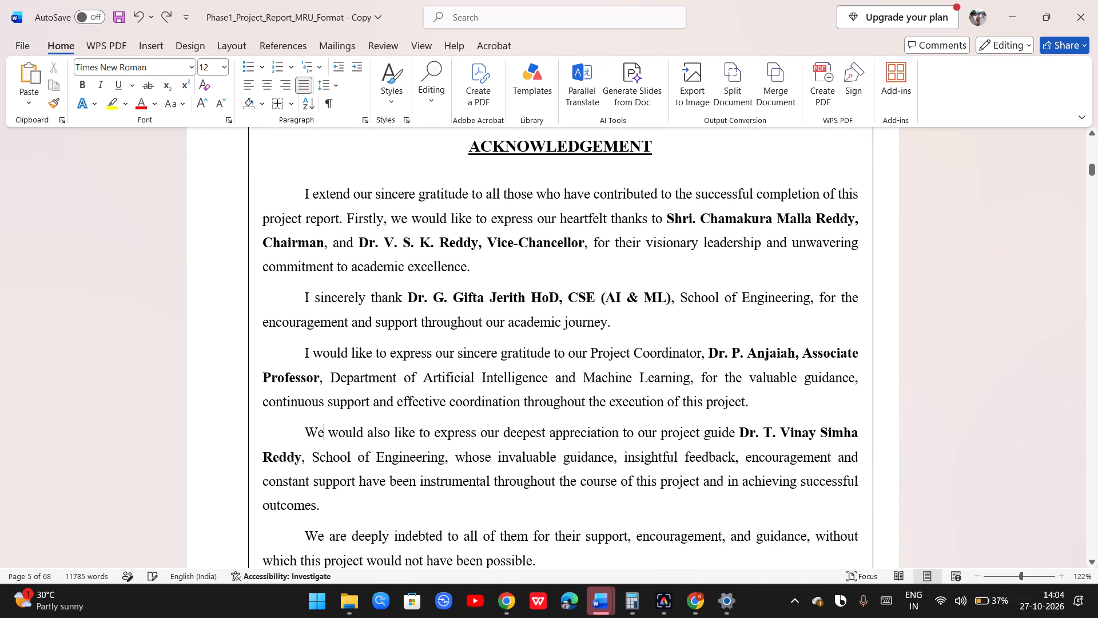
Undo the singular wording in the first three acknowledgement paragraphs, back to sentences starting with "We".
key(ctrl+z)
key(ctrl+z)
key(ctrl+z)
key(ctrl+z)
key(ctrl+z)
key(ctrl+z)
key(ctrl+z)
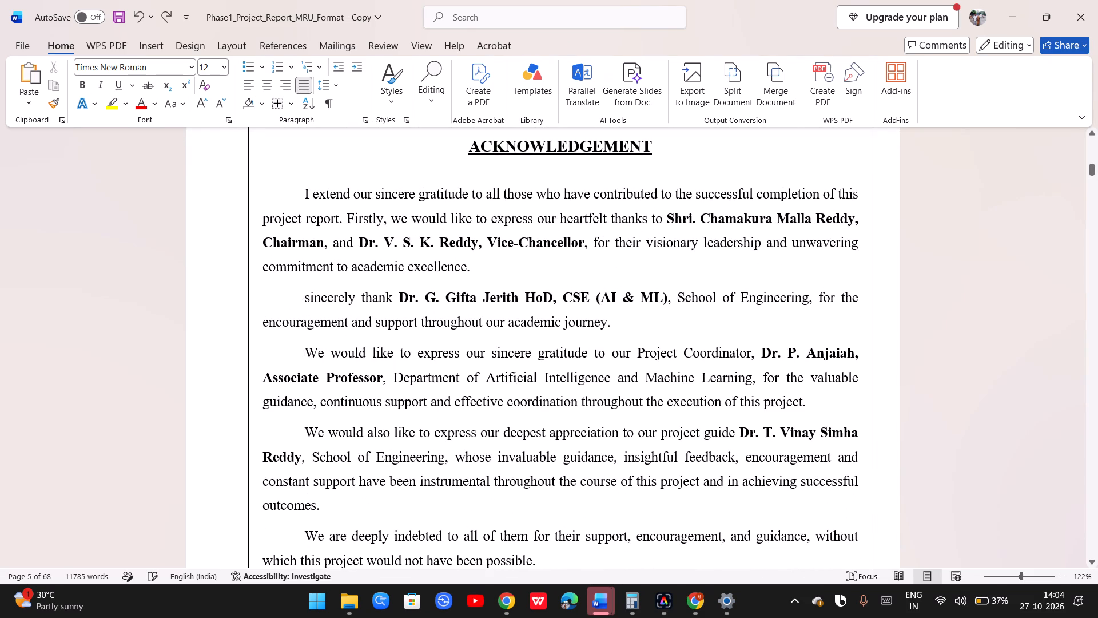
key(ctrl+z)
key(ctrl+z)
key(ctrl+z)
key(ctrl+z)
key(ctrl+z)
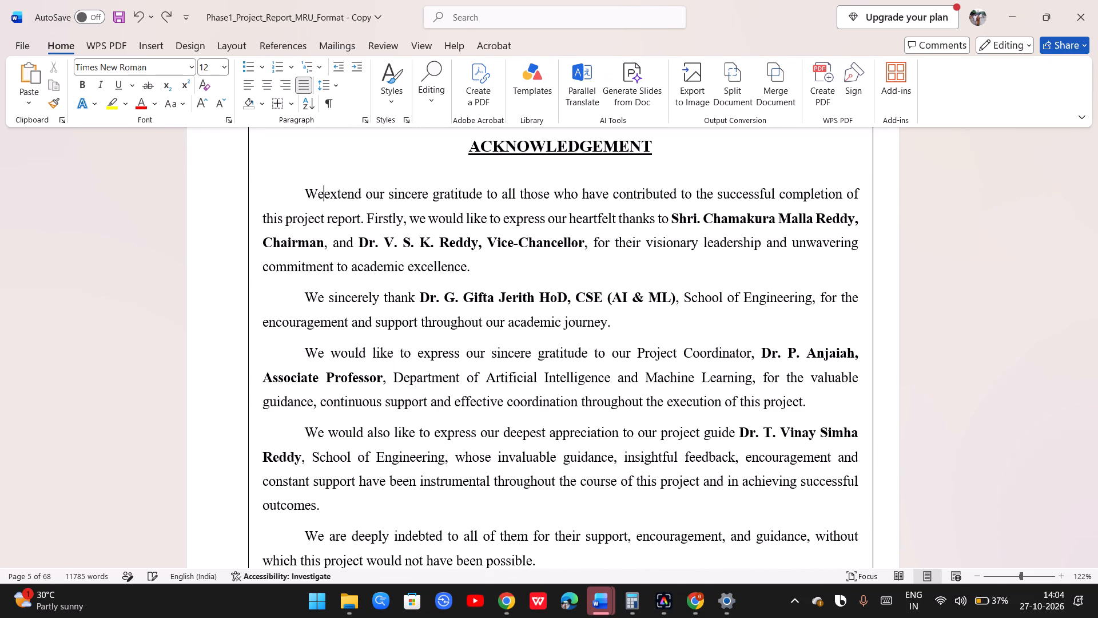
Undo the declaration page's single-student edits, bringing back the three signature rows and the "We" wording.
key(ctrl+z)
key(ctrl+z)
key(ctrl+z)
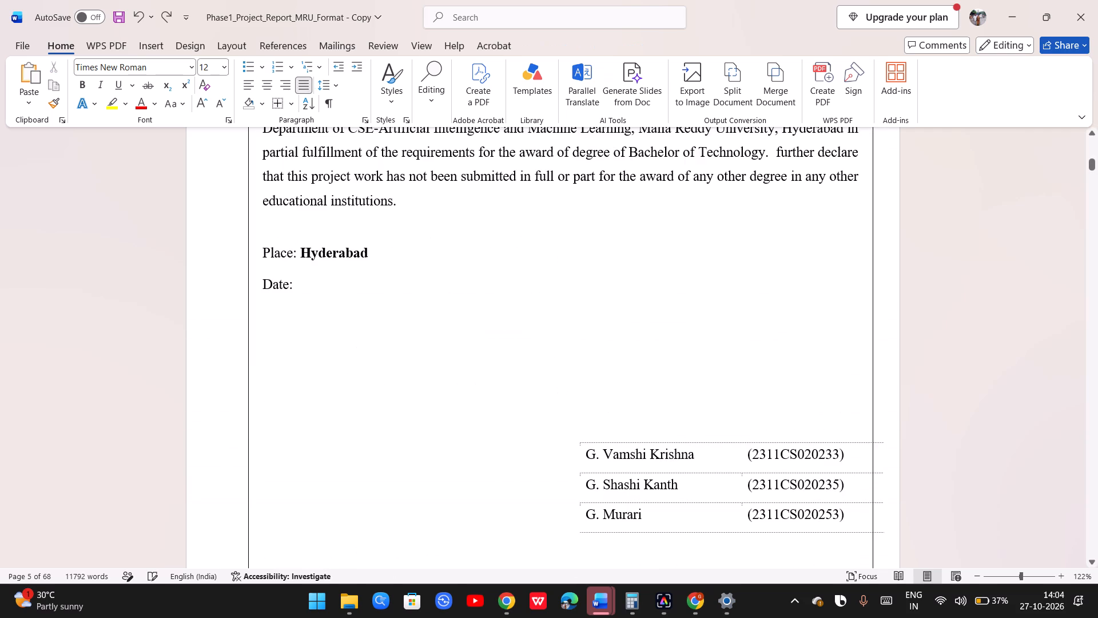
scroll(630, 421, up, 3)
key(ctrl+z)
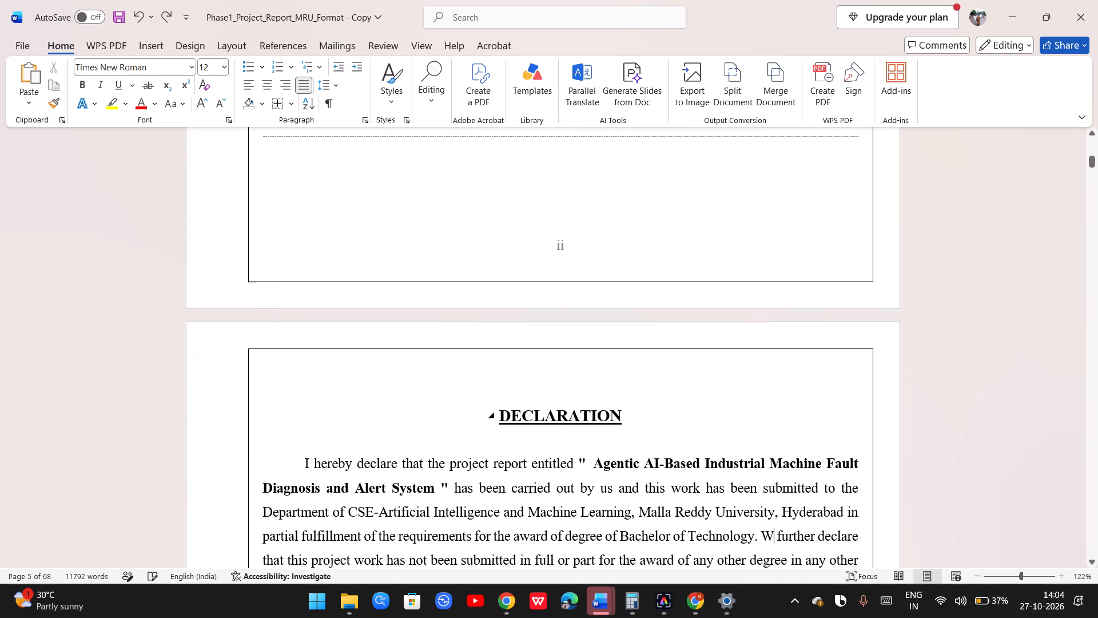
key(ctrl+z)
key(ctrl+z)
key(ctrl+z)
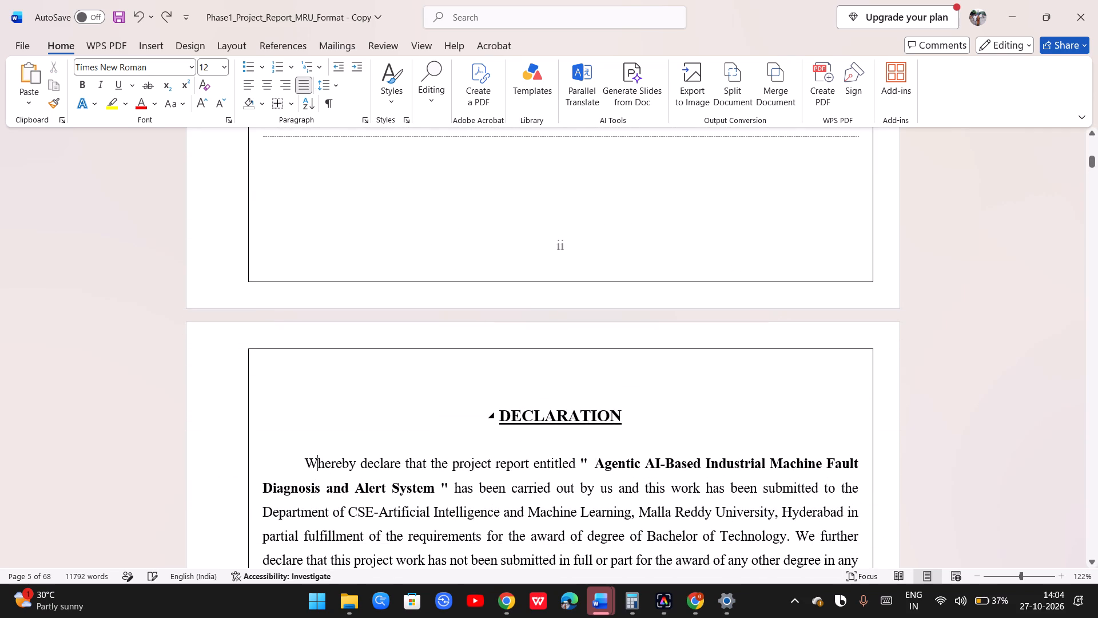
key(ctrl+z)
Undo the single-student edits on the certificate, bordered title page and cover, bringing back all three students' names and roll numbers.
key(ctrl+z)
key(ctrl+z)
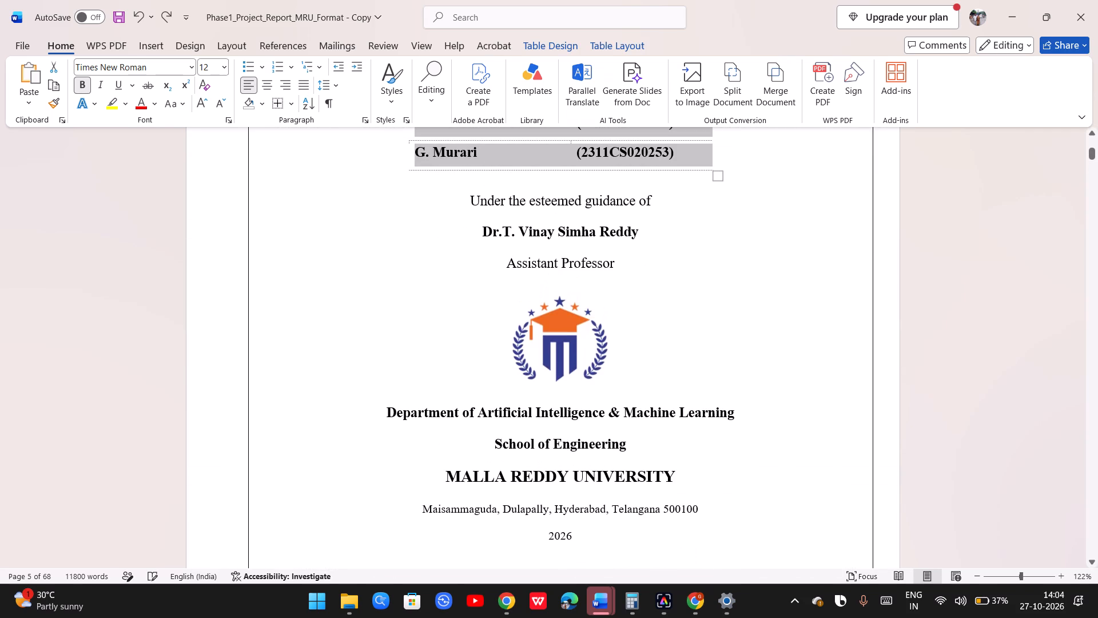
ctrl+scroll(630, 421, up, 1)
scroll(630, 421, up, 1)
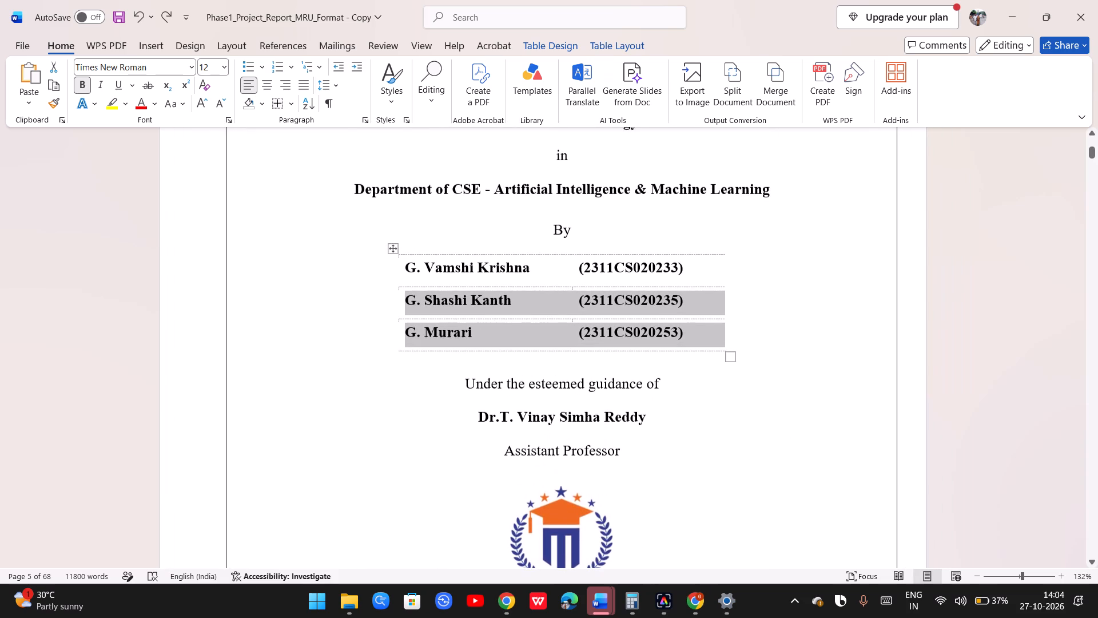
scroll(630, 421, up, 3)
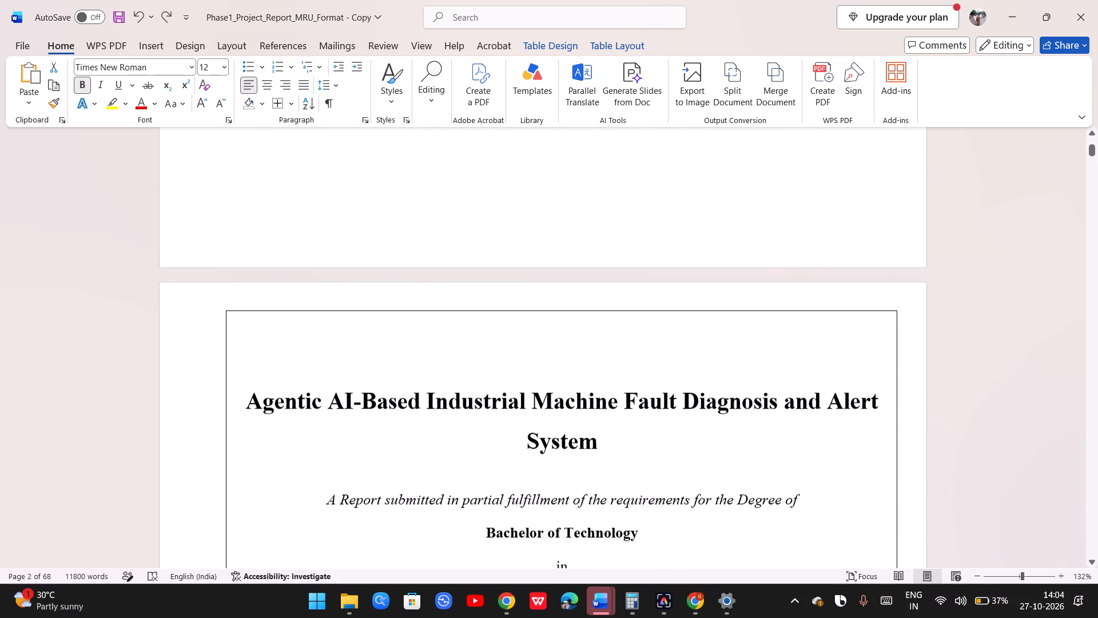
scroll(630, 421, up, 5)
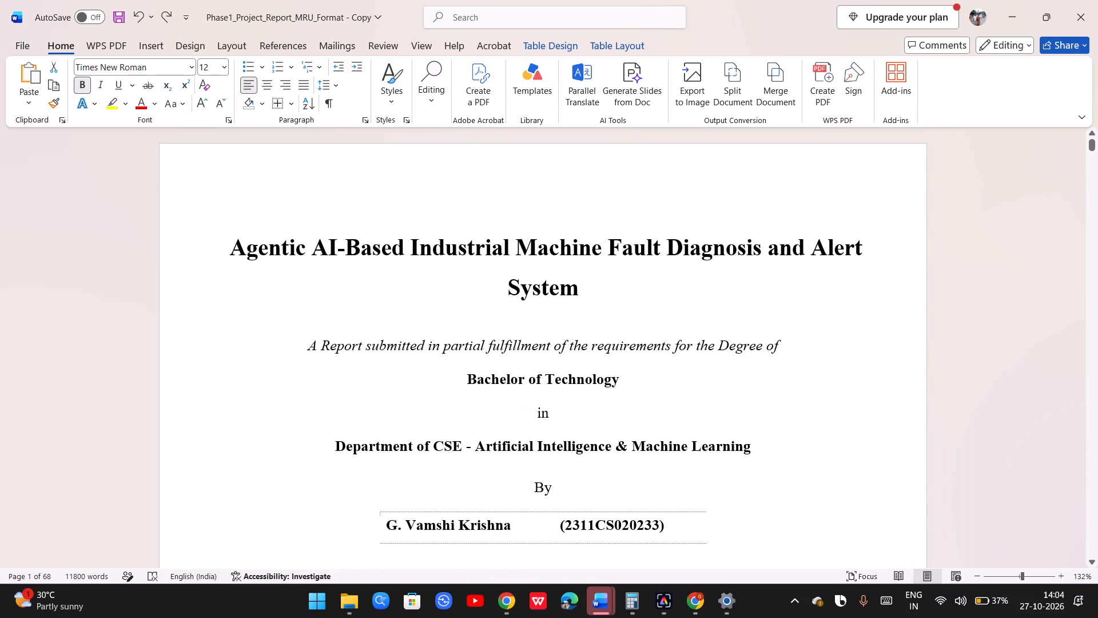
key(ctrl+z)
Review the front pages from the cover to the contents page, checking the students' details and the plural wording.
scroll(630, 421, down, 1)
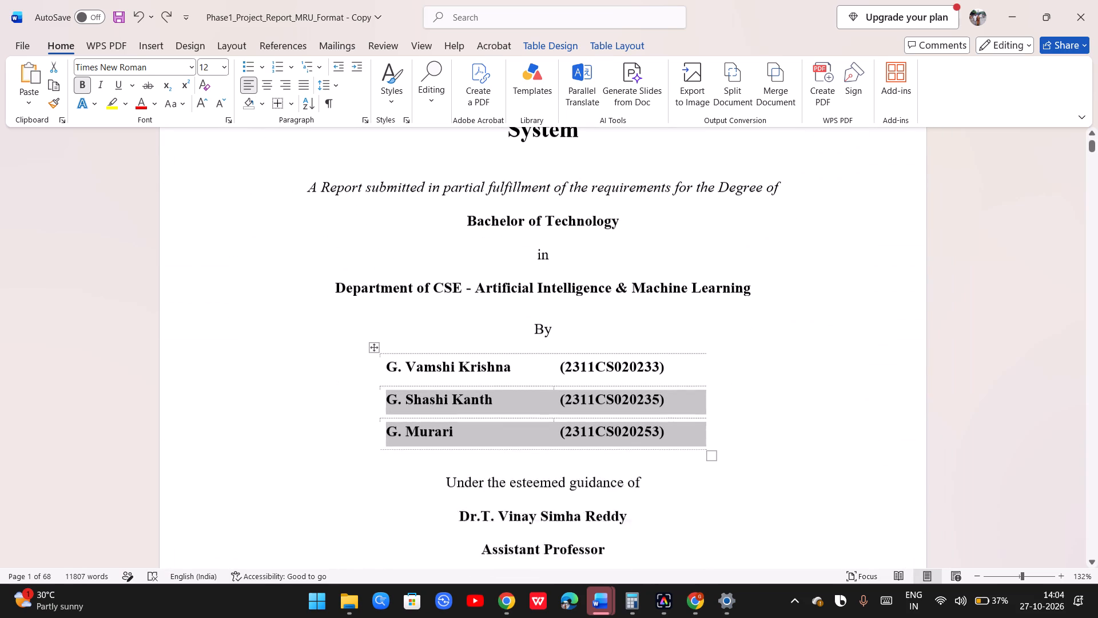
scroll(630, 421, down, 1)
click(630, 421)
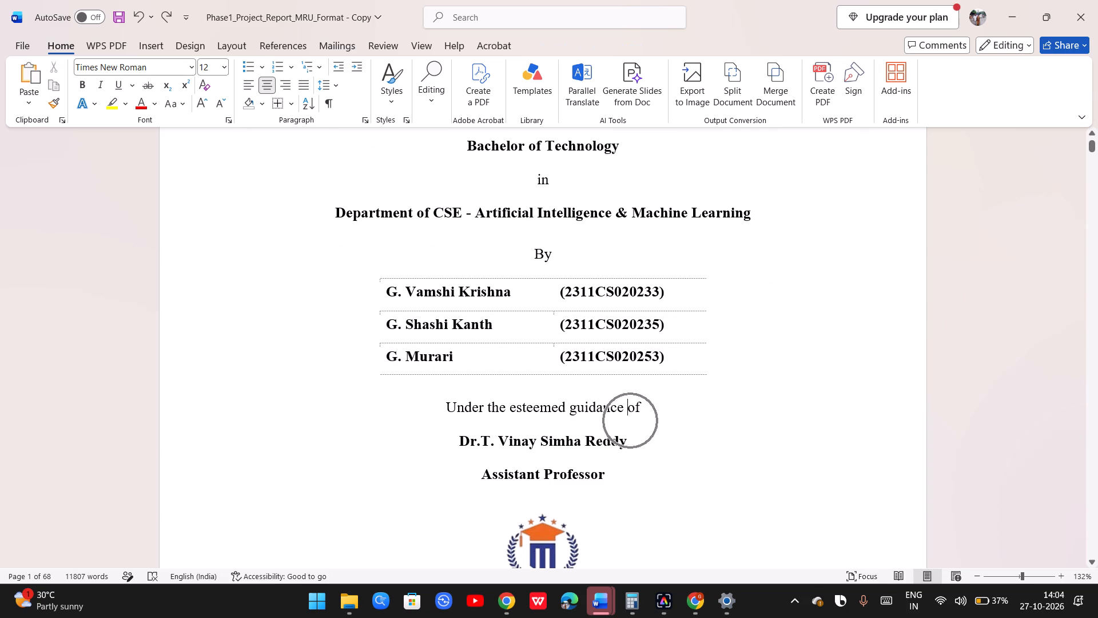
scroll(630, 421, down, 5)
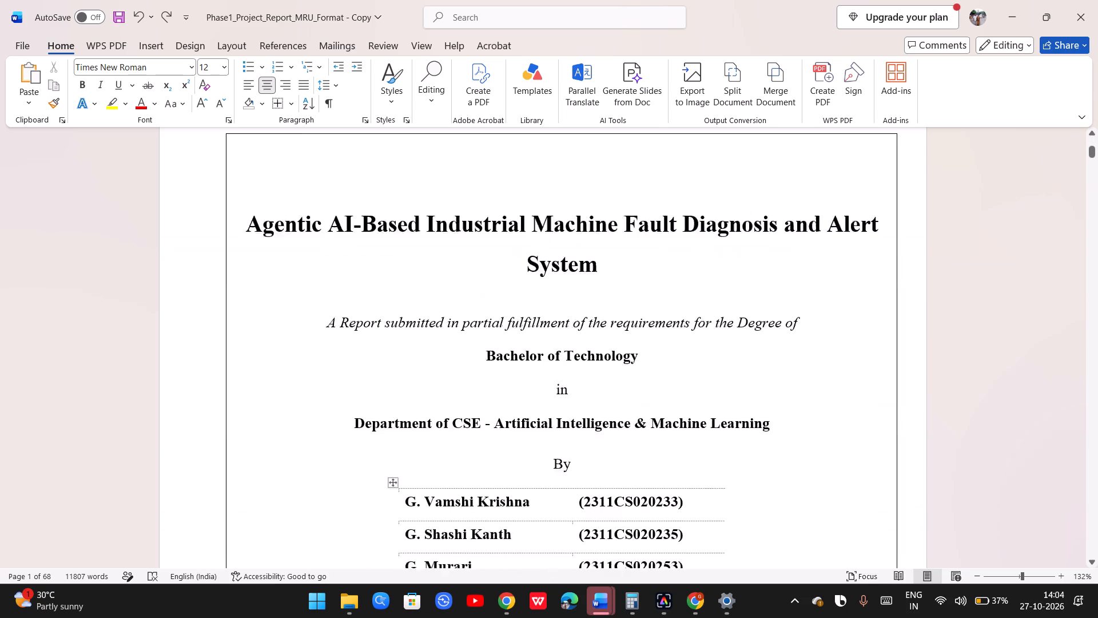
scroll(630, 421, down, 5)
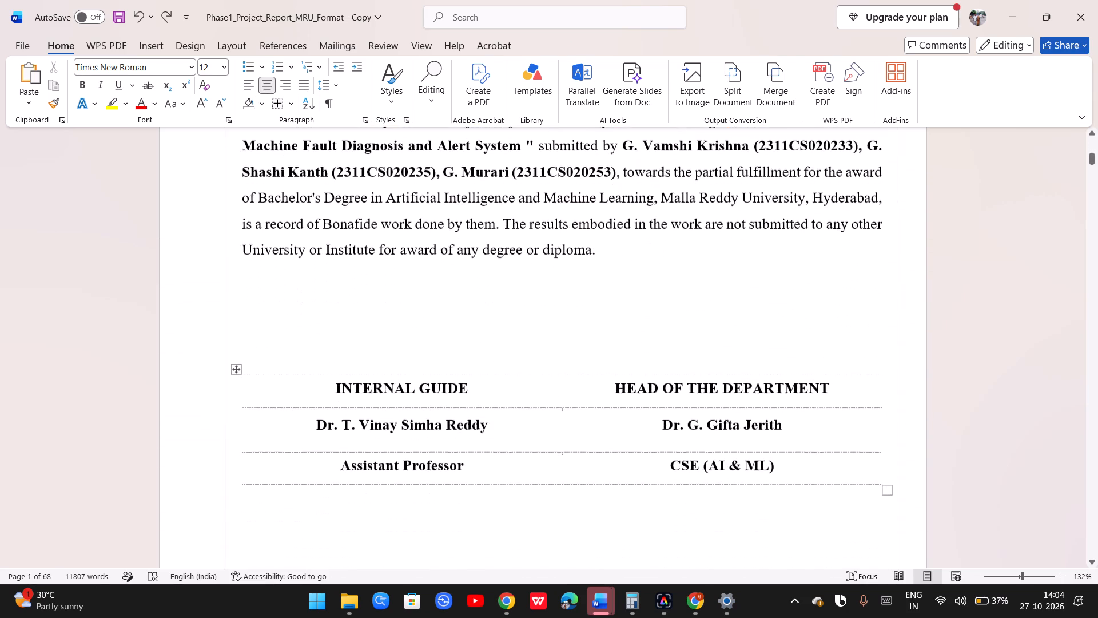
scroll(630, 421, down, 4)
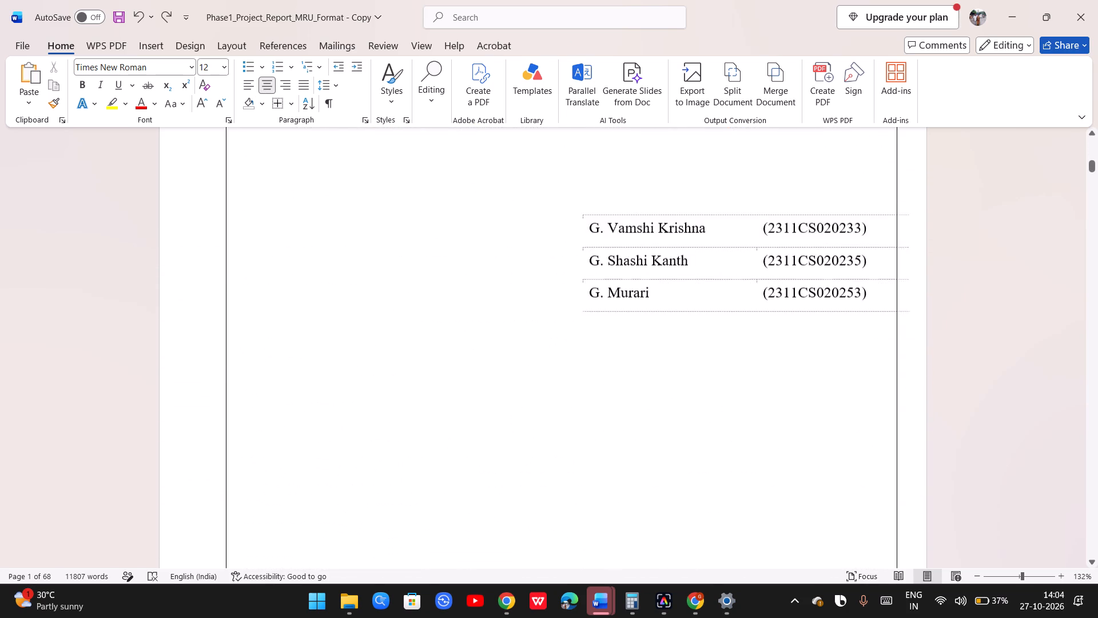
scroll(630, 421, down, 4)
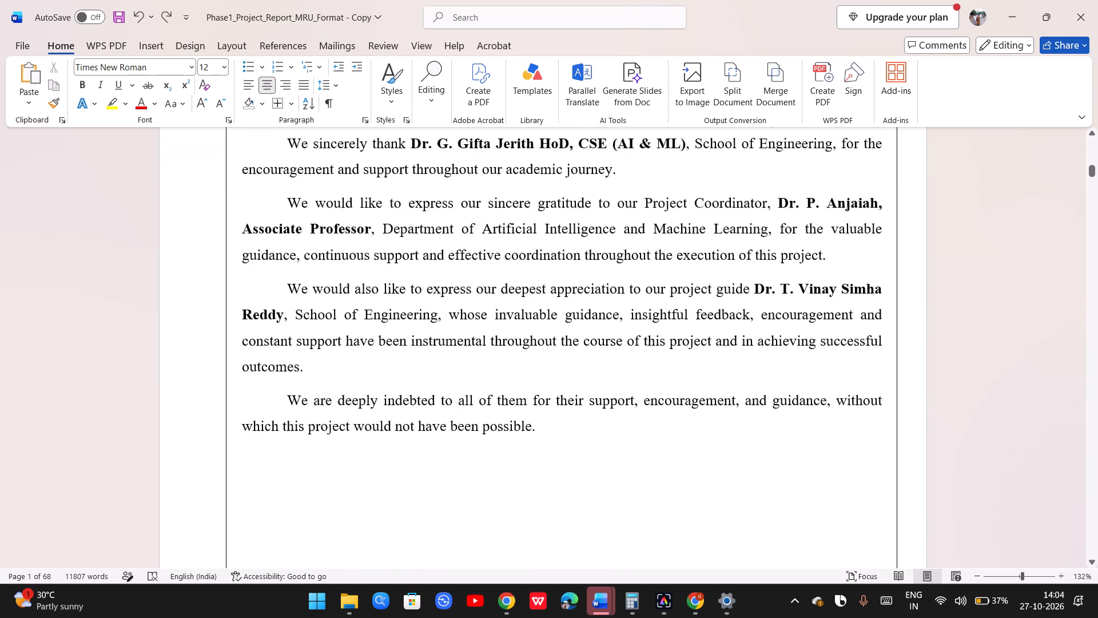
scroll(630, 421, down, 4)
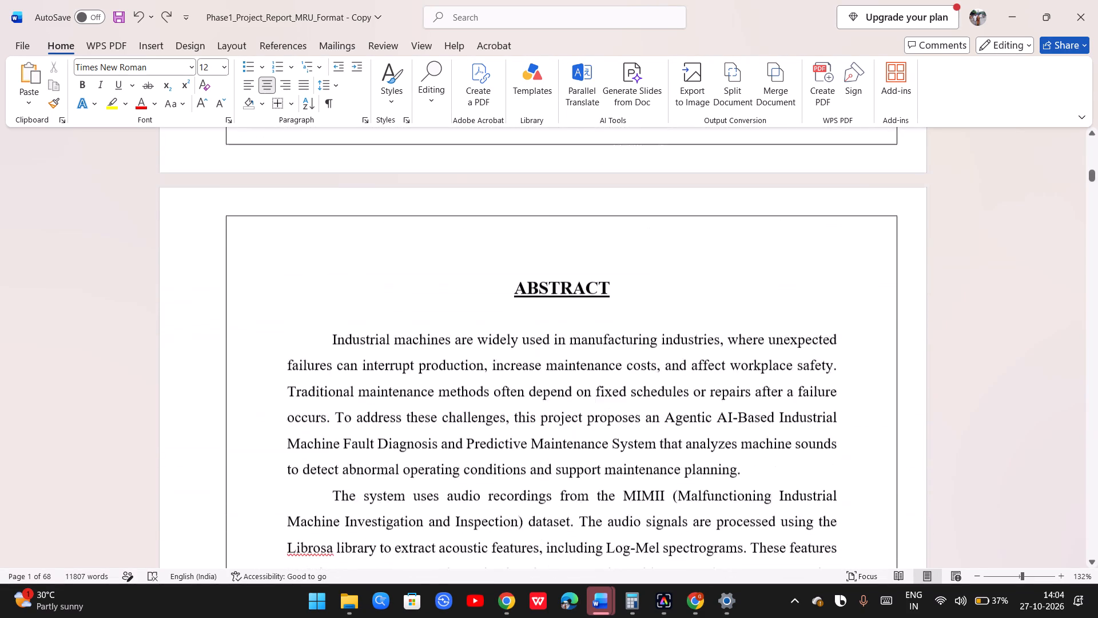
scroll(630, 421, down, 3)
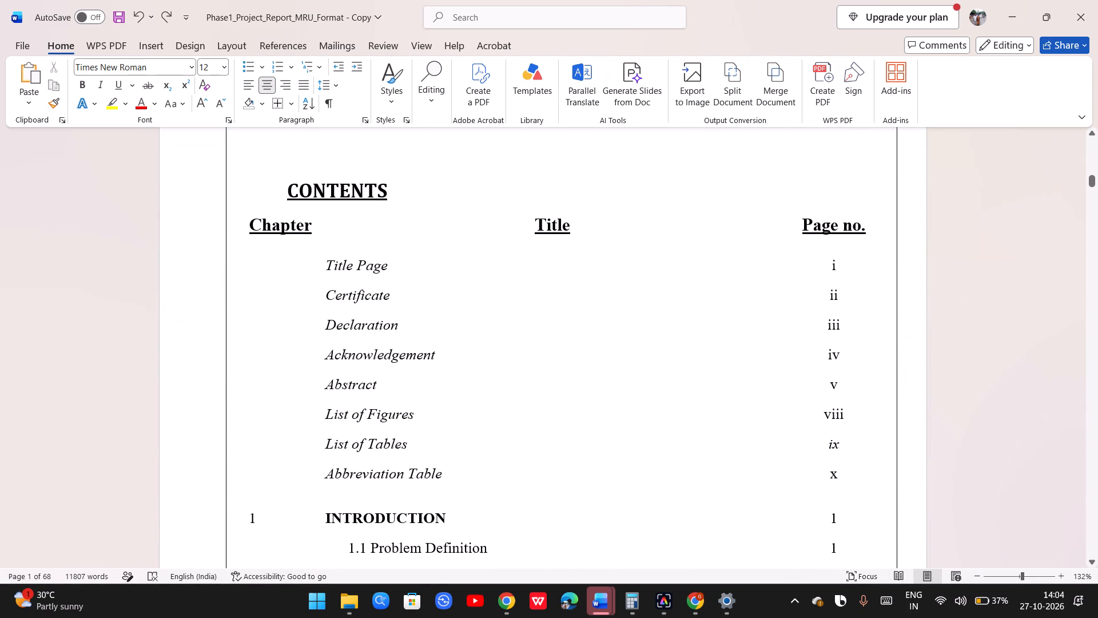
Centre the CONTENTS heading on the contents page.
click(289, 192)
click(269, 84)
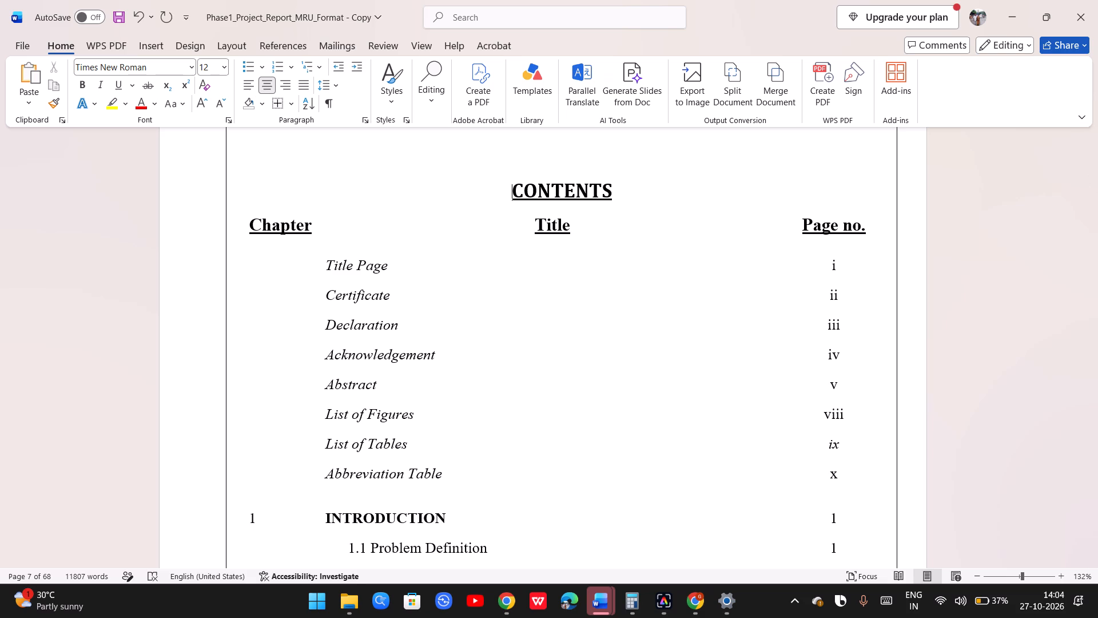
Open the report's print settings, go back to the cover in the preview, and clear the 1,3- page range to print all pages.
key(ctrl+p)
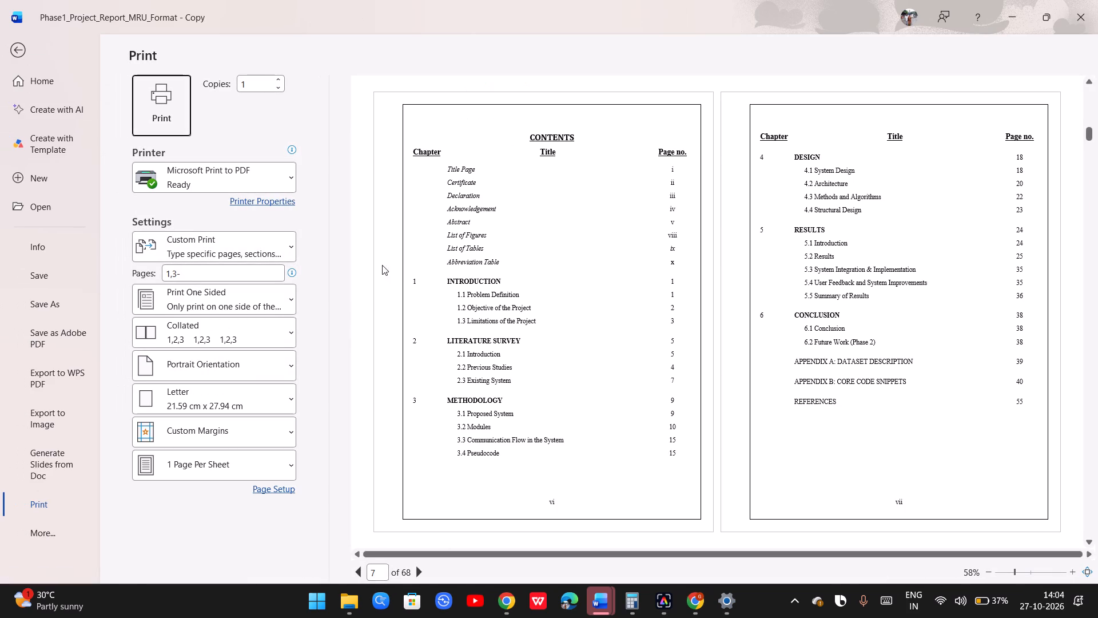
scroll(507, 277, right, 13)
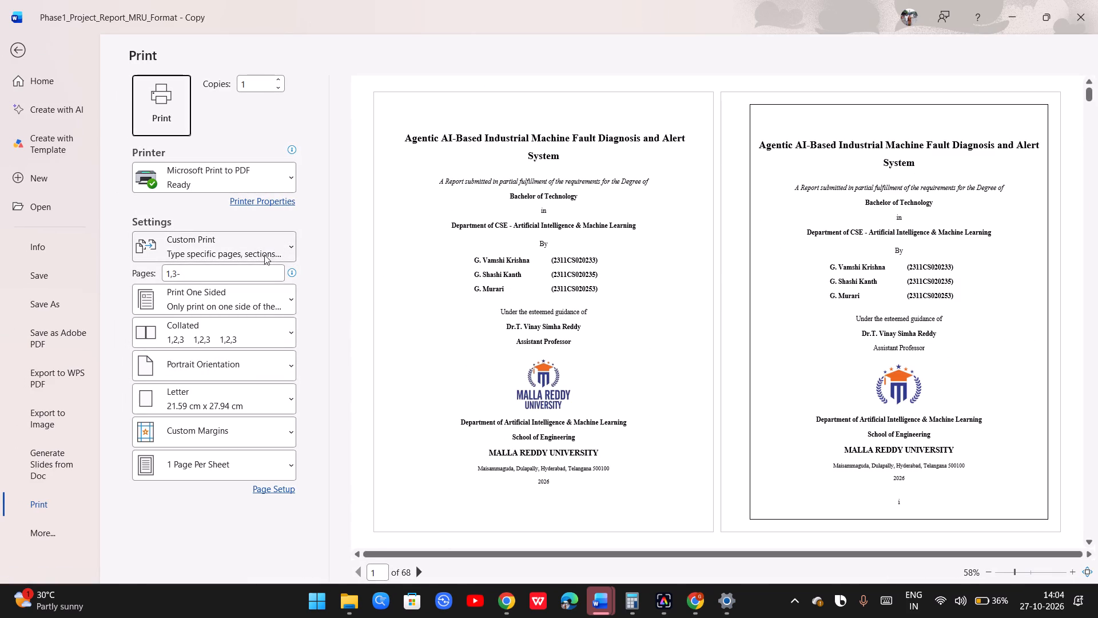
click(255, 269)
key(BackSpace)
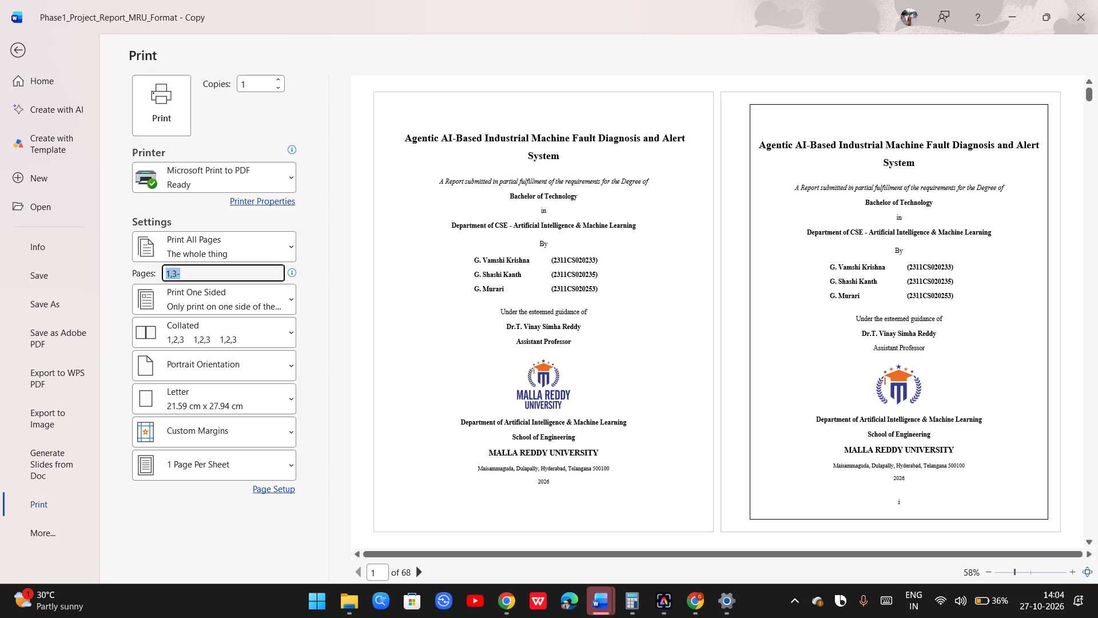
click(228, 218)
Print the whole report to a PDF in the Downloads folder, with a file name beginning "batch-11-docume".
click(164, 105)
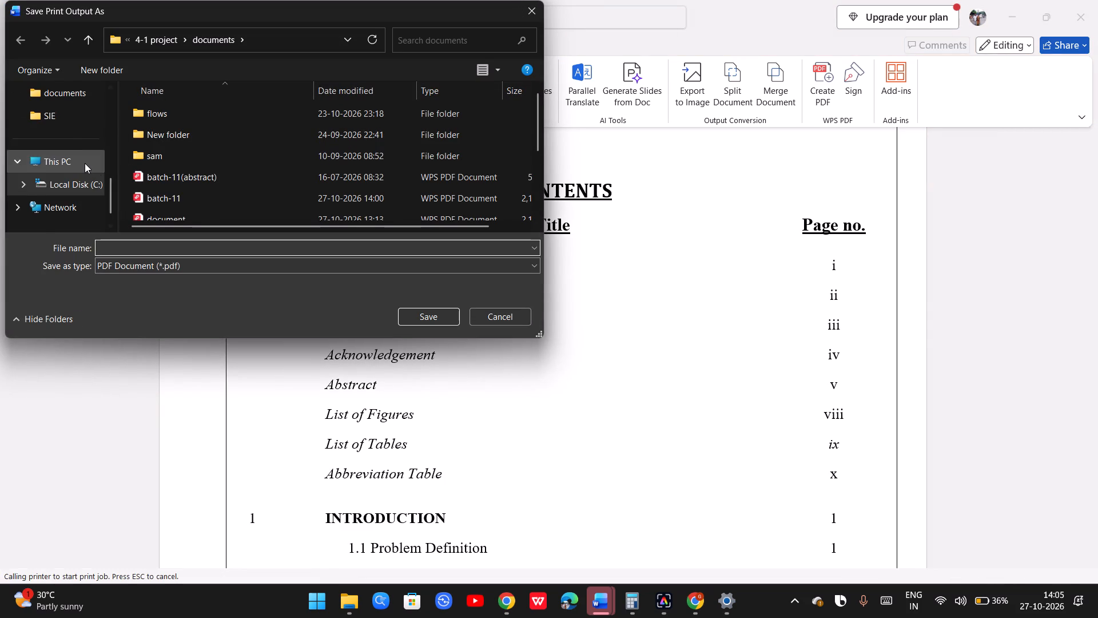
scroll(85, 163, up, 6)
click(57, 213)
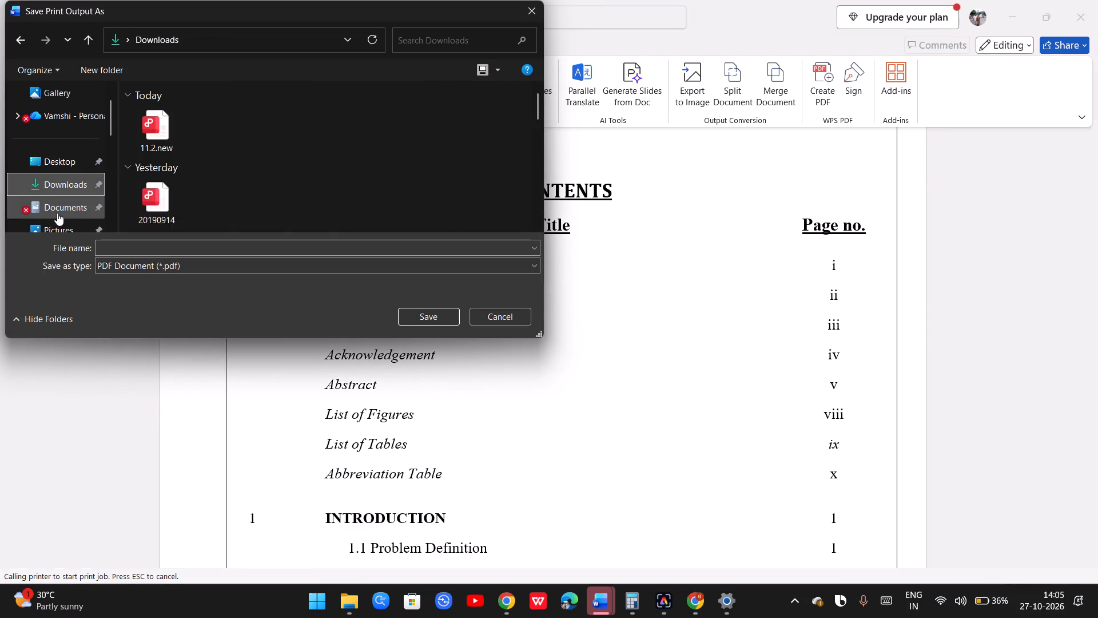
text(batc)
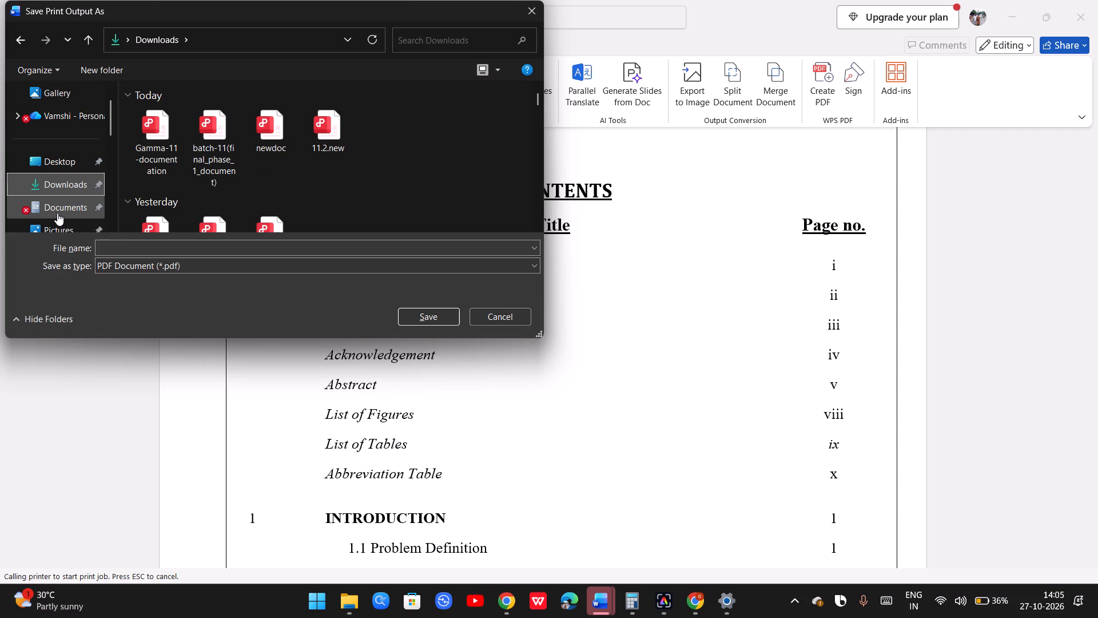
click(126, 241)
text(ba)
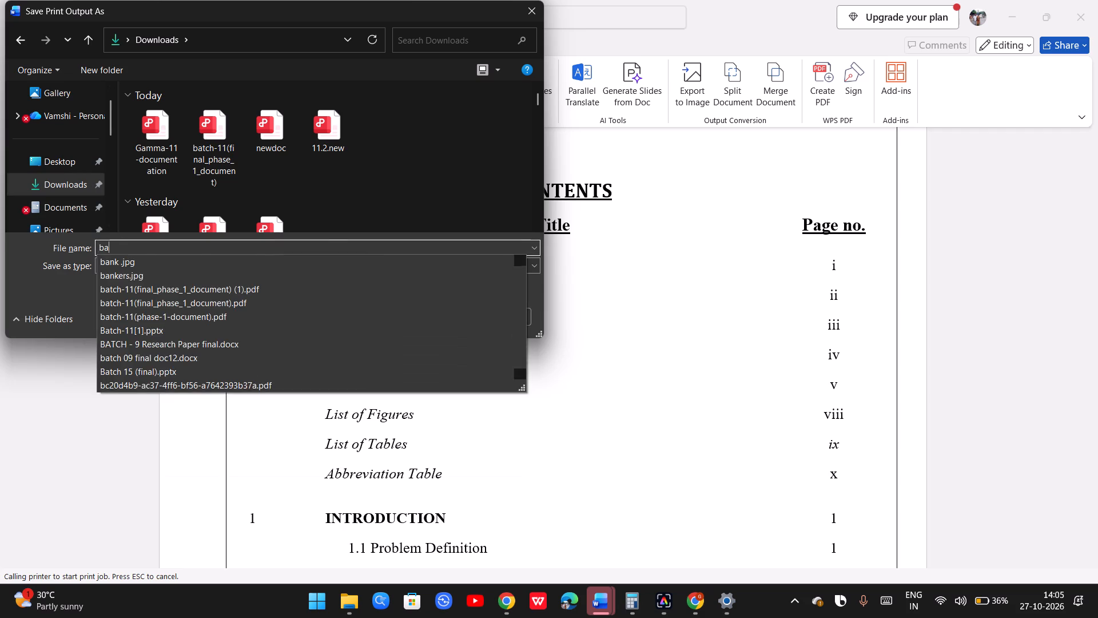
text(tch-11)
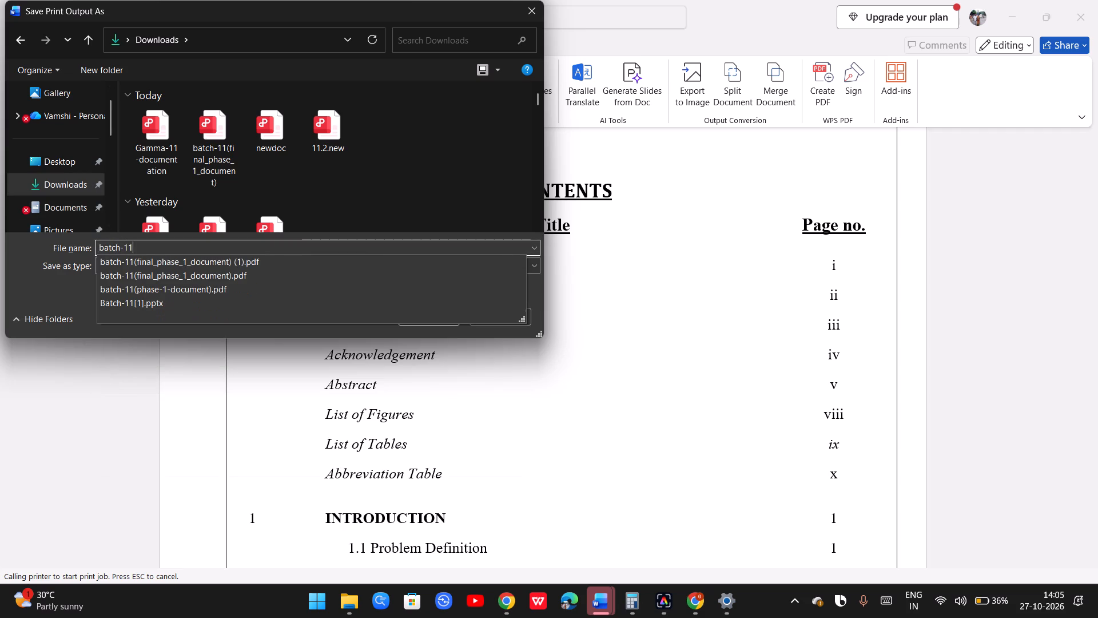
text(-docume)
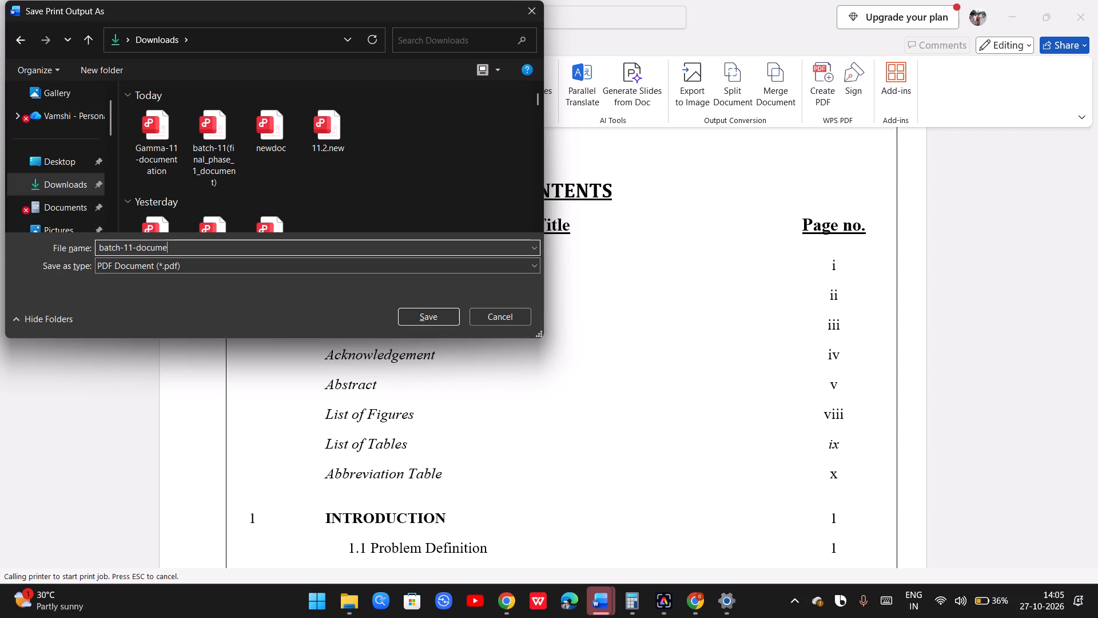